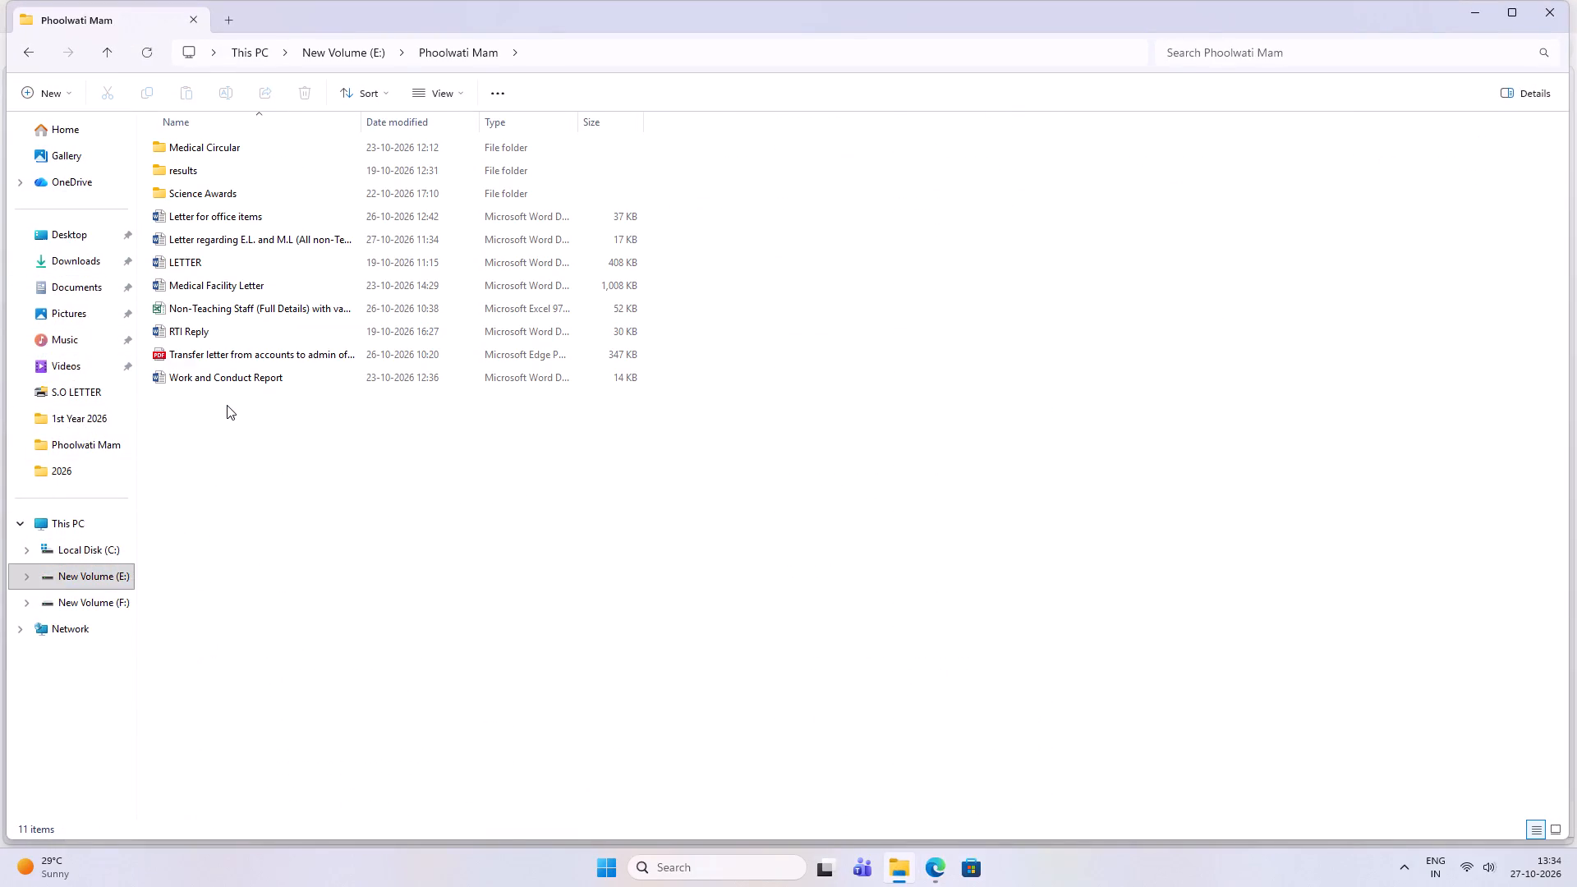
Open the "LETTER" Word document from the current folder, look over its first page and close it.
double_click(188, 260)
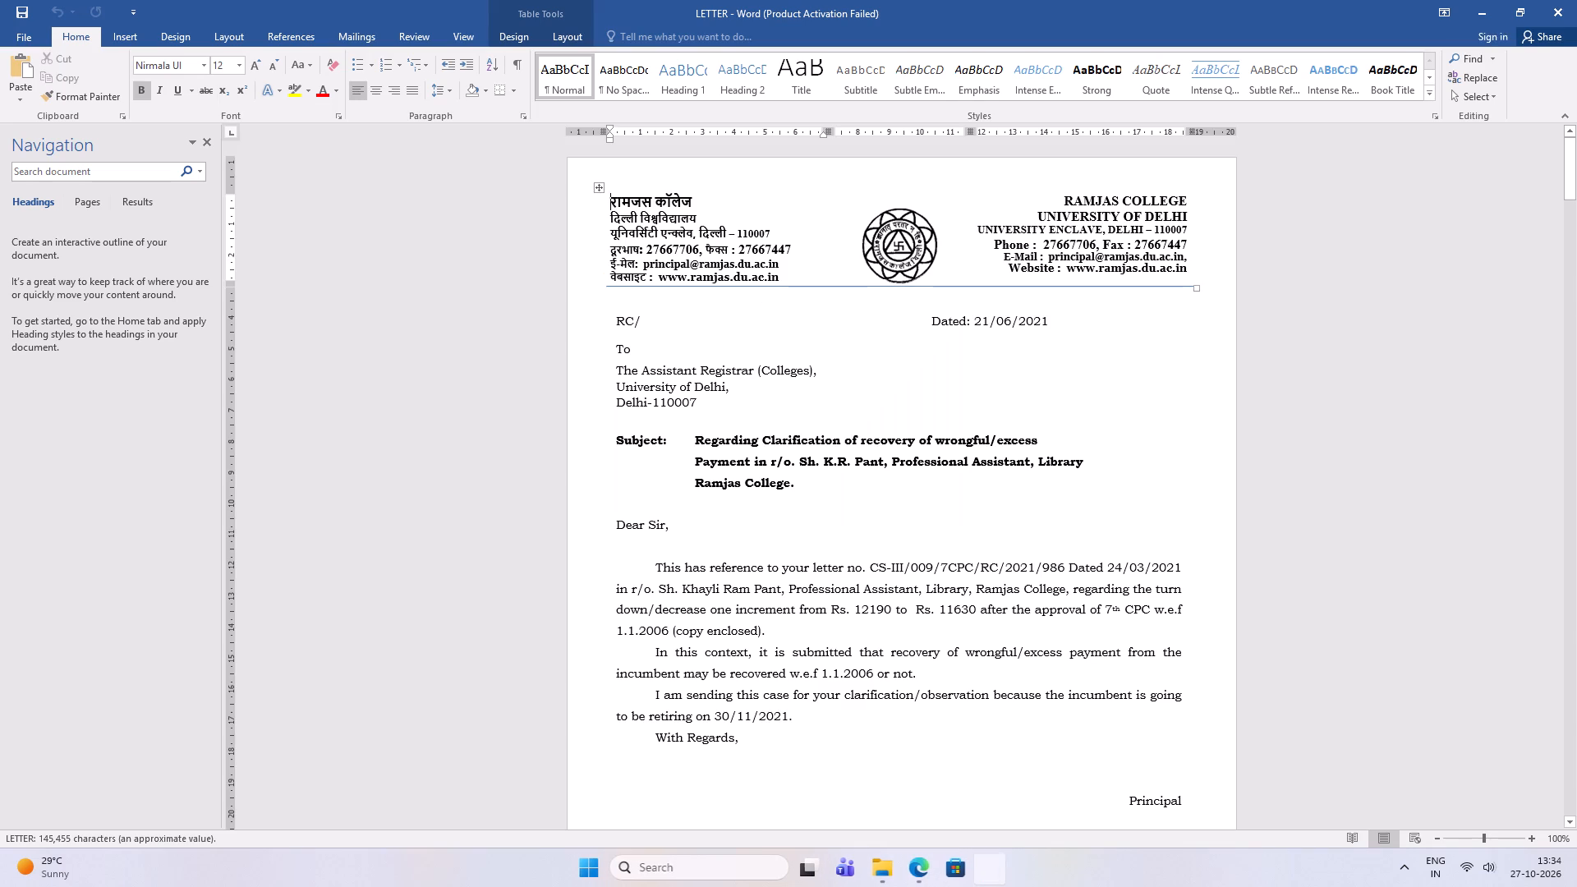
left_click(967, 586)
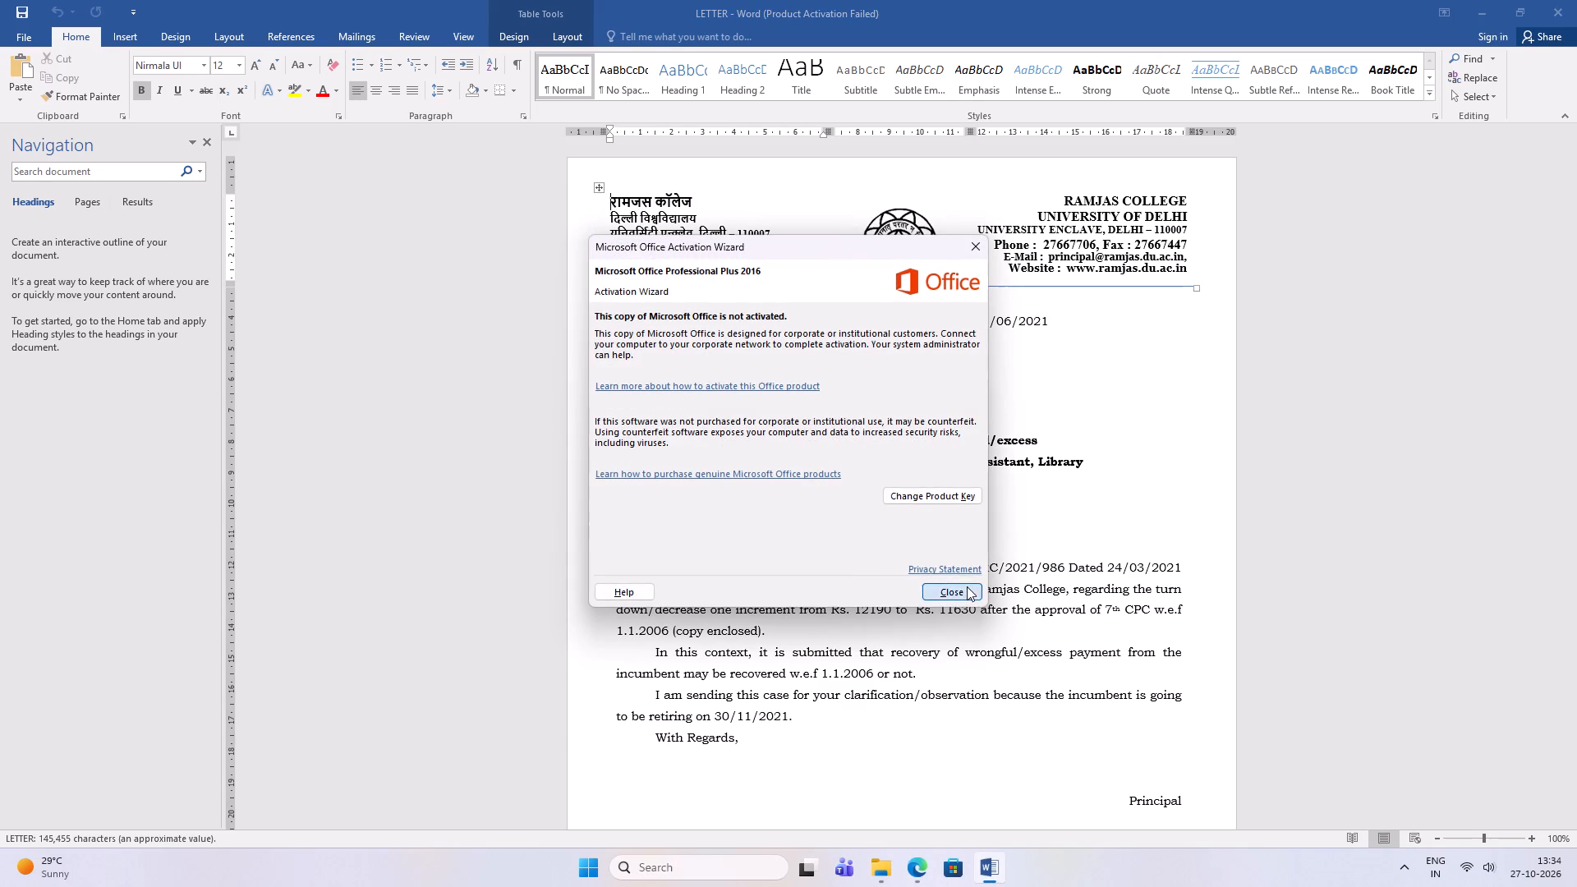
left_click(1559, 14)
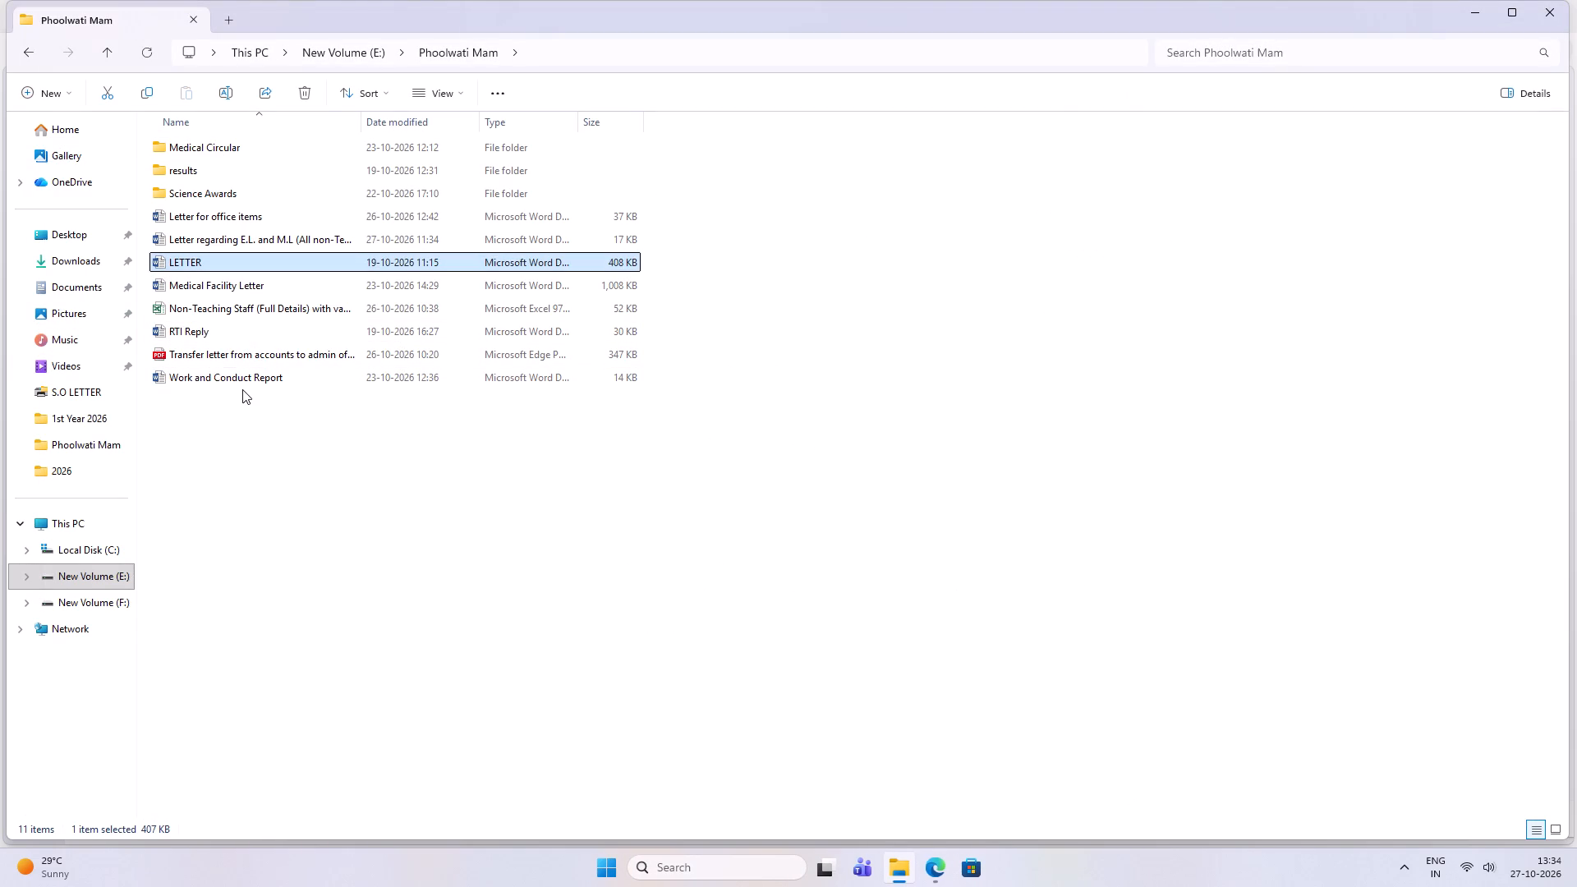
Open the "Letter for office items" Word document from the current folder, look over the letter and close it.
double_click(209, 218)
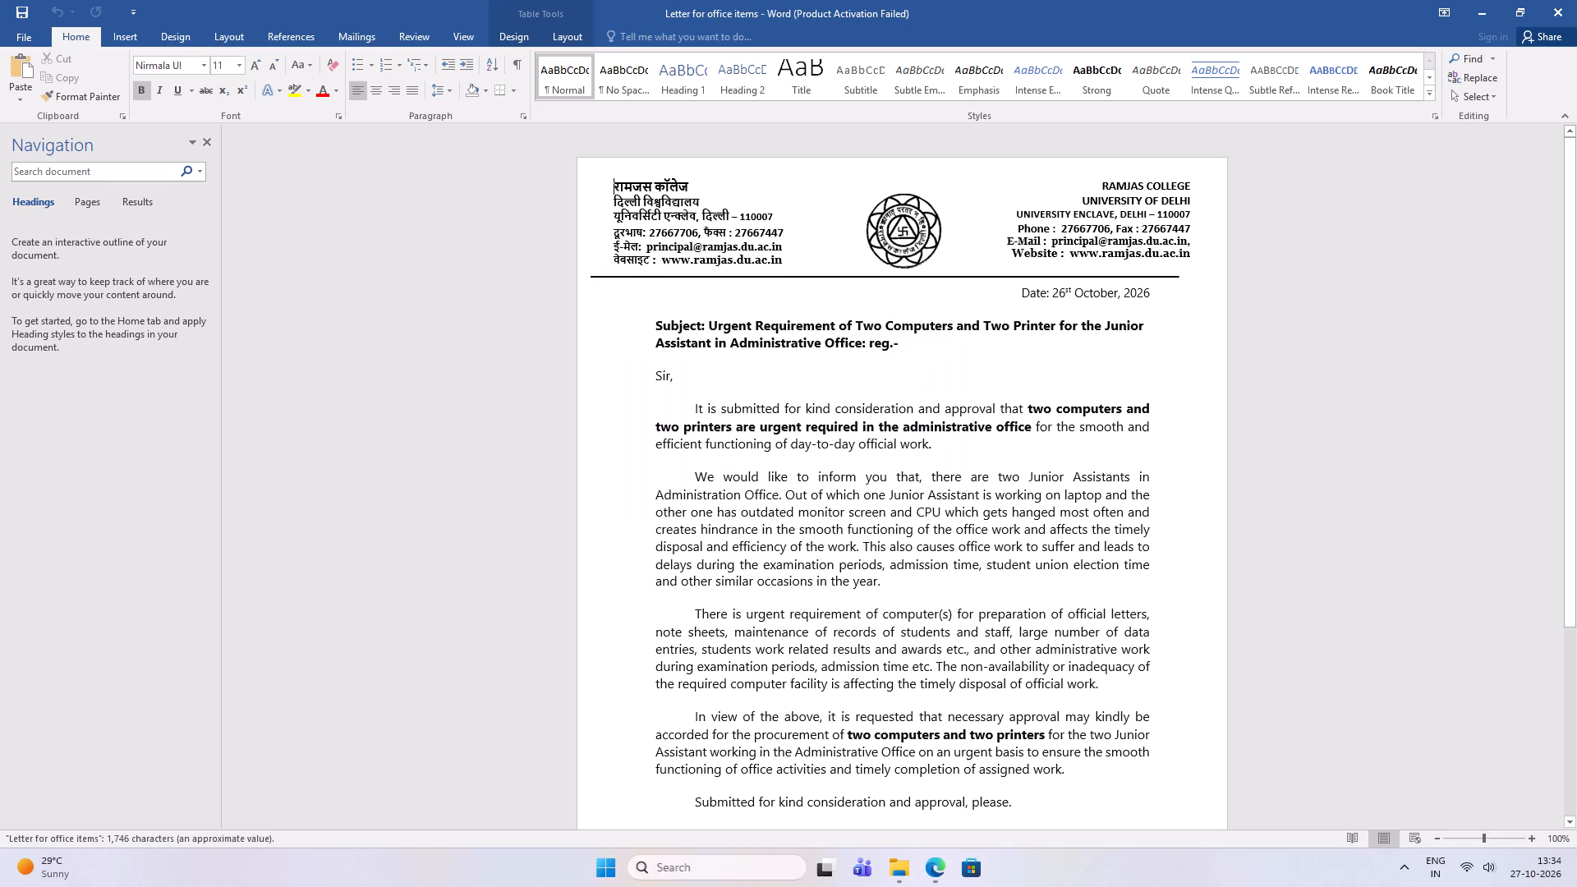
left_click(959, 585)
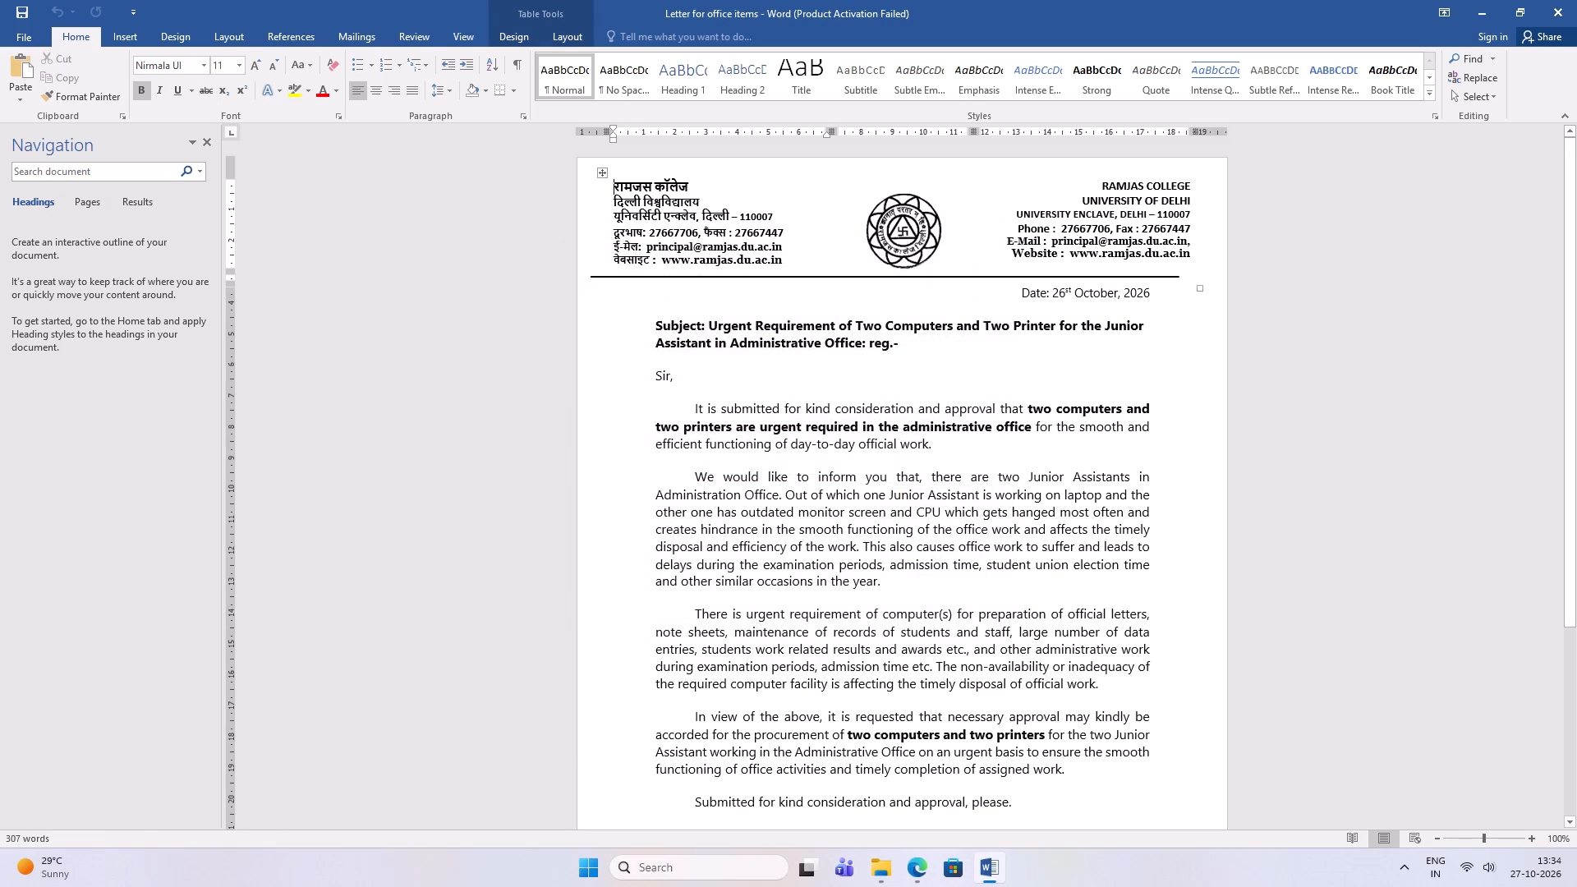
scroll(936, 571, "down", 19)
scroll(855, 487, "up", 7)
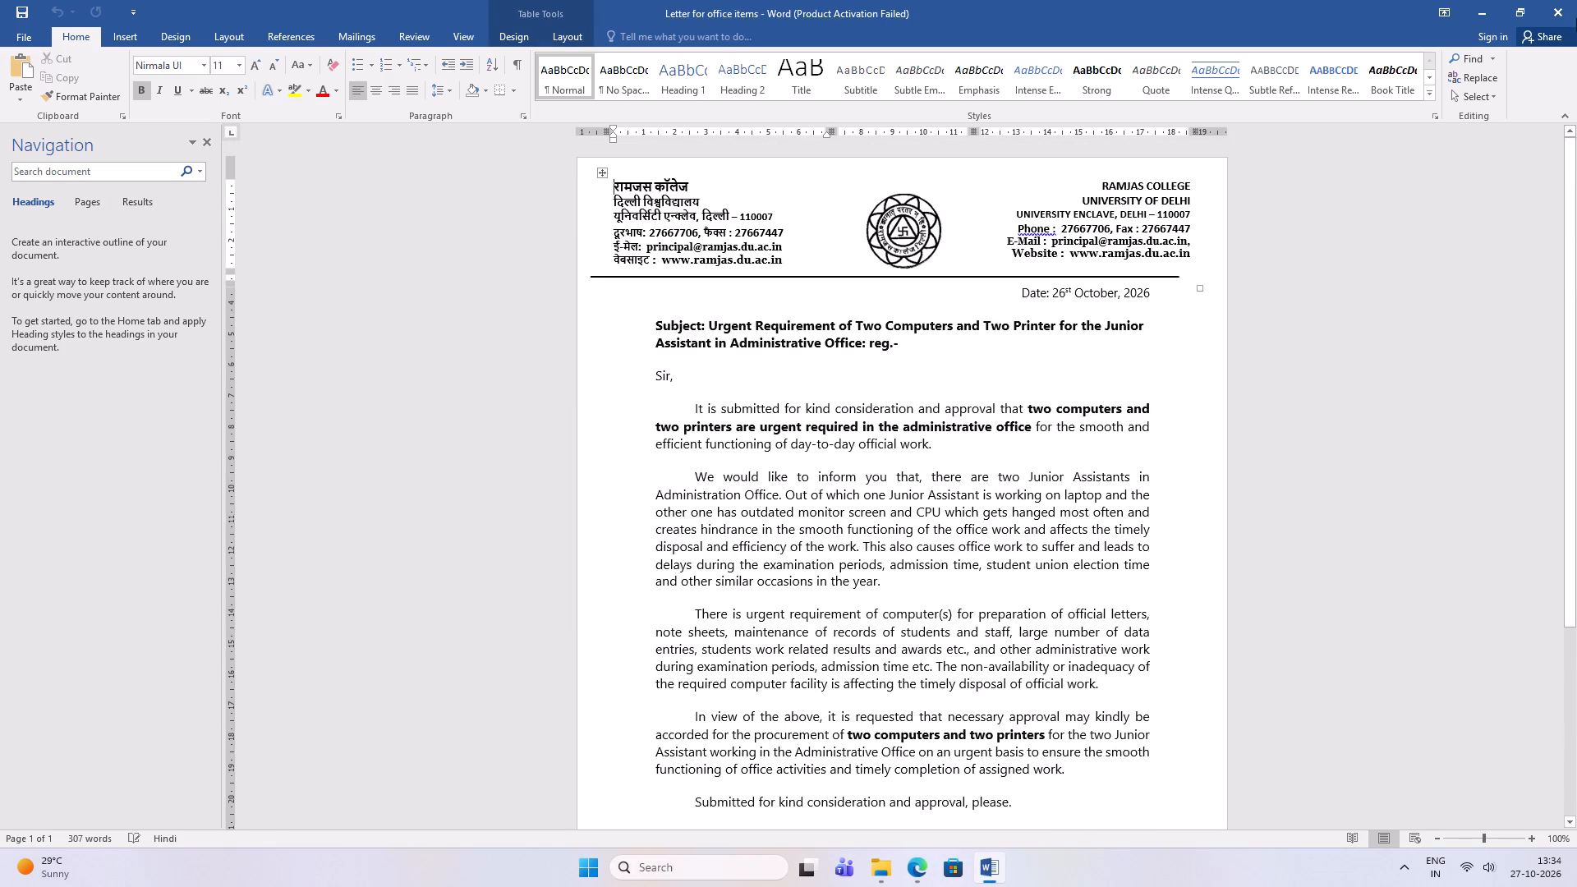
left_click(1565, 10)
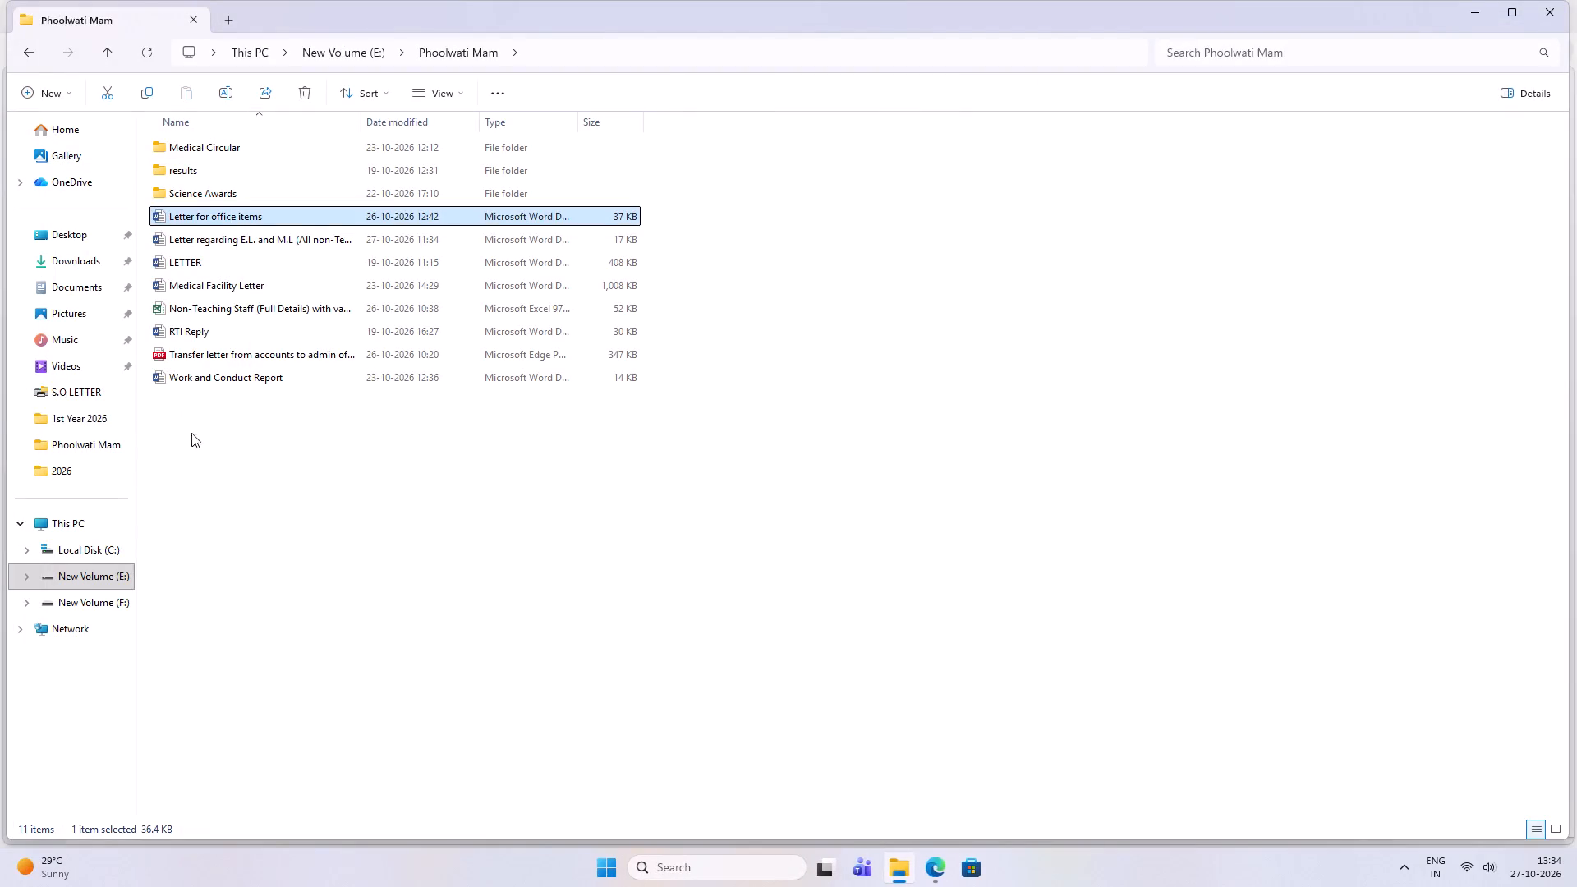
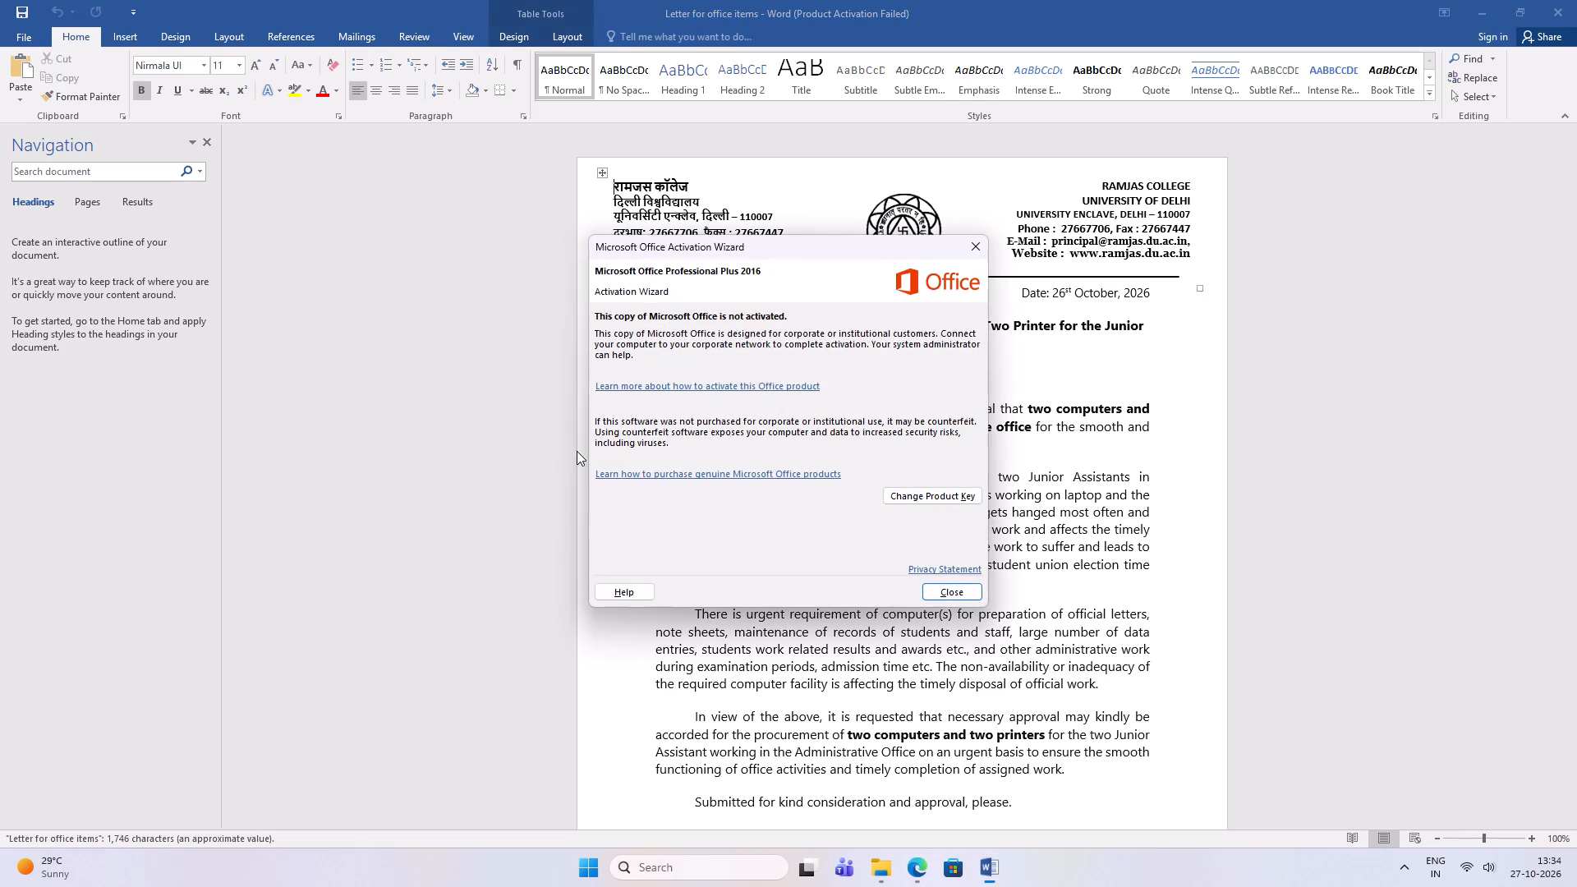
Dismiss the Microsoft Office Activation Wizard covering the "Letter for office items" document.
left_click(969, 591)
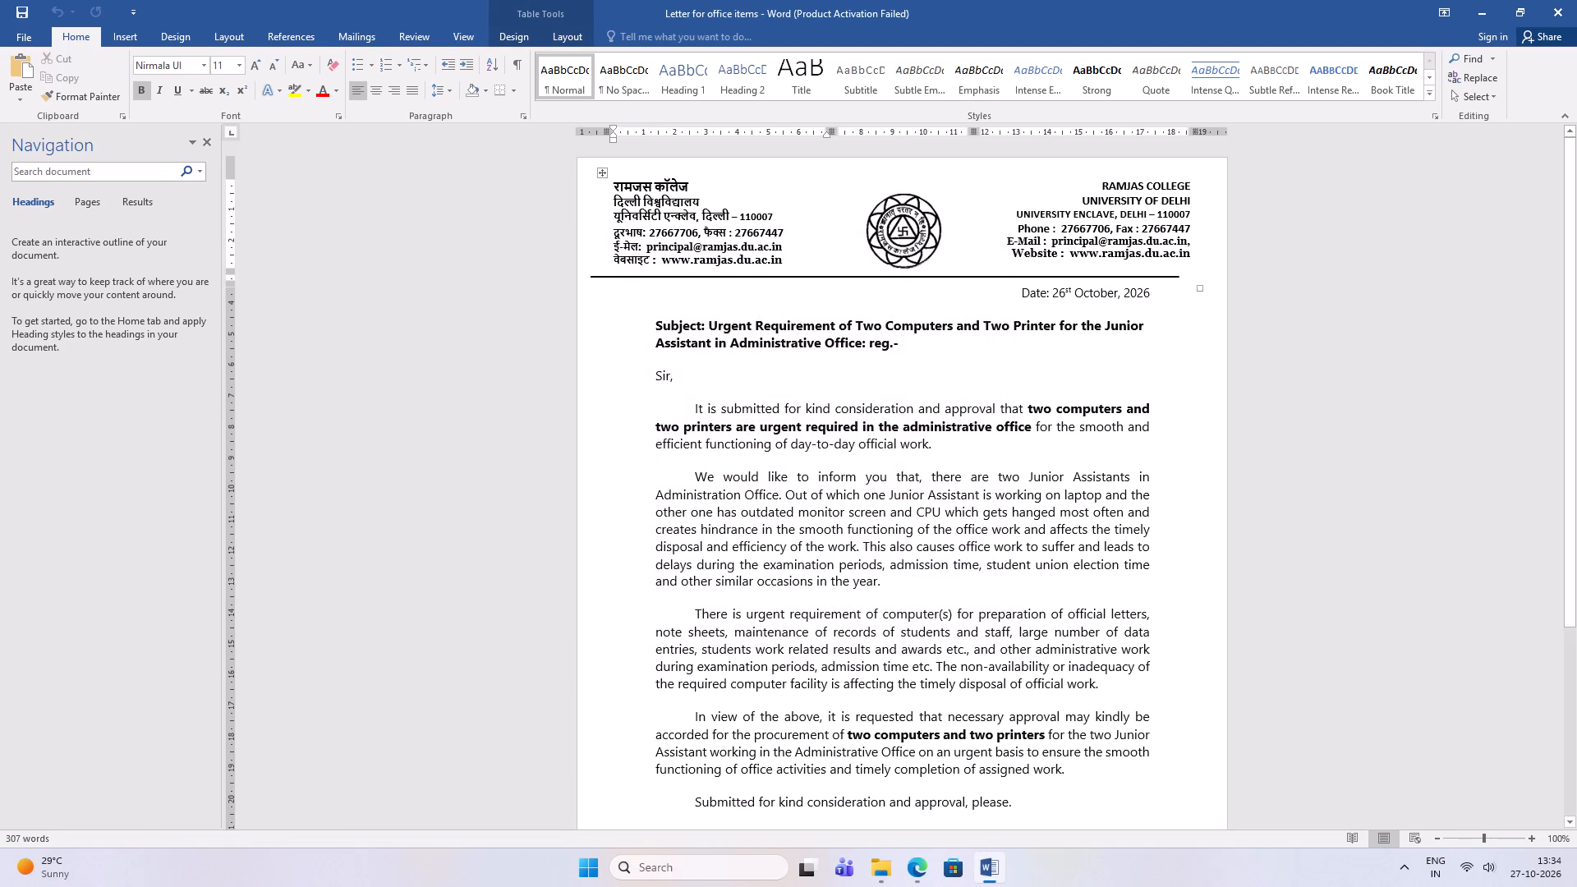
Look over the open letter requesting office items down to its signatures and close it.
scroll(1446, 223, "down", 10)
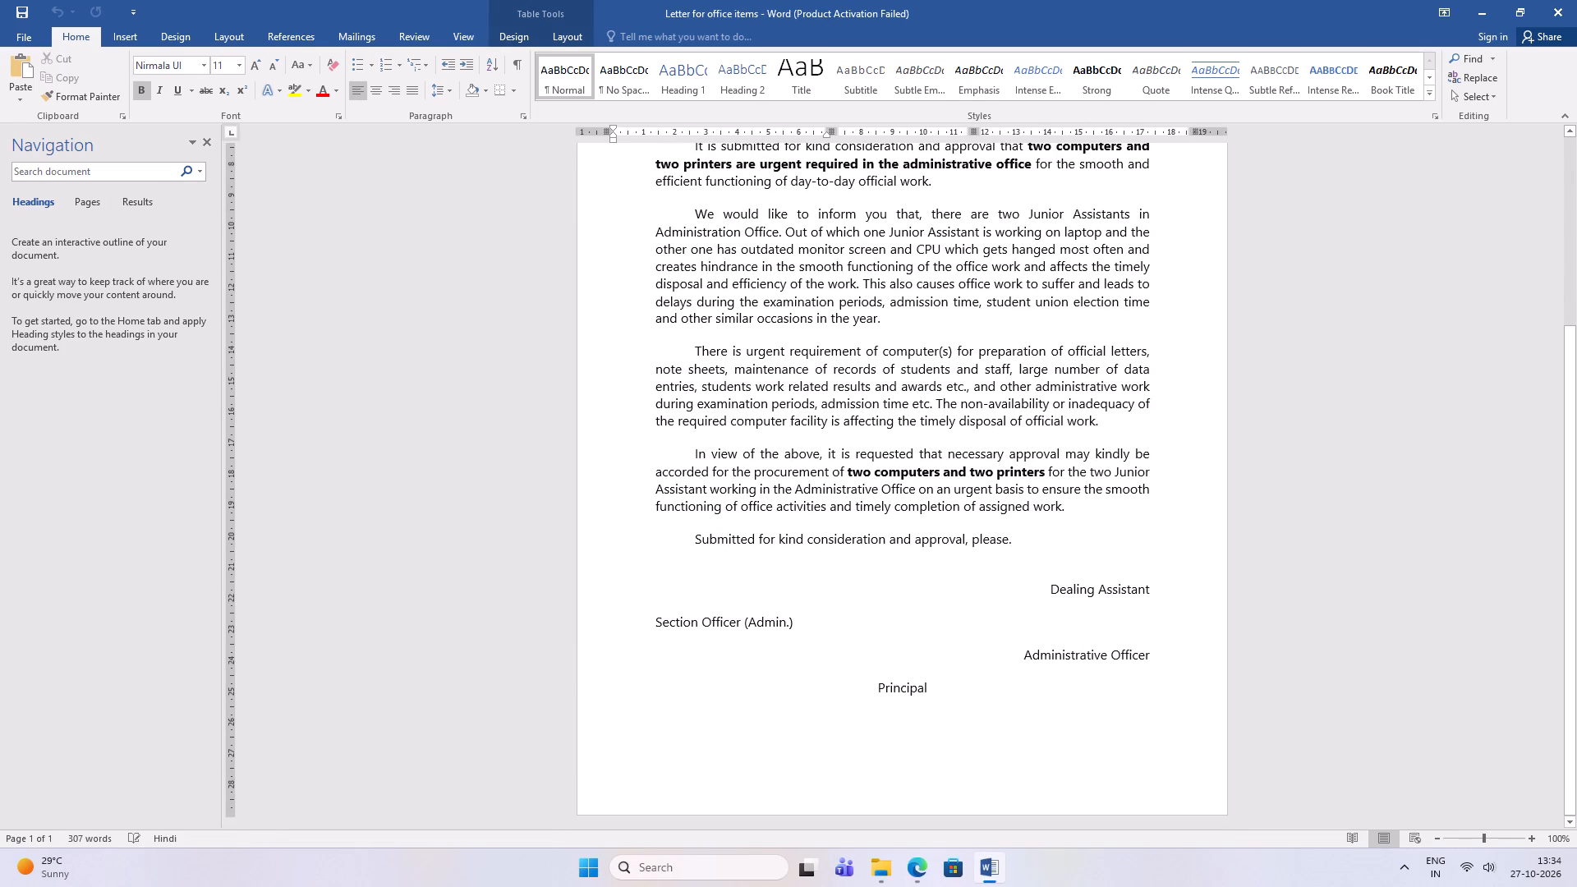
scroll(1266, 227, "up", 5)
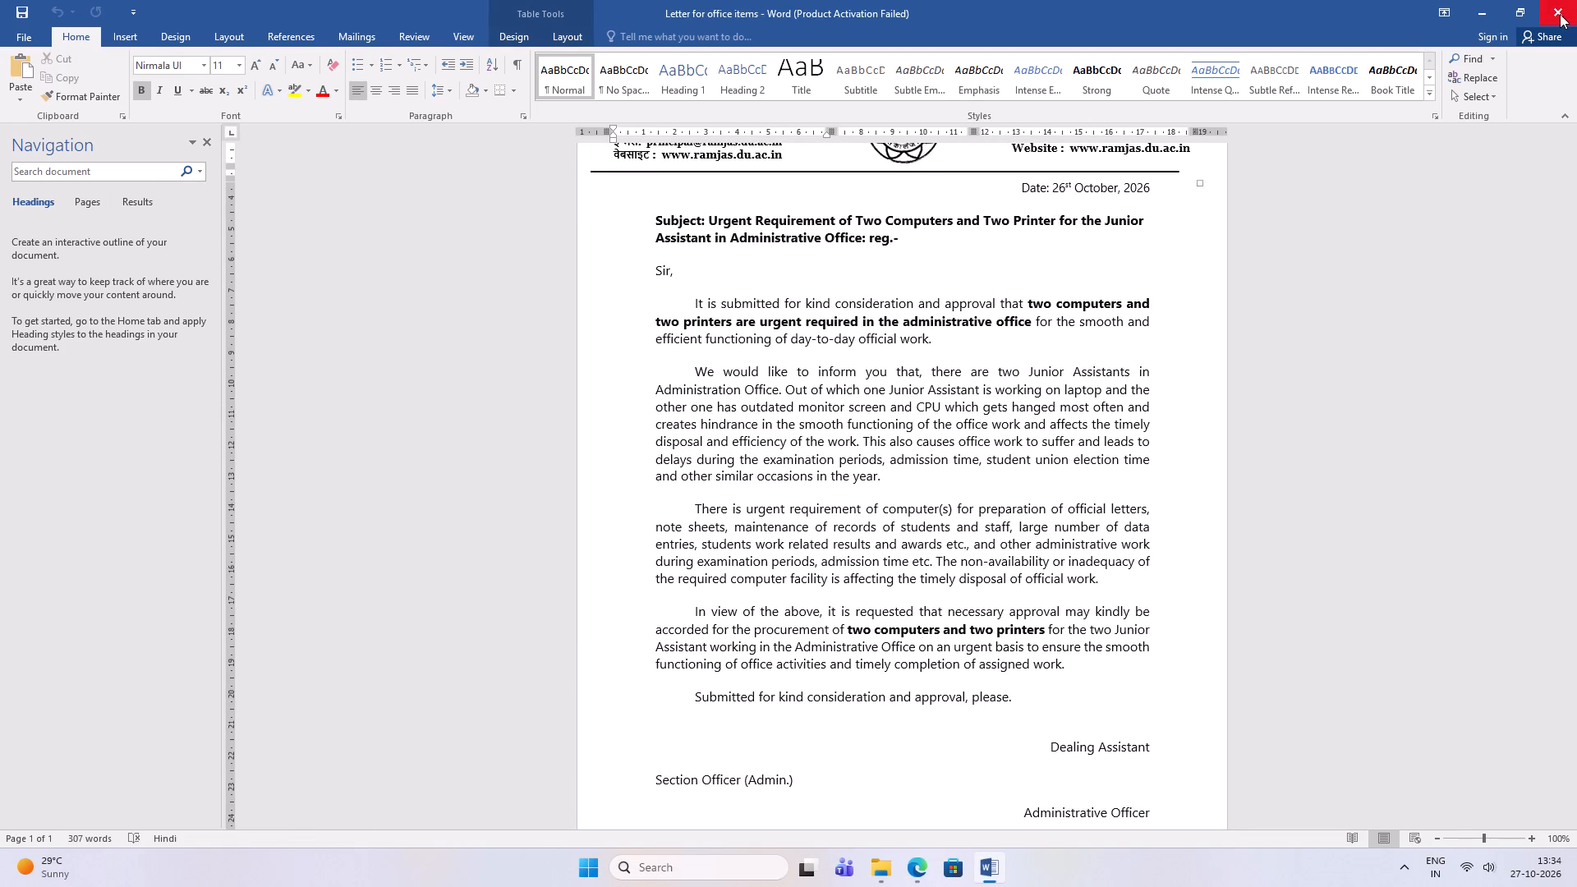
left_click(1555, 14)
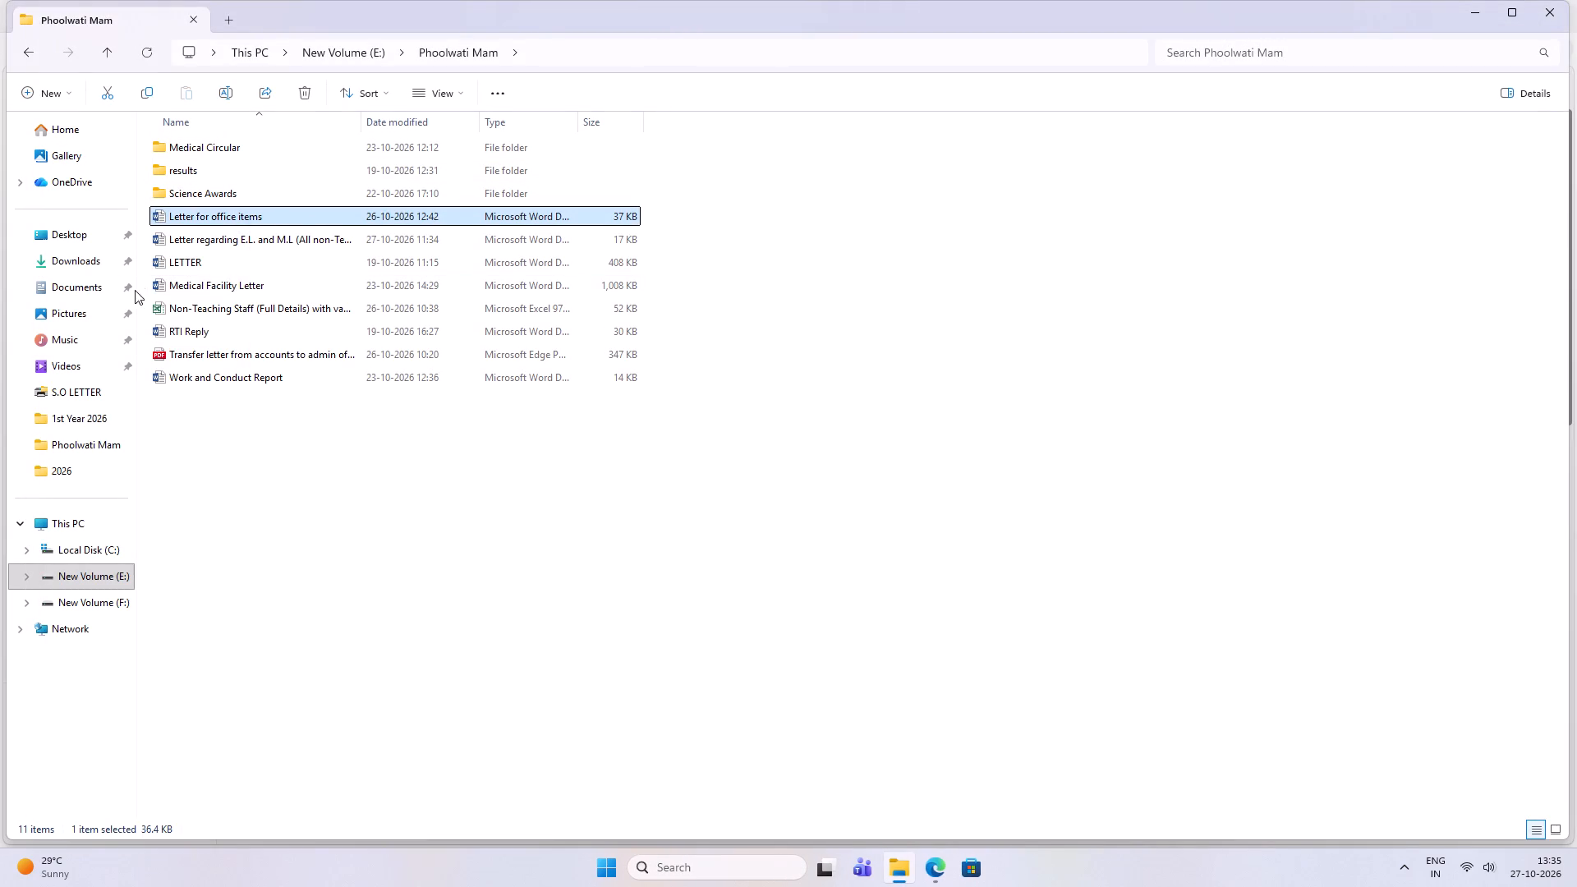
Open the "LETTER" Word document and examine the most recent letters at its end.
double_click(182, 257)
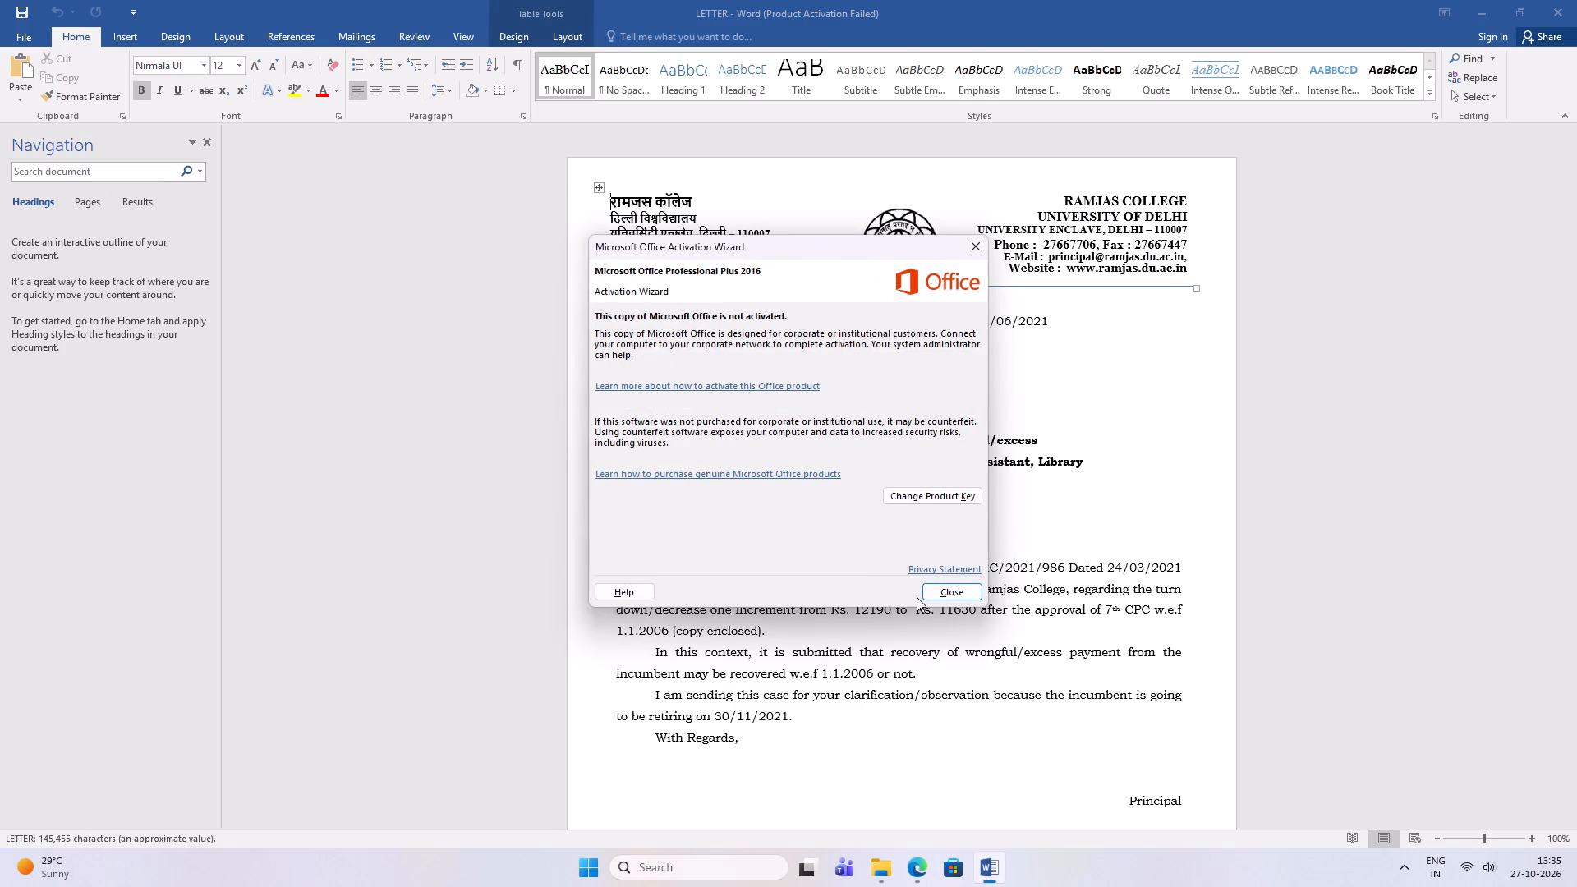
left_click(951, 595)
scroll(902, 546, "down", 9)
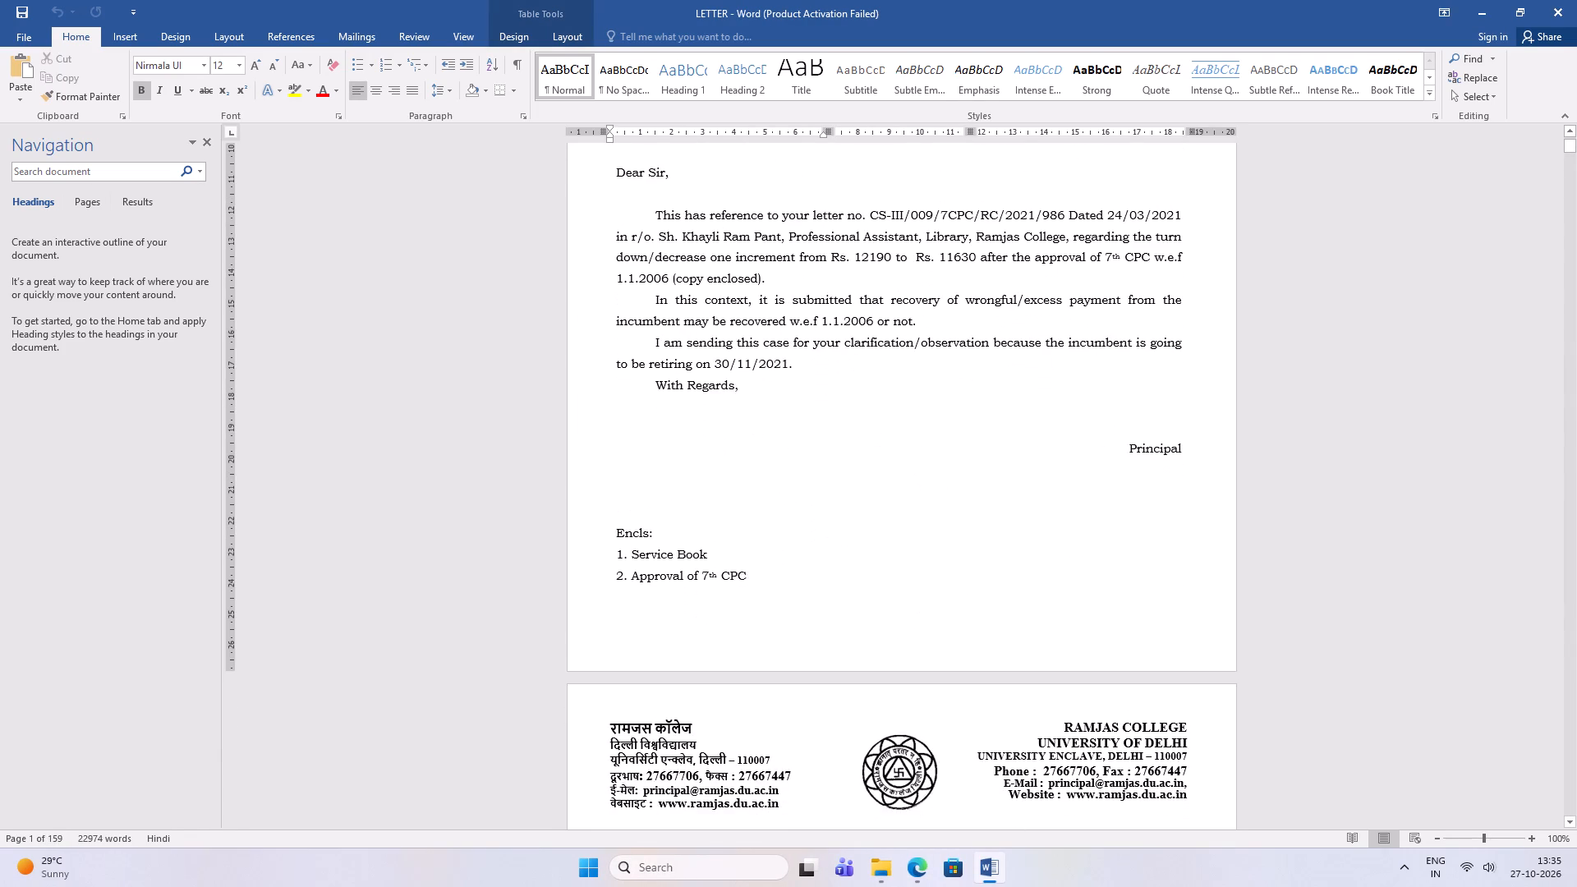
key("ctrl+End")
scroll(963, 437, "up", 3)
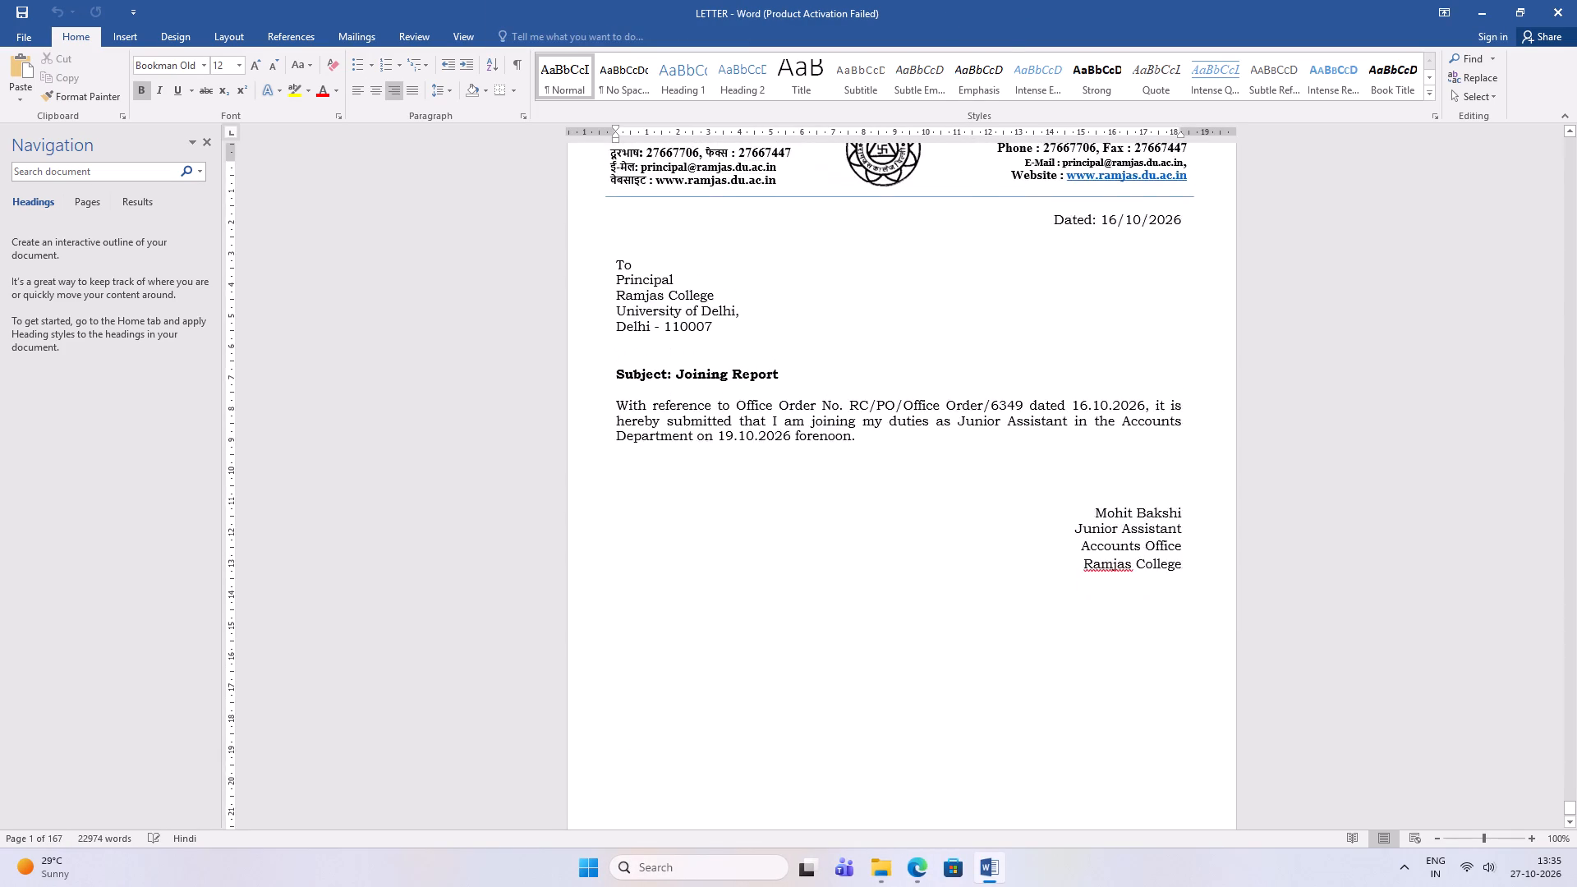
scroll(957, 425, "up", 17)
scroll(939, 393, "down", 1)
scroll(939, 393, "up", 10)
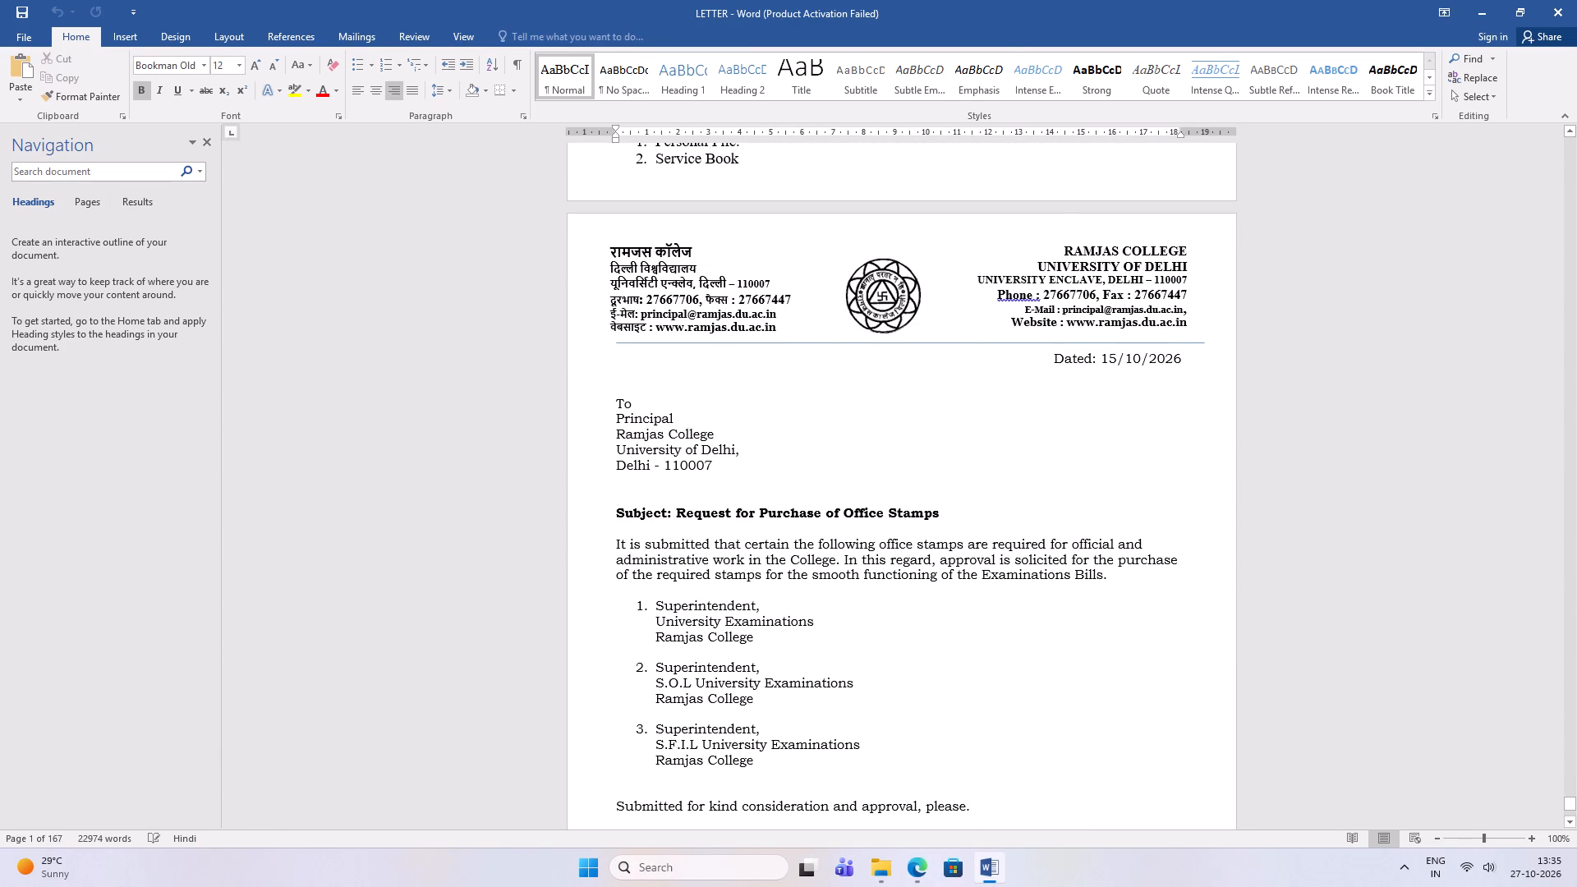
scroll(890, 462, "up", 20)
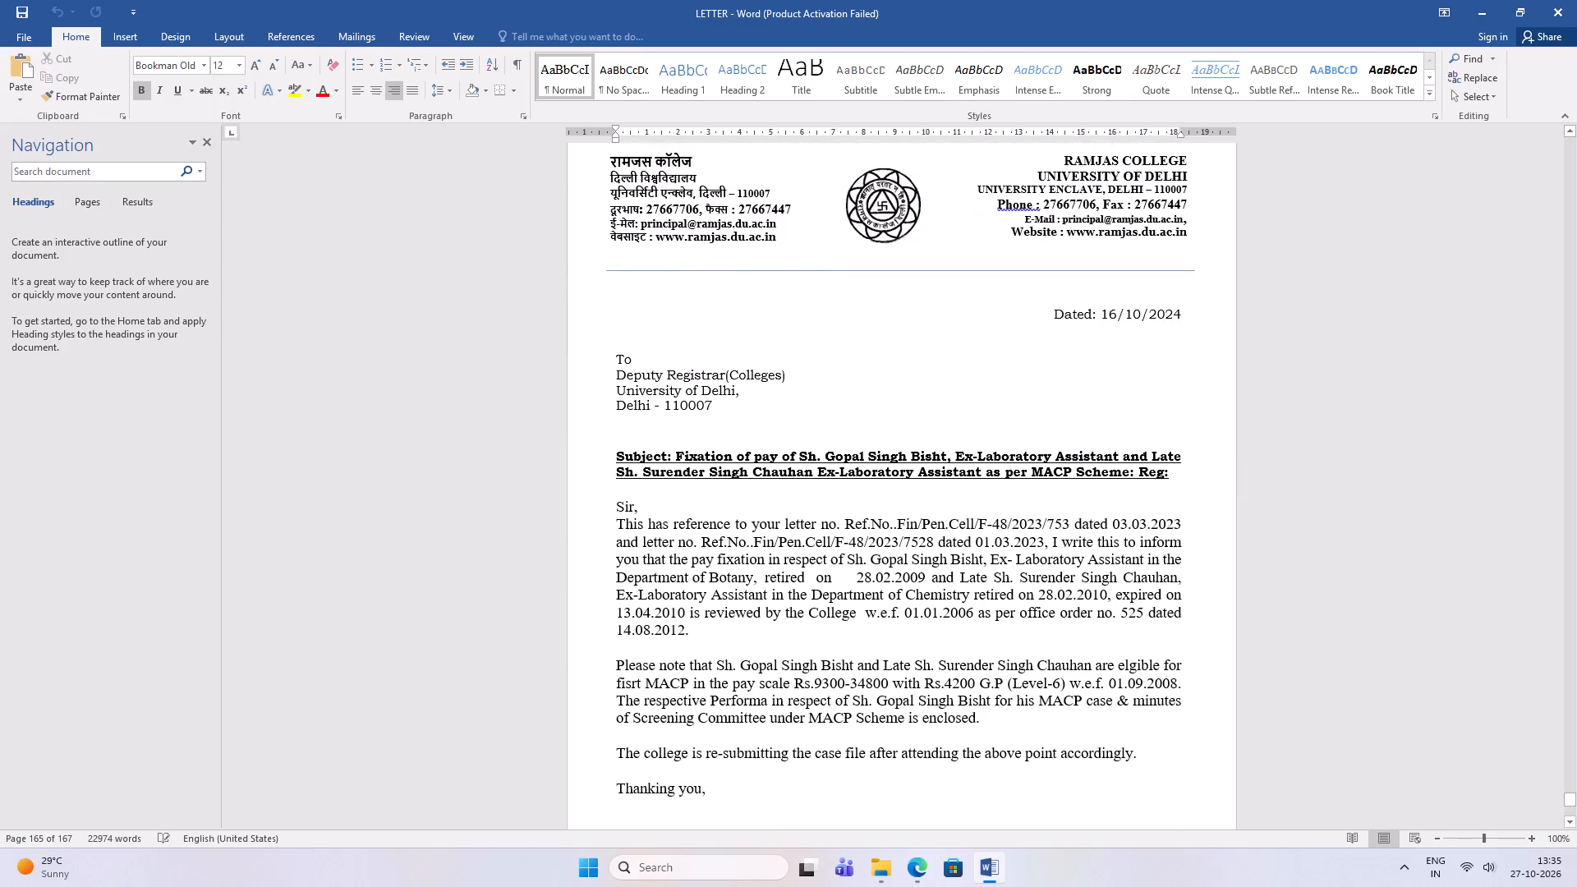
scroll(848, 402, "up", 18)
Create a new blank document and close the "LETTER" document.
key("alt+Tab")
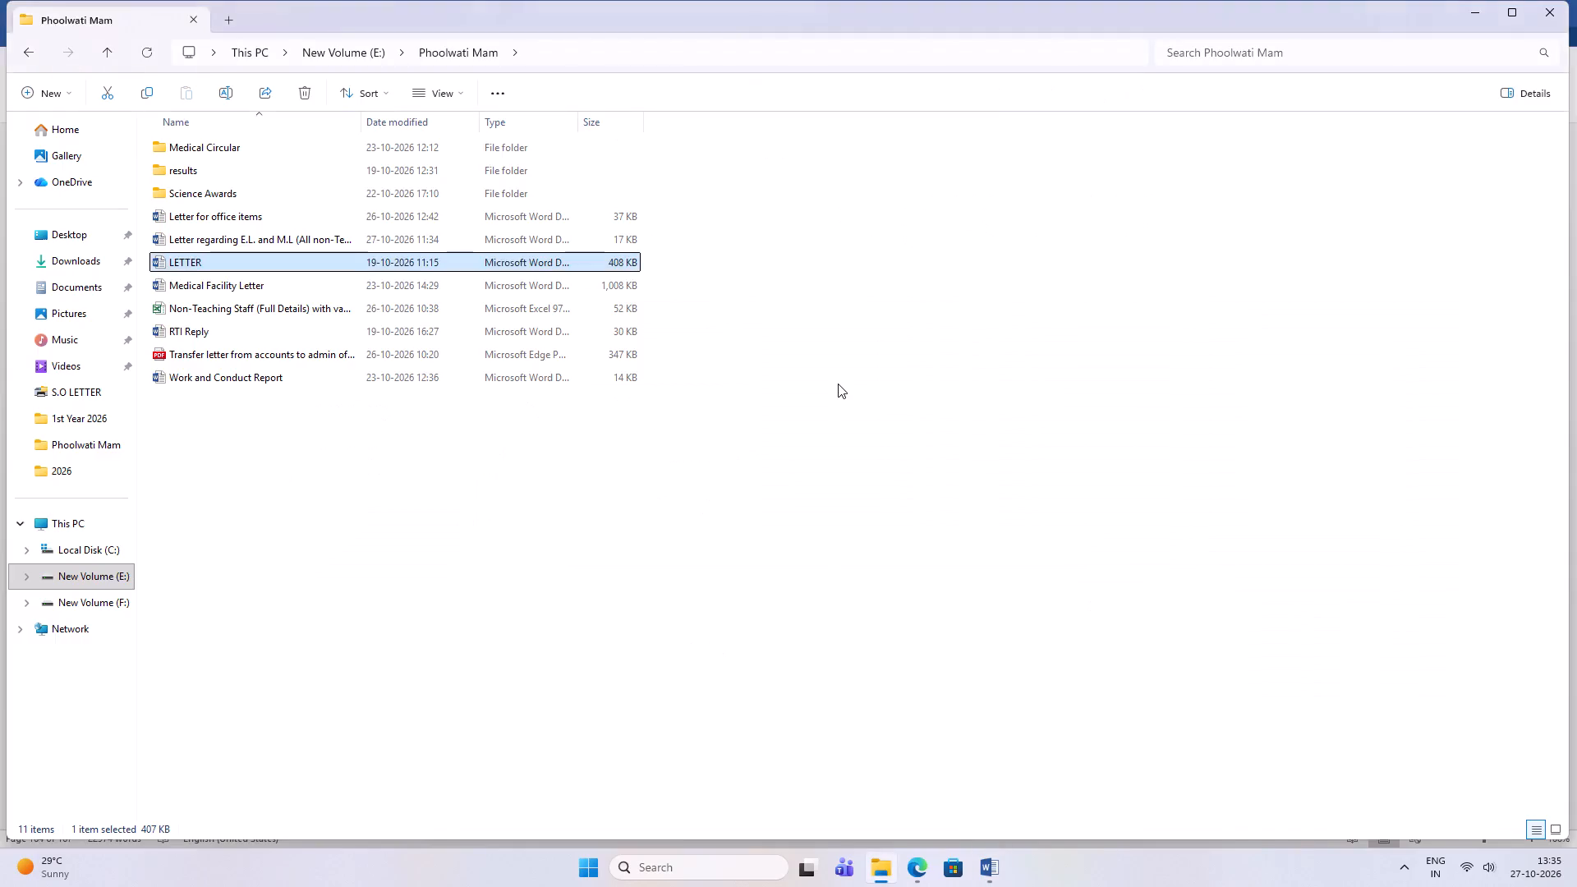
key("alt+Tab")
key("ctrl+n")
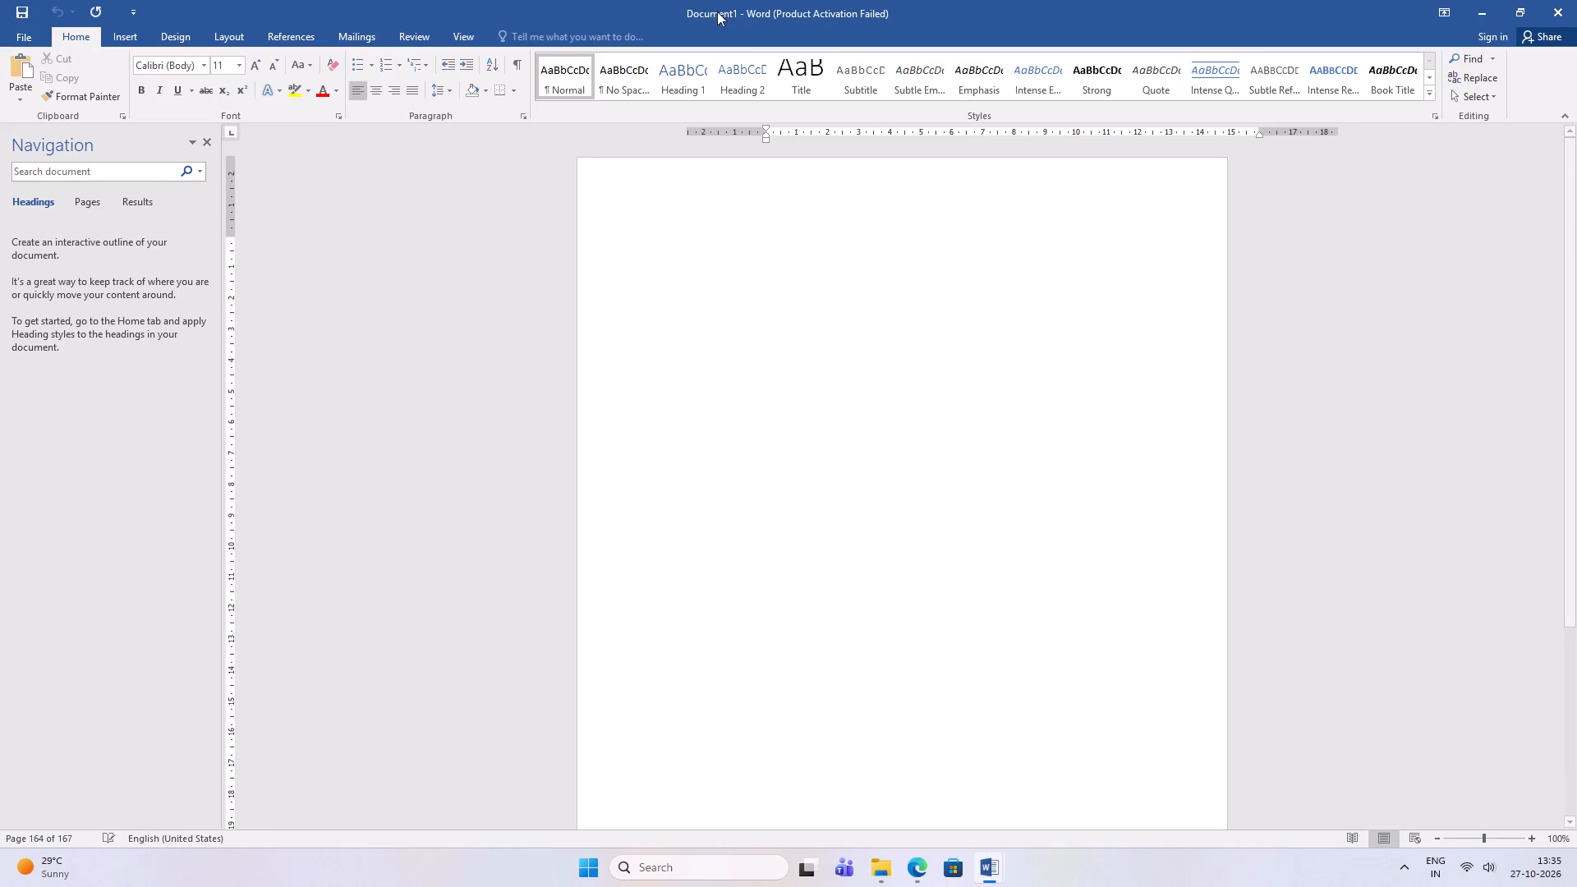
key("alt+Tab")
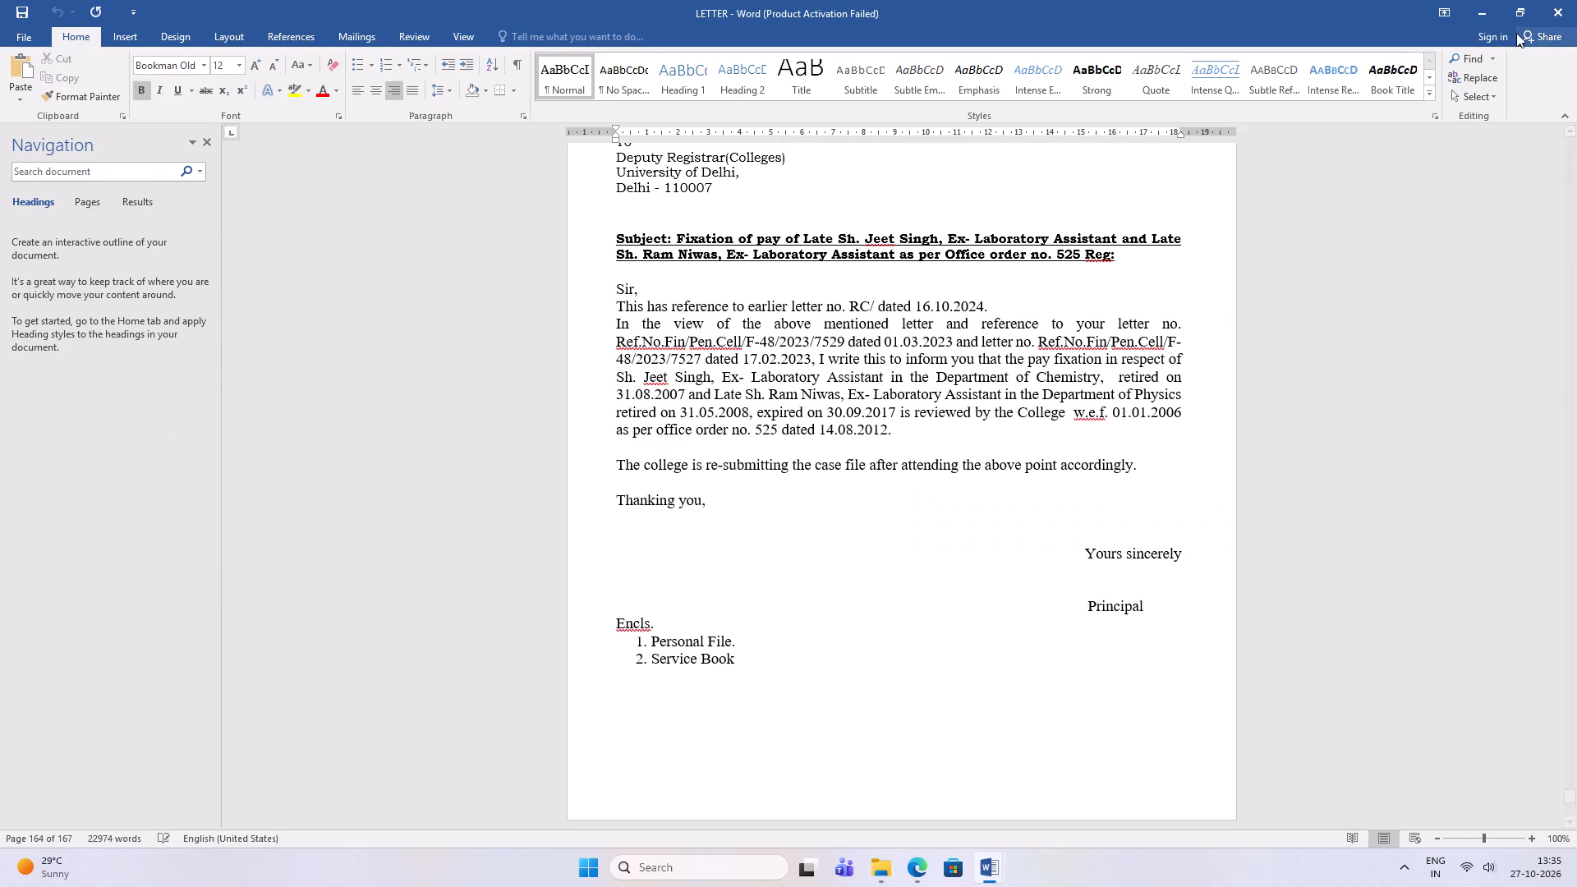
left_click(1551, 9)
key("alt+Tab")
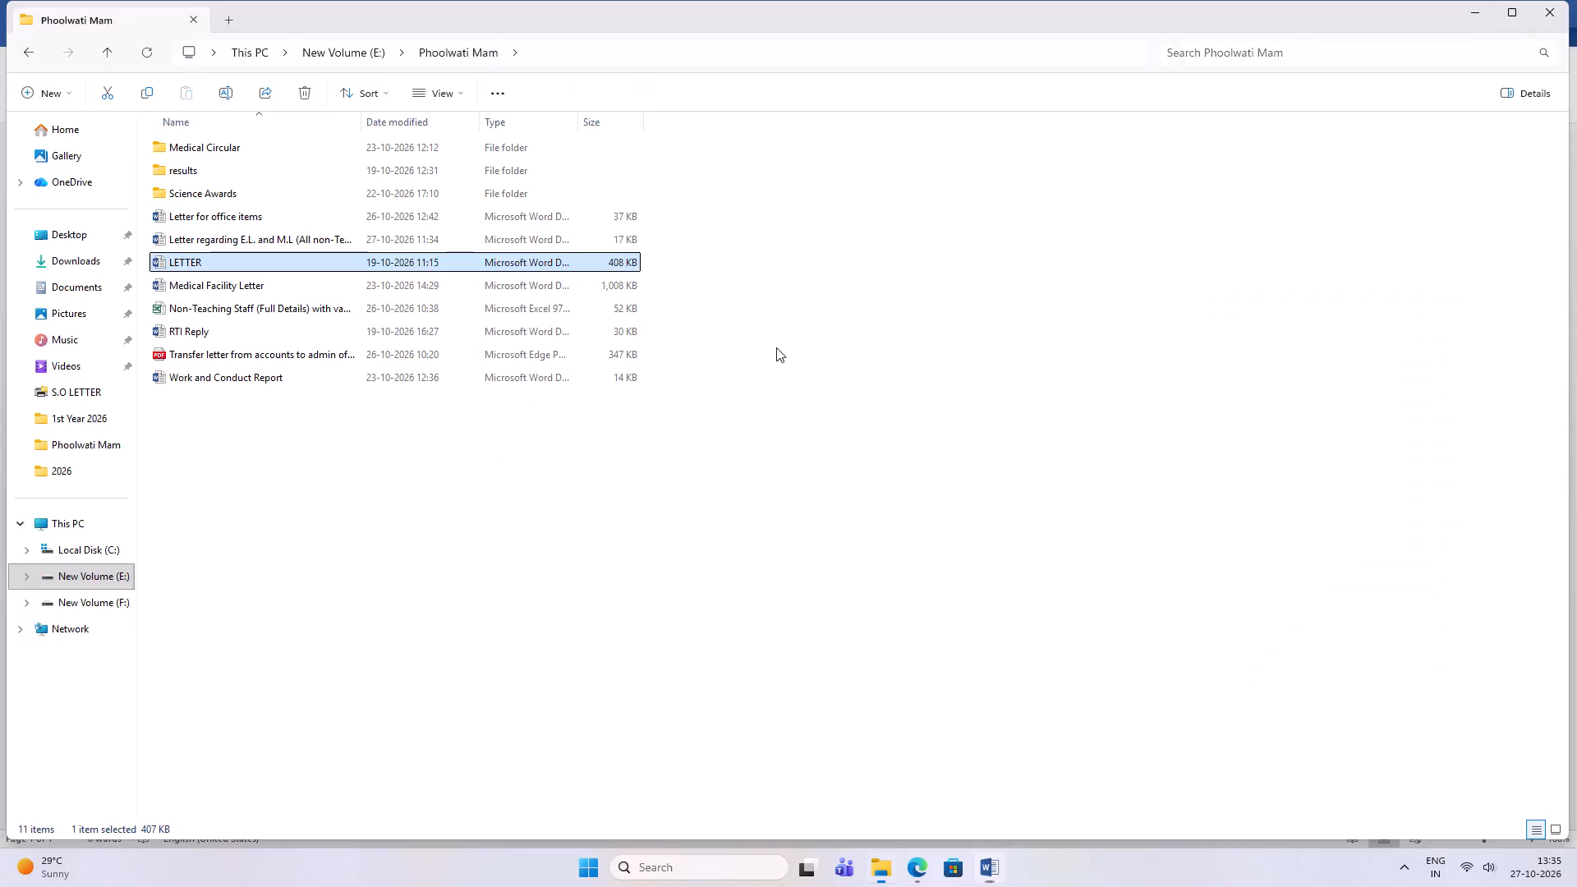
key("alt+Tab")
Start the address block in the blank document with "To" and "The Section Officer" on separate lines.
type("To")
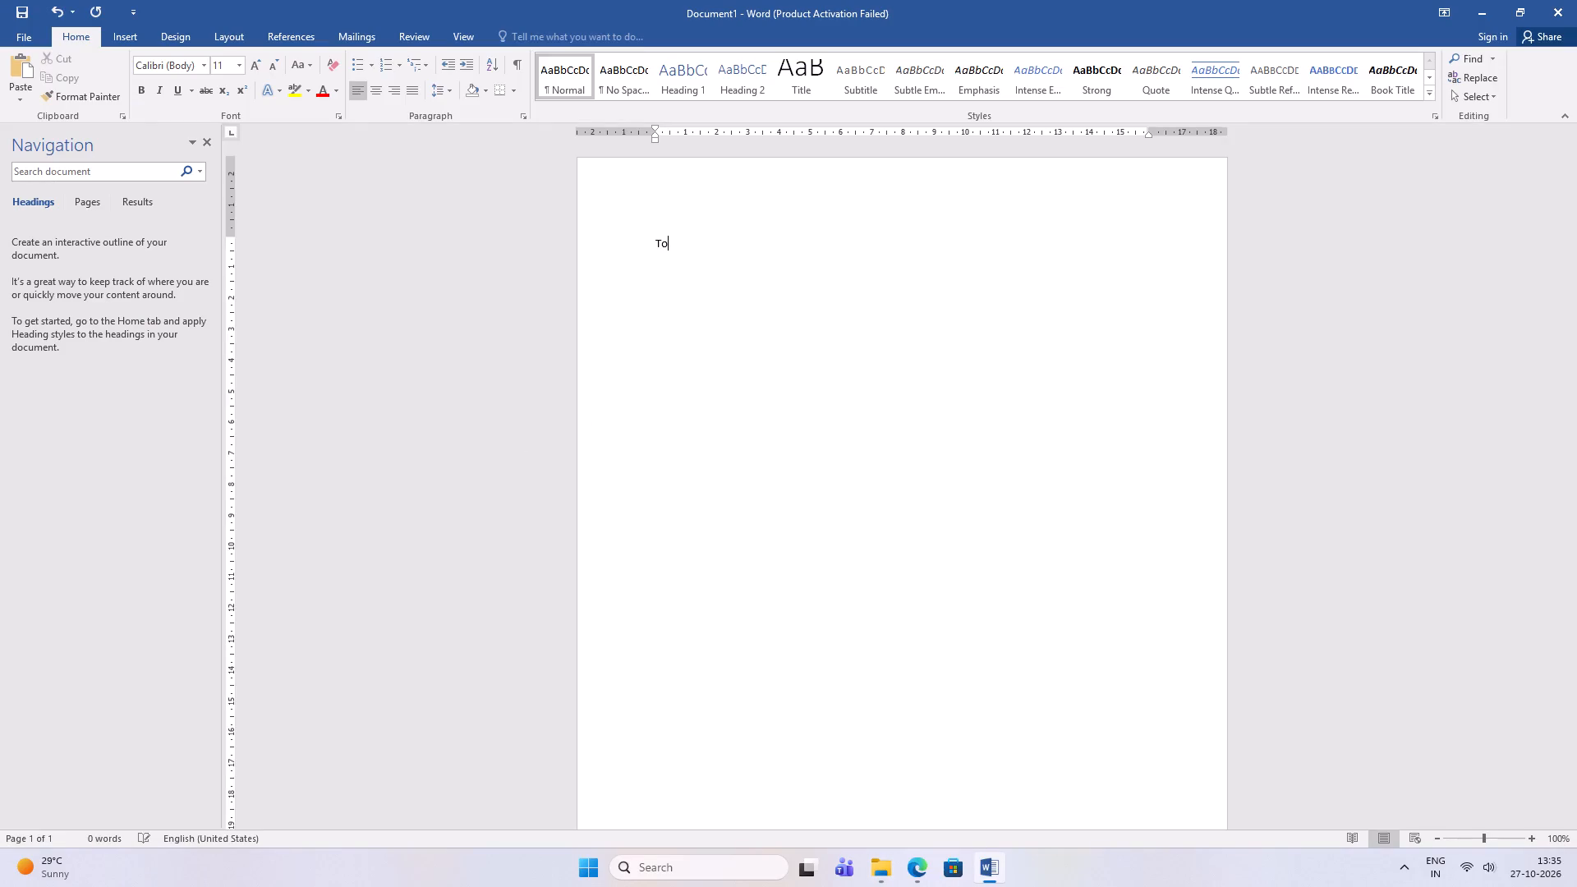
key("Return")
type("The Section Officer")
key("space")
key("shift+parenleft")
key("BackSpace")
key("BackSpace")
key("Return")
Enter "Administration Office" as the third line of the address block.
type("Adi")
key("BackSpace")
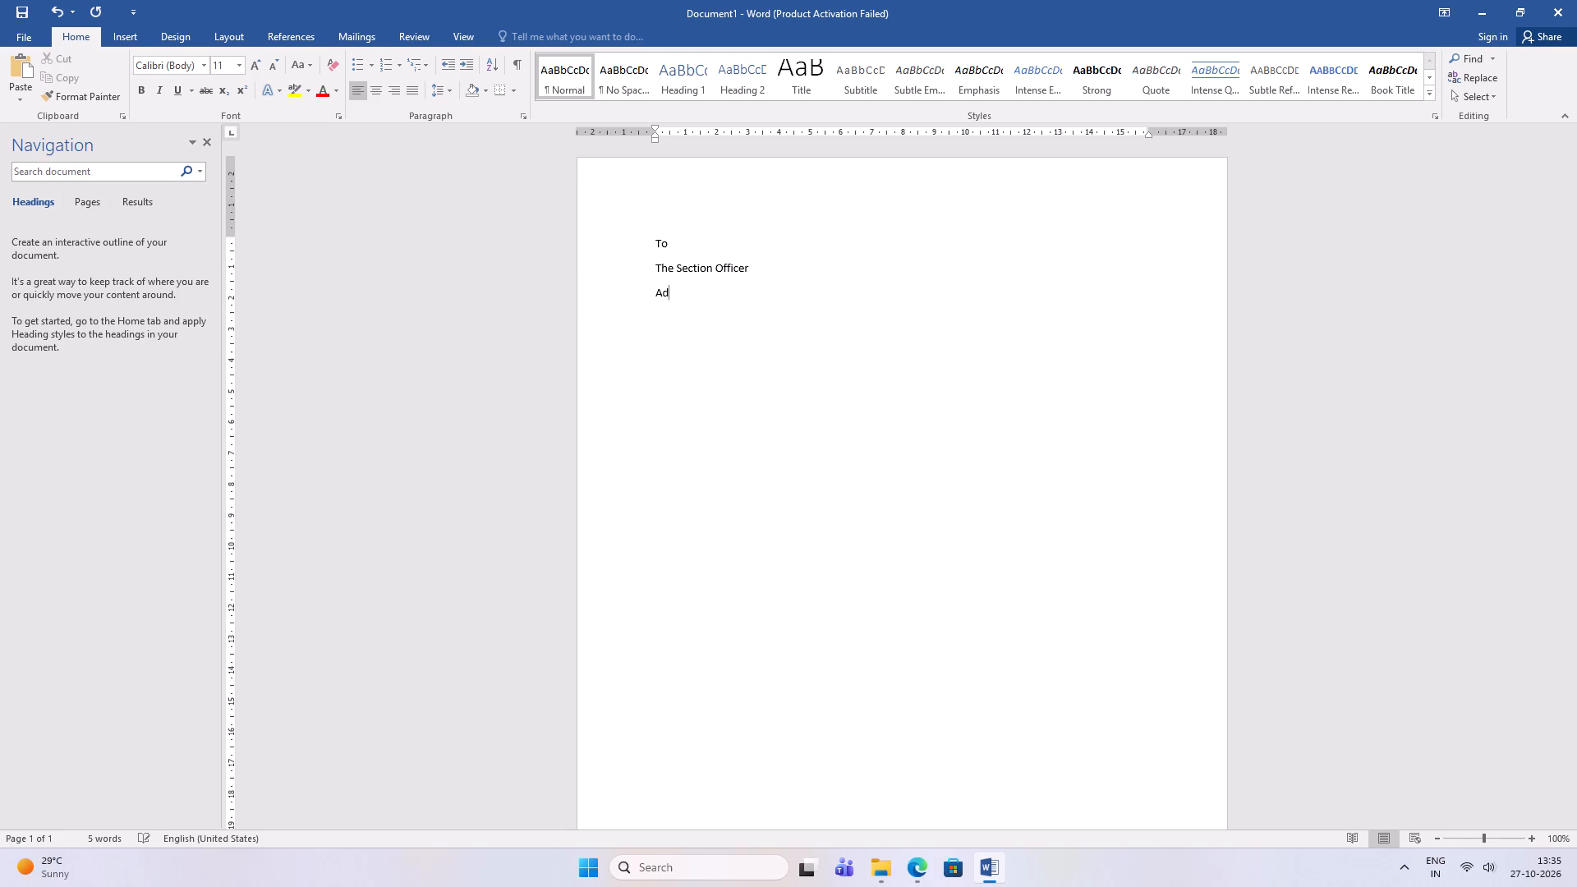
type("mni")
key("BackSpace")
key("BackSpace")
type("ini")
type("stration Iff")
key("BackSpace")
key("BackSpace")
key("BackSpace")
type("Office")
Finish the address block with the lines "University of Delhi," and "Delhi-110007".
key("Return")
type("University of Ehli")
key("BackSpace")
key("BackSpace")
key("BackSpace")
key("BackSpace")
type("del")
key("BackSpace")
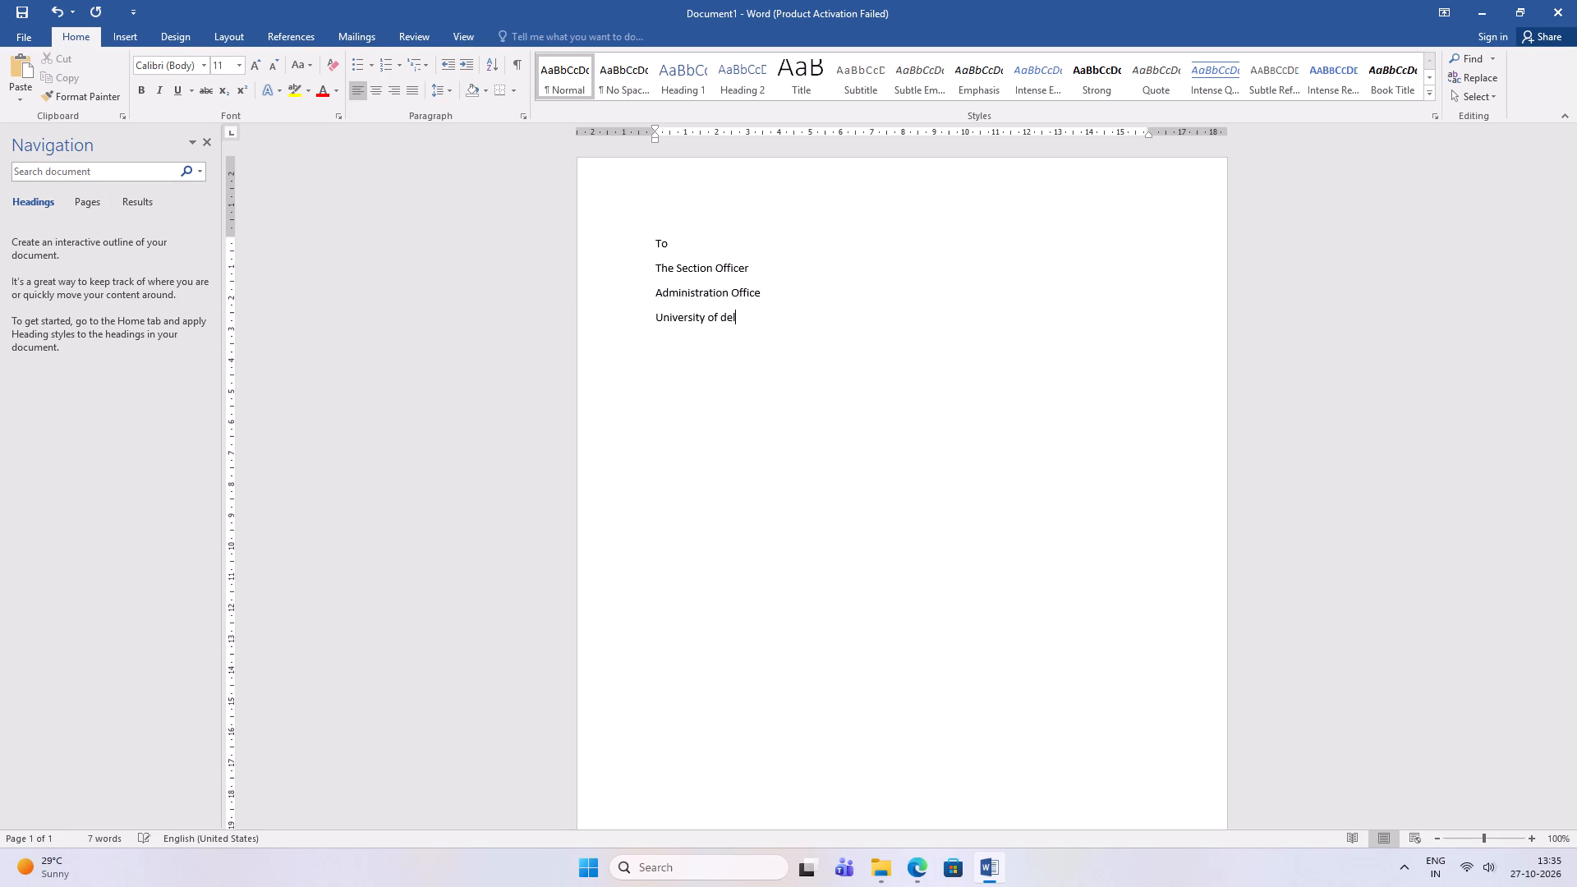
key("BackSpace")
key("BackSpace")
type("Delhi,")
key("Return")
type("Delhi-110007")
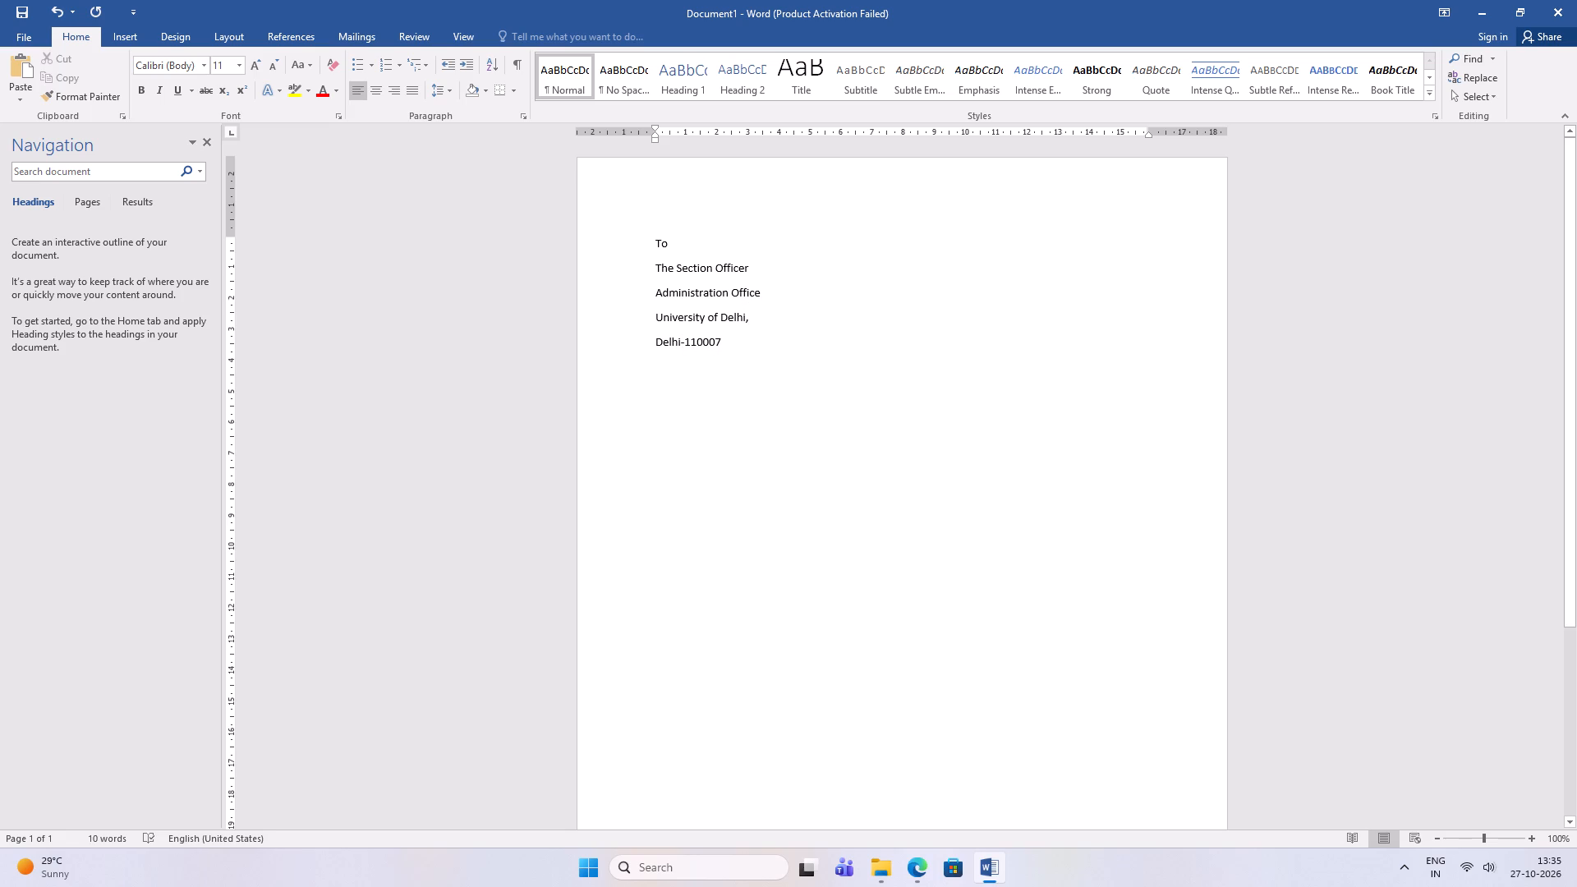
Add a comma after "The Section Officer" and after "Administration Office" in the address block.
left_click(755, 280)
left_click(752, 269)
key("comma")
left_click(764, 292)
key("comma")
left_click(758, 414)
key("alt+Tab")
key("alt+Tab")
key("Return")
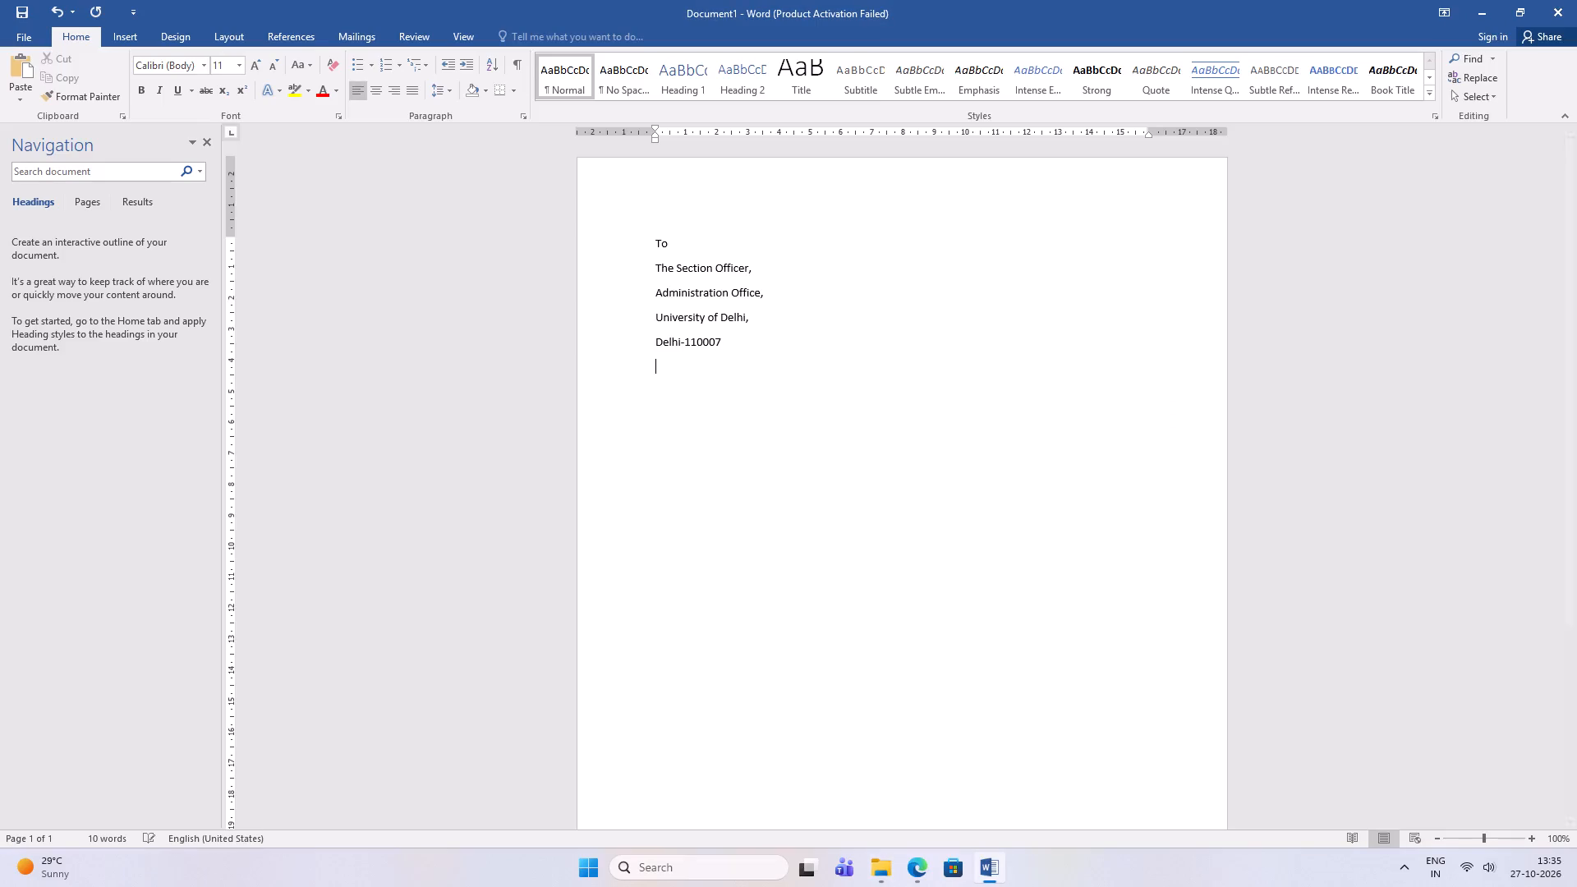
key("alt+Tab")
key("alt+Tab")
key("alt+Tab")
key("alt+Tab")
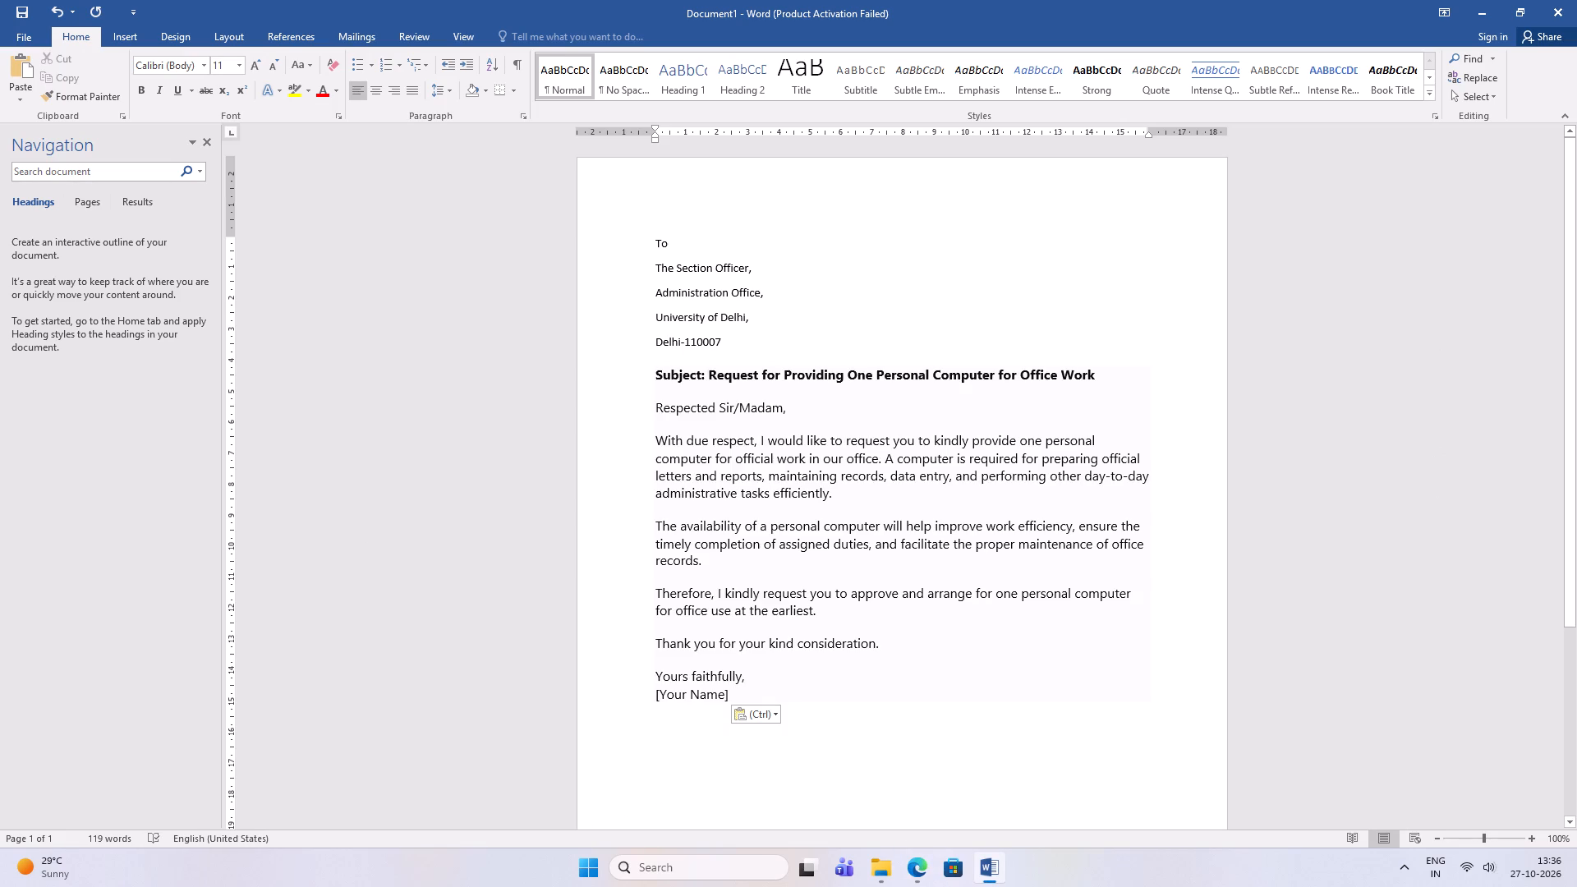
Remove "Sir/" from the salutation so it reads "Respected Madam,".
left_click_drag(735, 406, 746, 401)
key("Left")
key("BackSpace")
key("BackSpace")
key("BackSpace")
key("BackSpace")
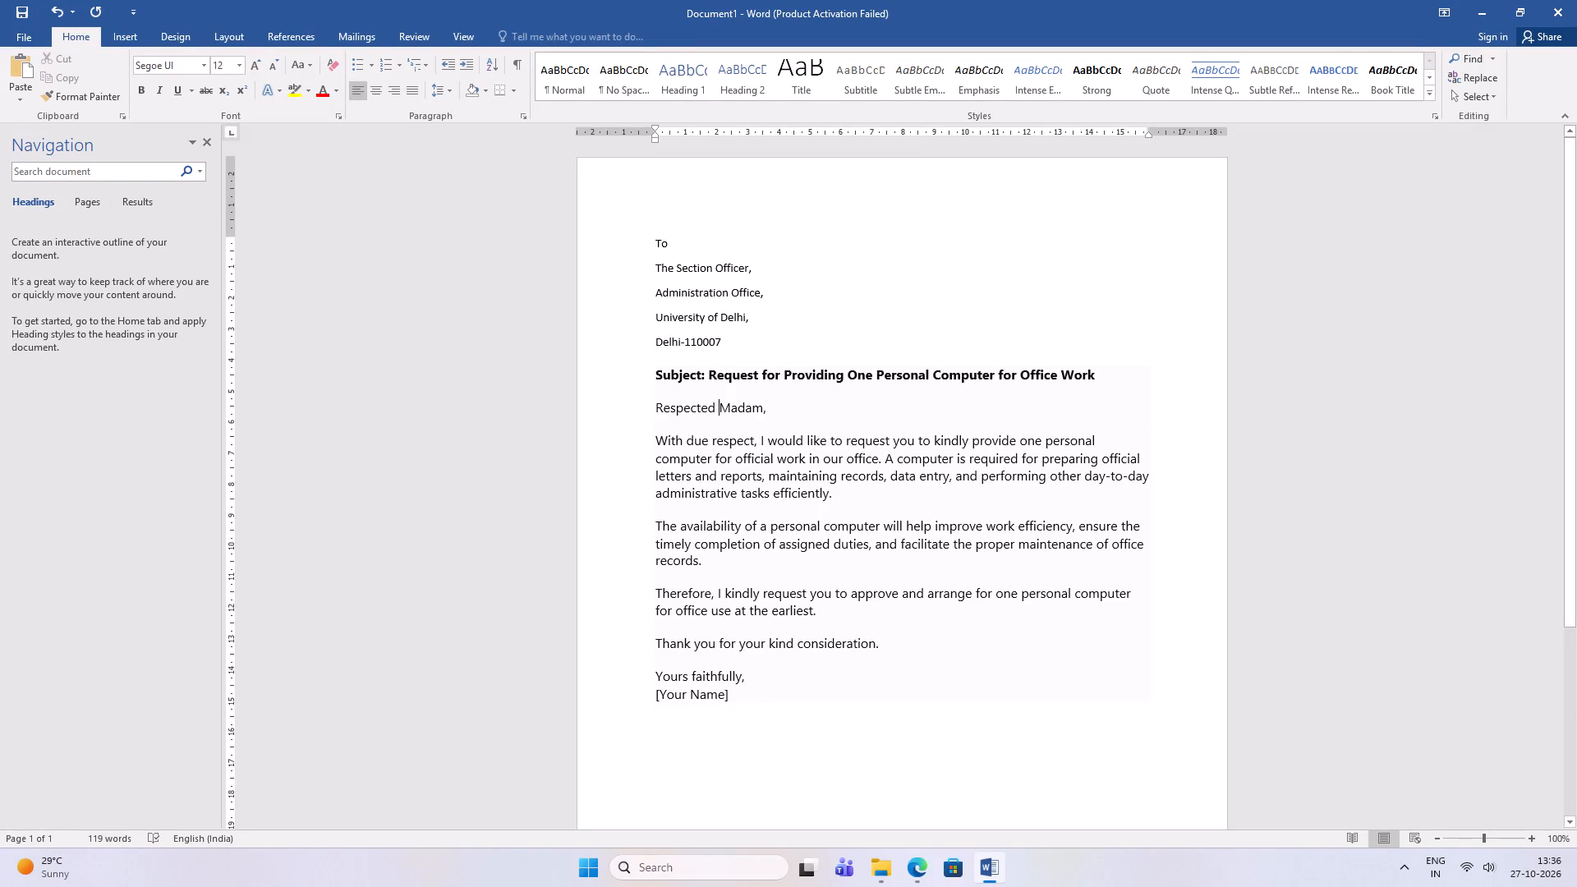
Insert "me" after "kindly provide" in the first body paragraph.
left_click(1018, 443)
type("me")
key("space")
Delete "in our office" after "official work" in the first body paragraph.
left_click(808, 457)
key("Delete")
key("Delete")
key("Delete")
key("Delete")
key("Delete")
key("Delete")
key("Delete")
key("Delete")
key("Delete")
key("Delete")
key("Delete")
key("Delete")
key("Delete")
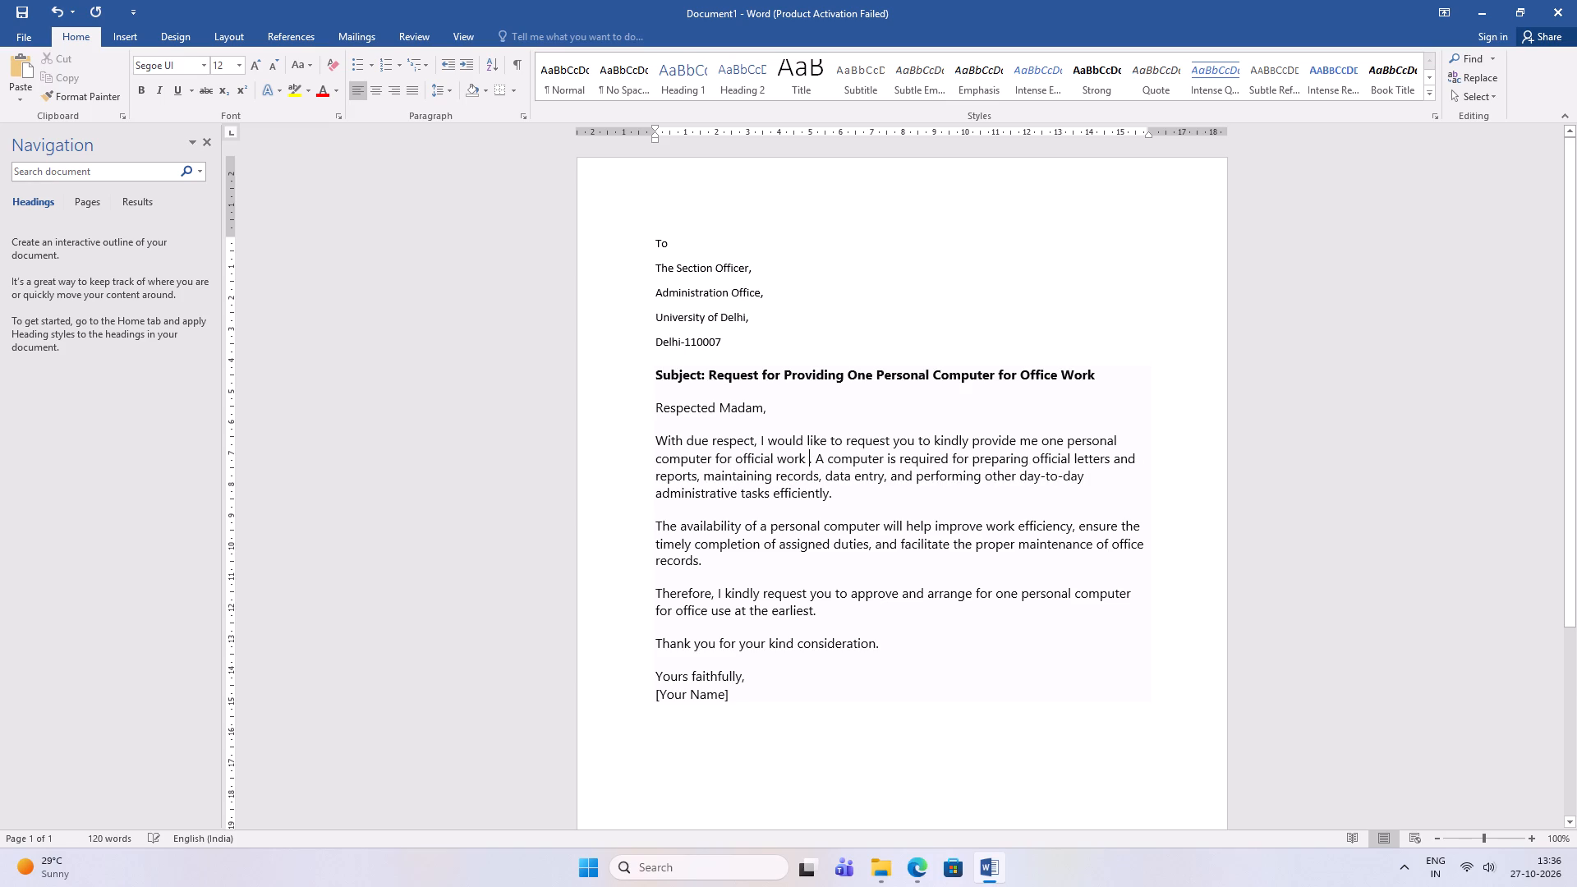
Remove the stray space before the full stop after "official work" in the first body paragraph.
key("BackSpace")
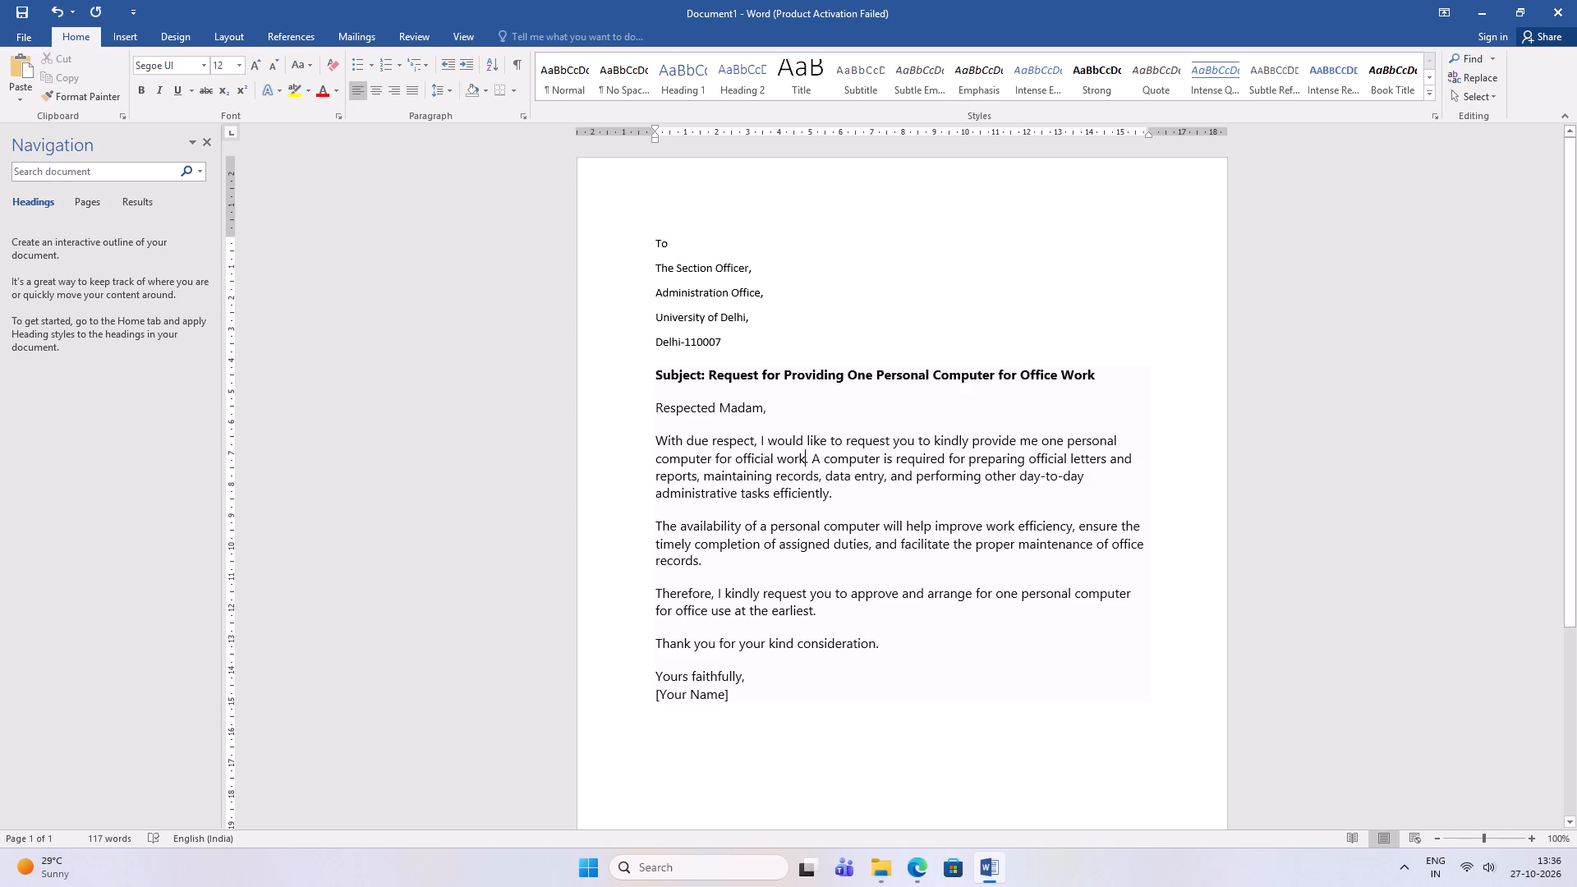
Open the existing document "Letter for office items" from its folder on New Volume (E:).
key("alt+Tab")
key("alt+Tab")
left_click(869, 864)
scroll(187, 288, "up", 2)
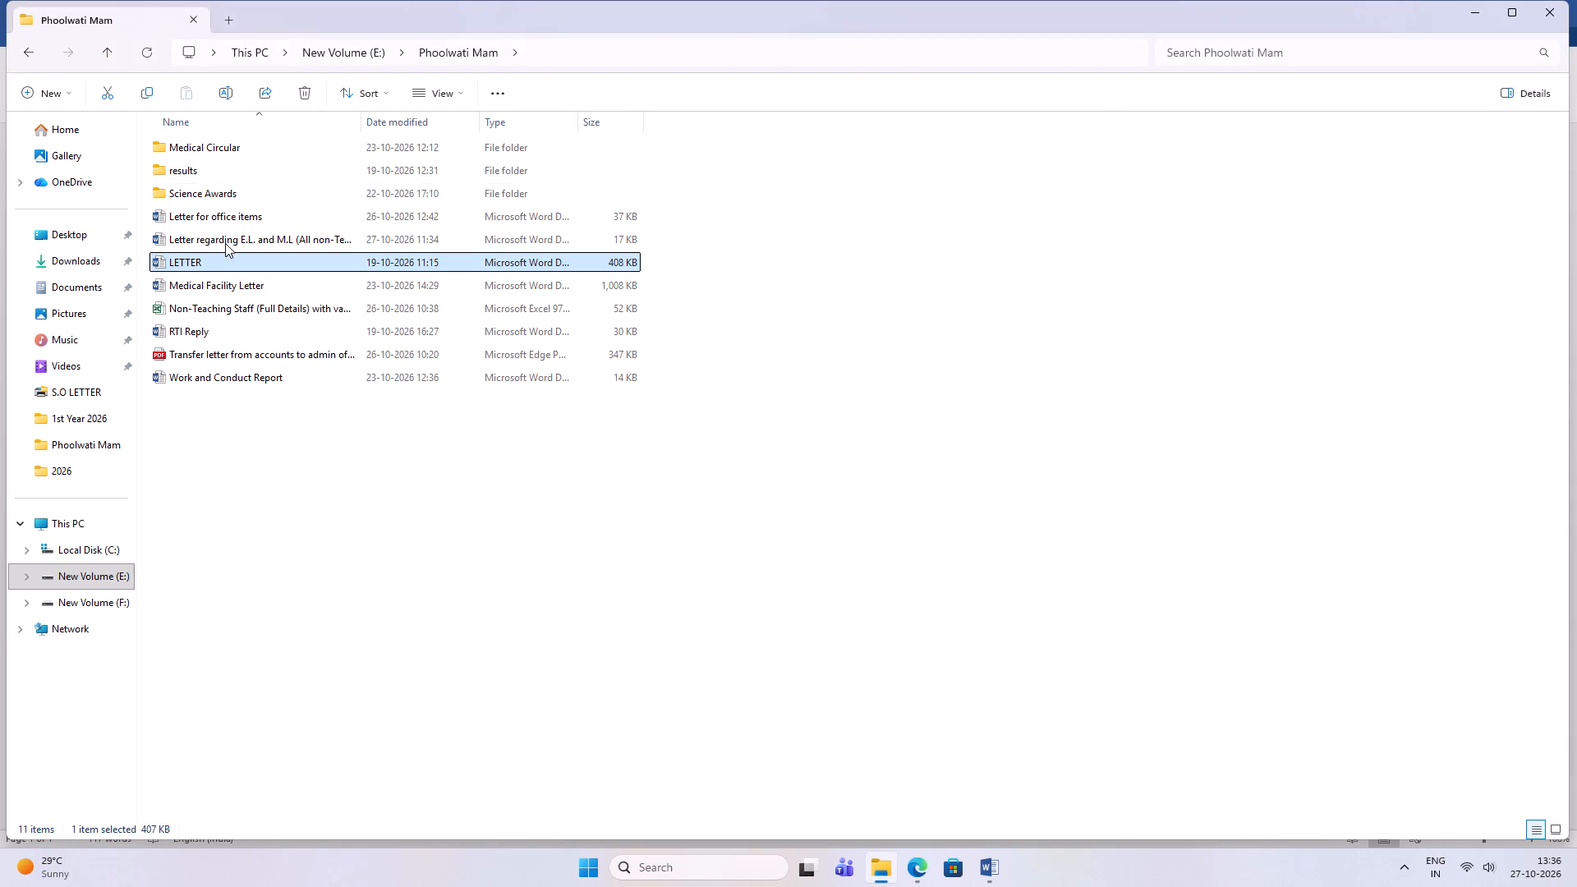
double_click(234, 216)
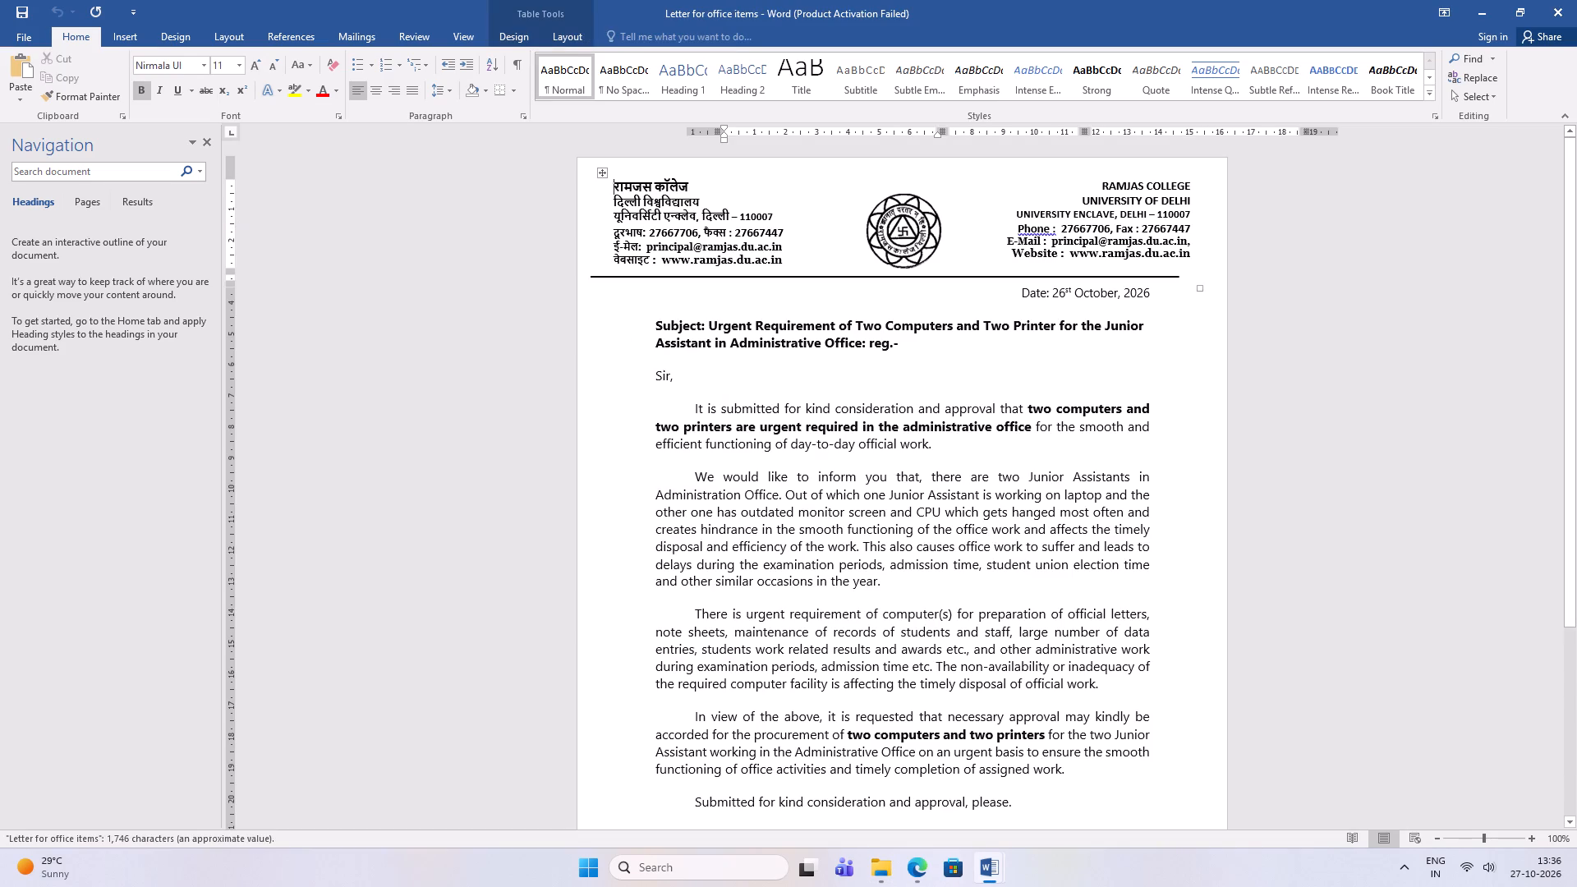
Replace "official work" in the new letter with "official letters, note sheets," through "awards etc" copied from the office items letter's third body paragraph.
scroll(866, 582, "down", 1)
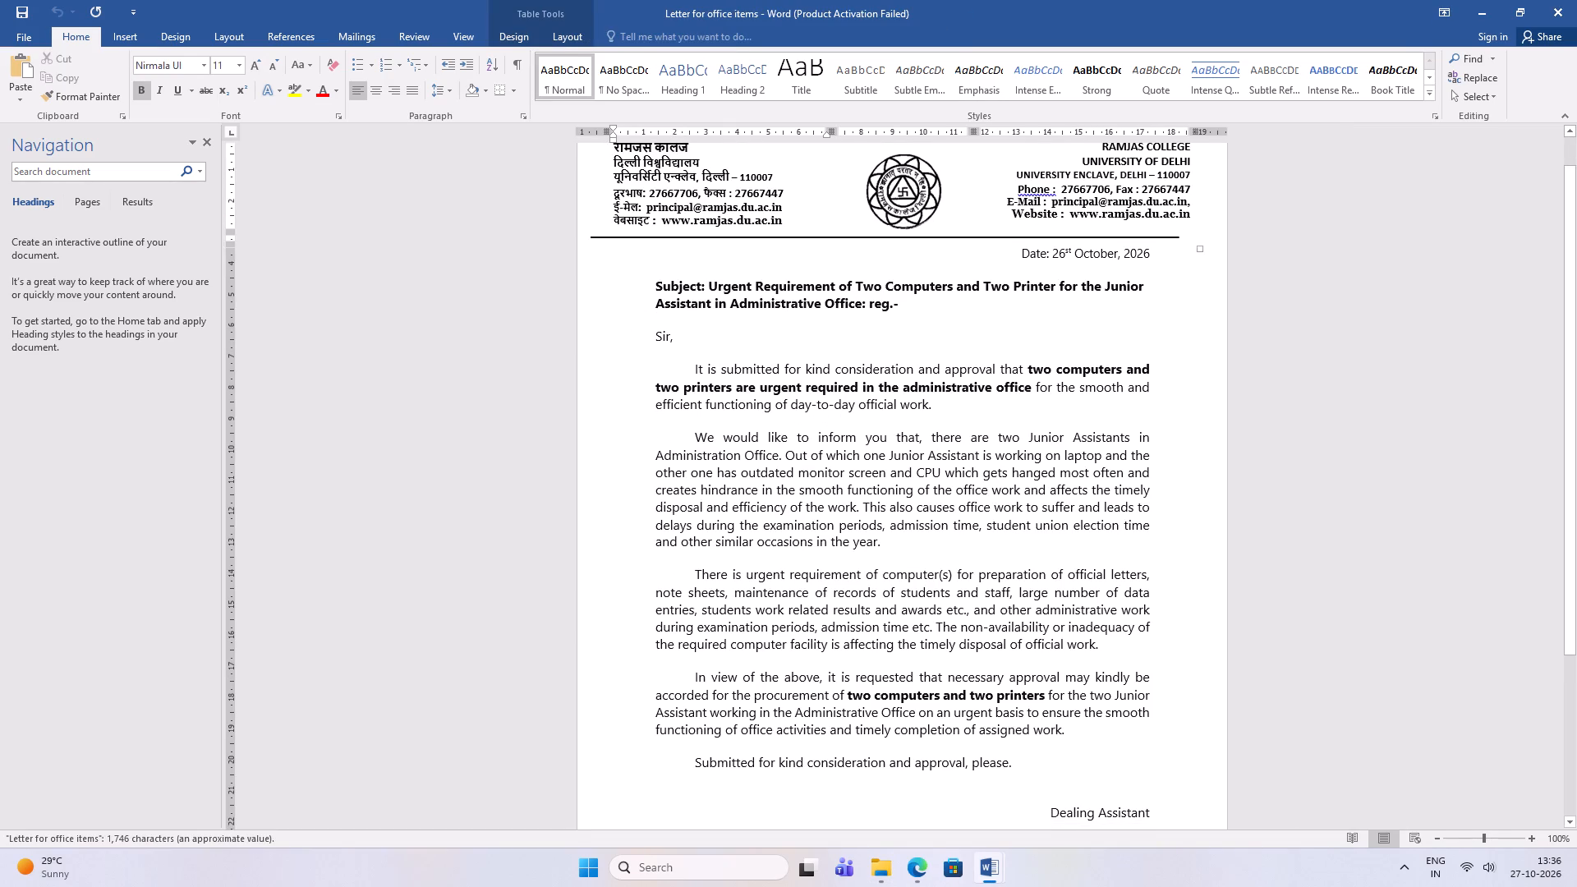
left_click_drag(1071, 574, 884, 597)
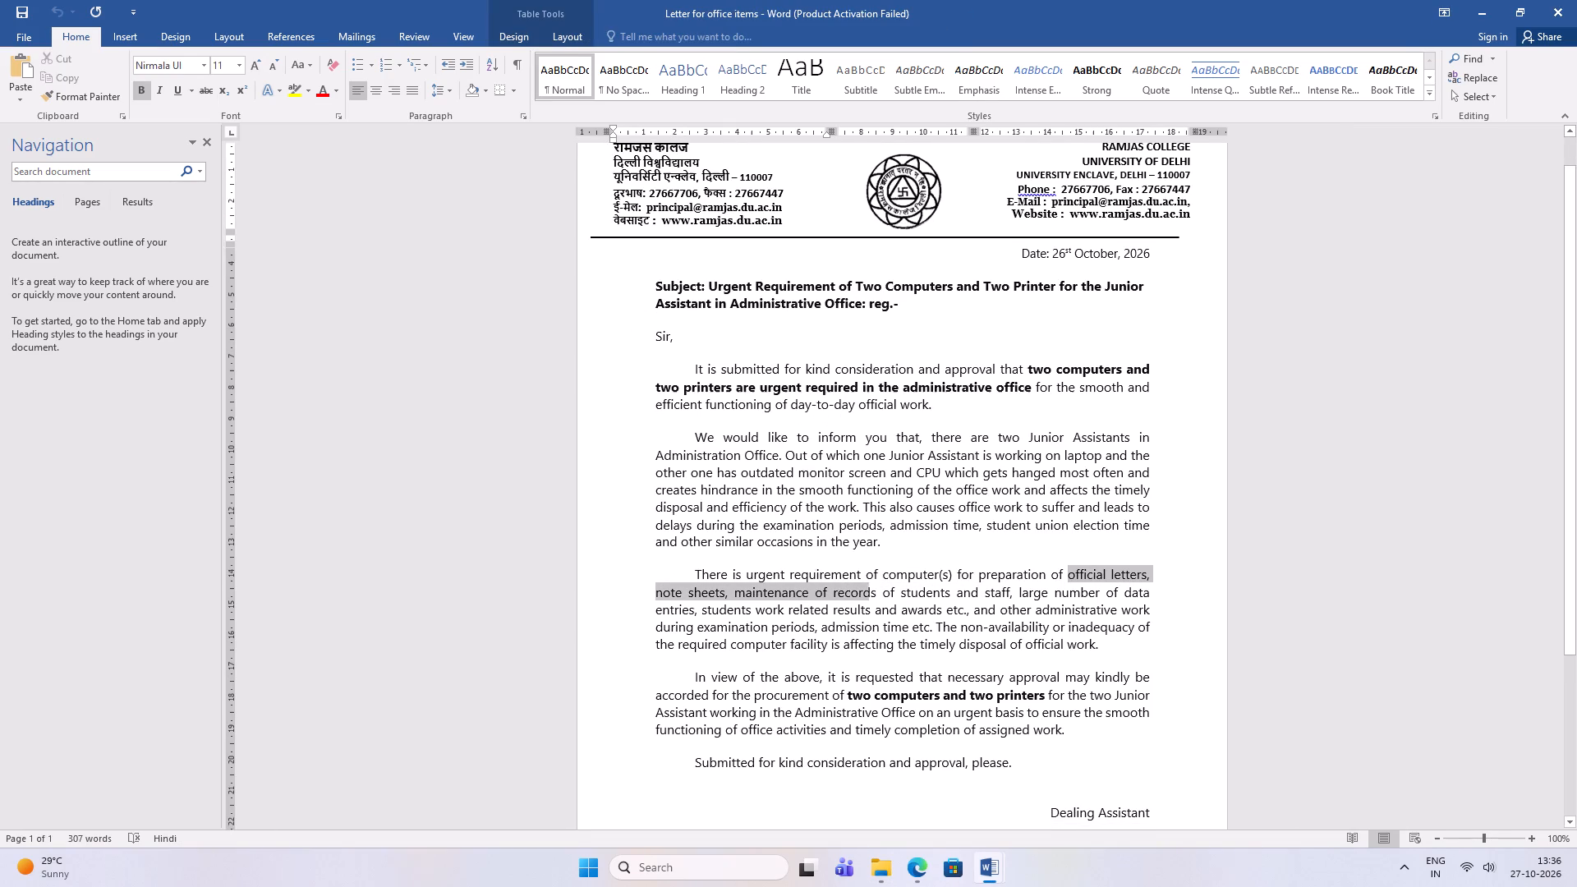
left_click_drag(884, 597, 830, 599)
left_click_drag(830, 599, 957, 615)
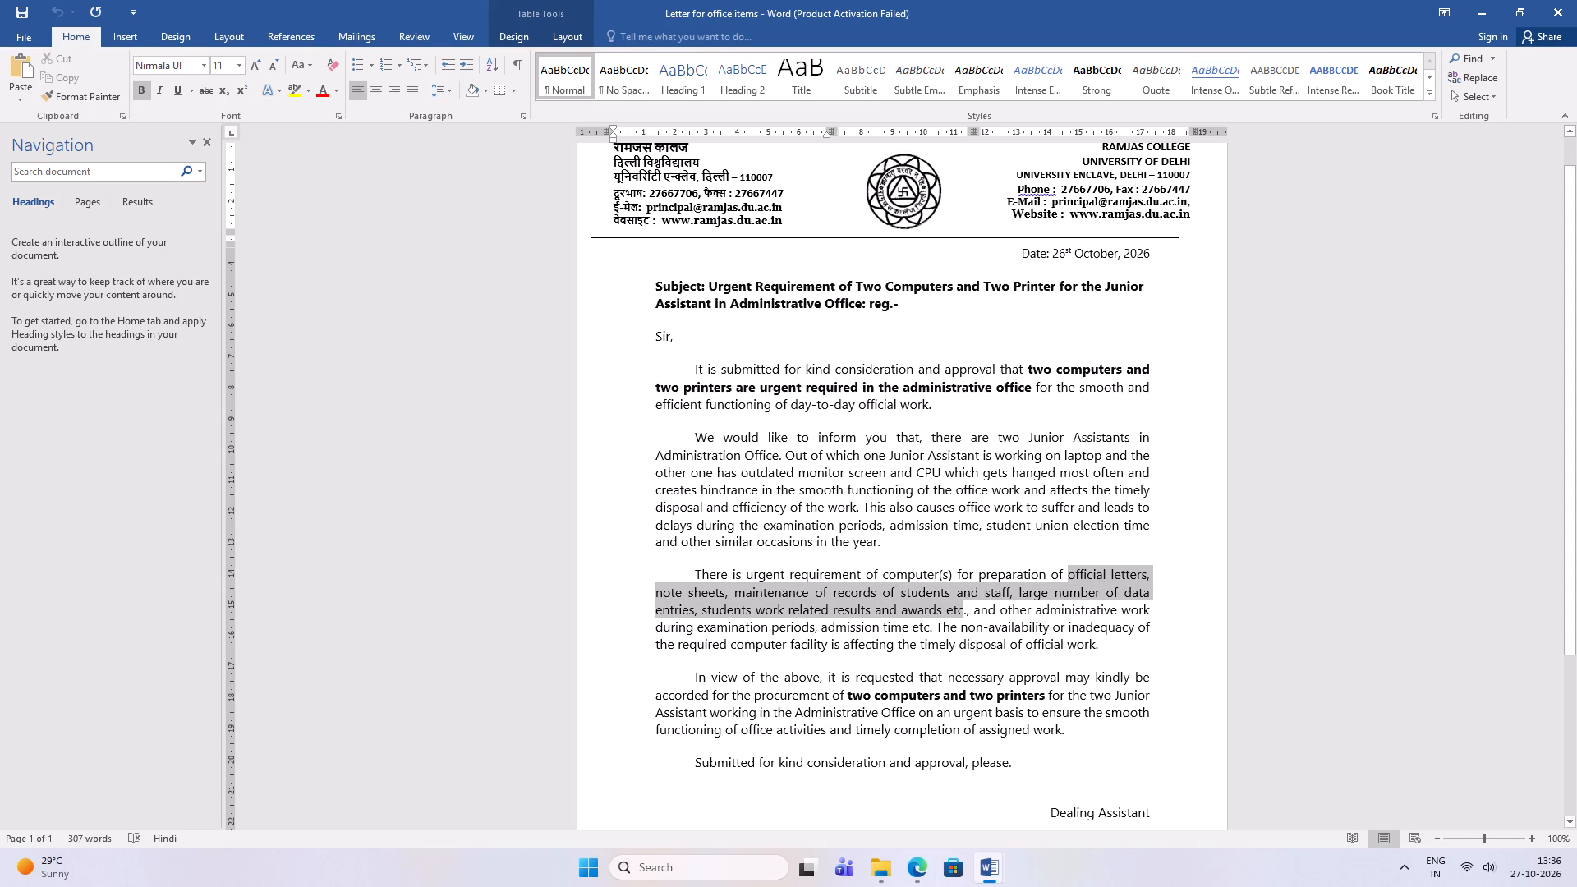
left_click_drag(957, 615, 967, 613)
left_click_drag(967, 613, 959, 609)
left_click_drag(959, 609, 961, 609)
key("ctrl+c")
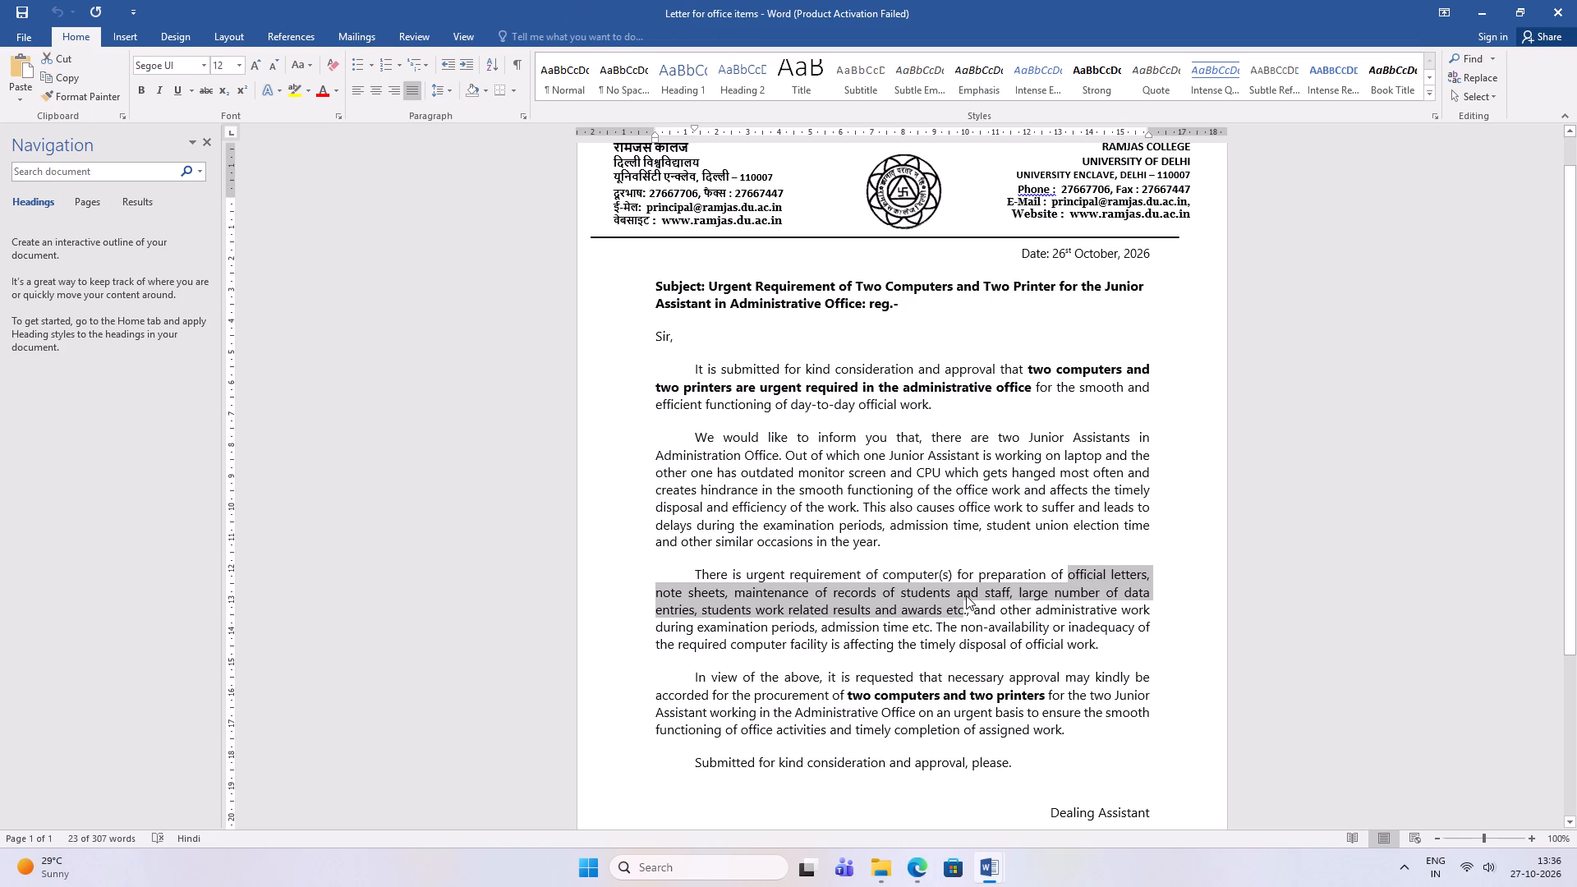
key("alt+Tab")
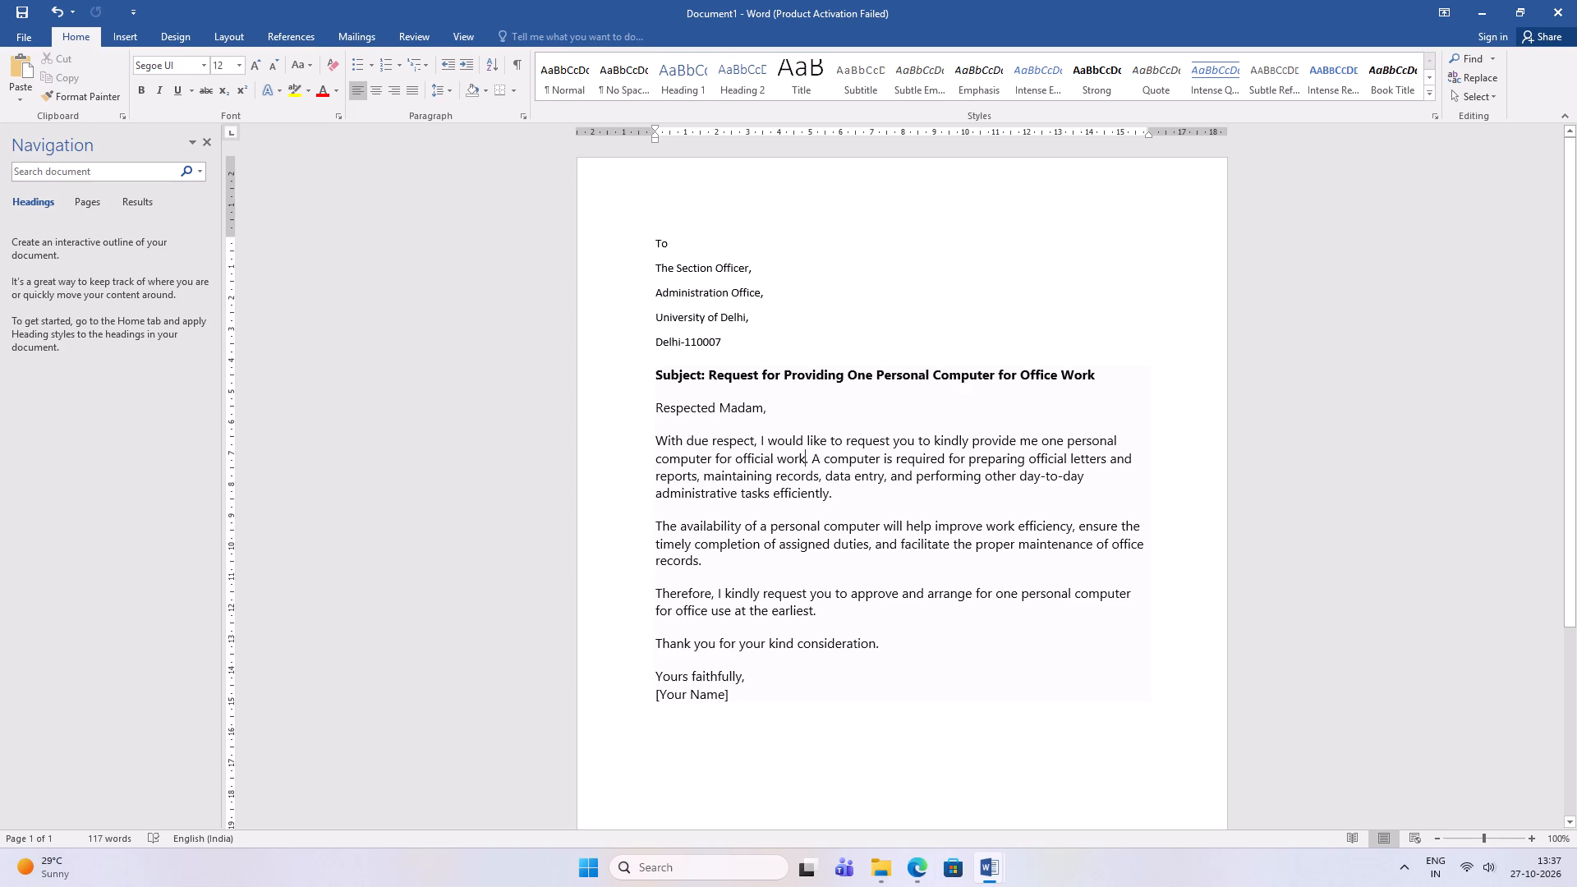
left_click_drag(737, 457, 802, 464)
key("ctrl+v")
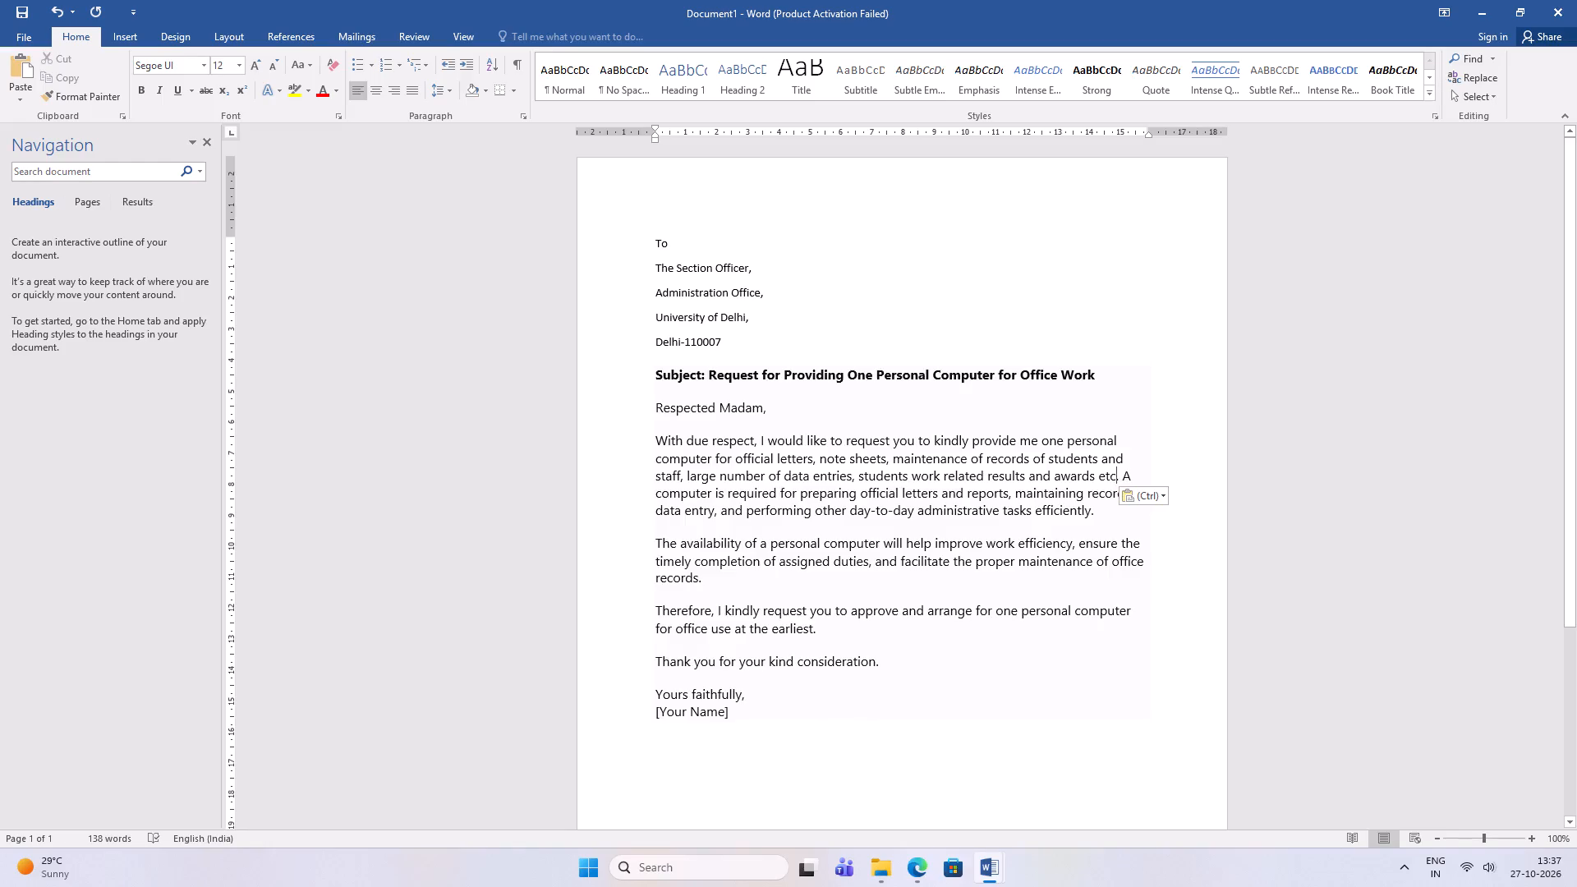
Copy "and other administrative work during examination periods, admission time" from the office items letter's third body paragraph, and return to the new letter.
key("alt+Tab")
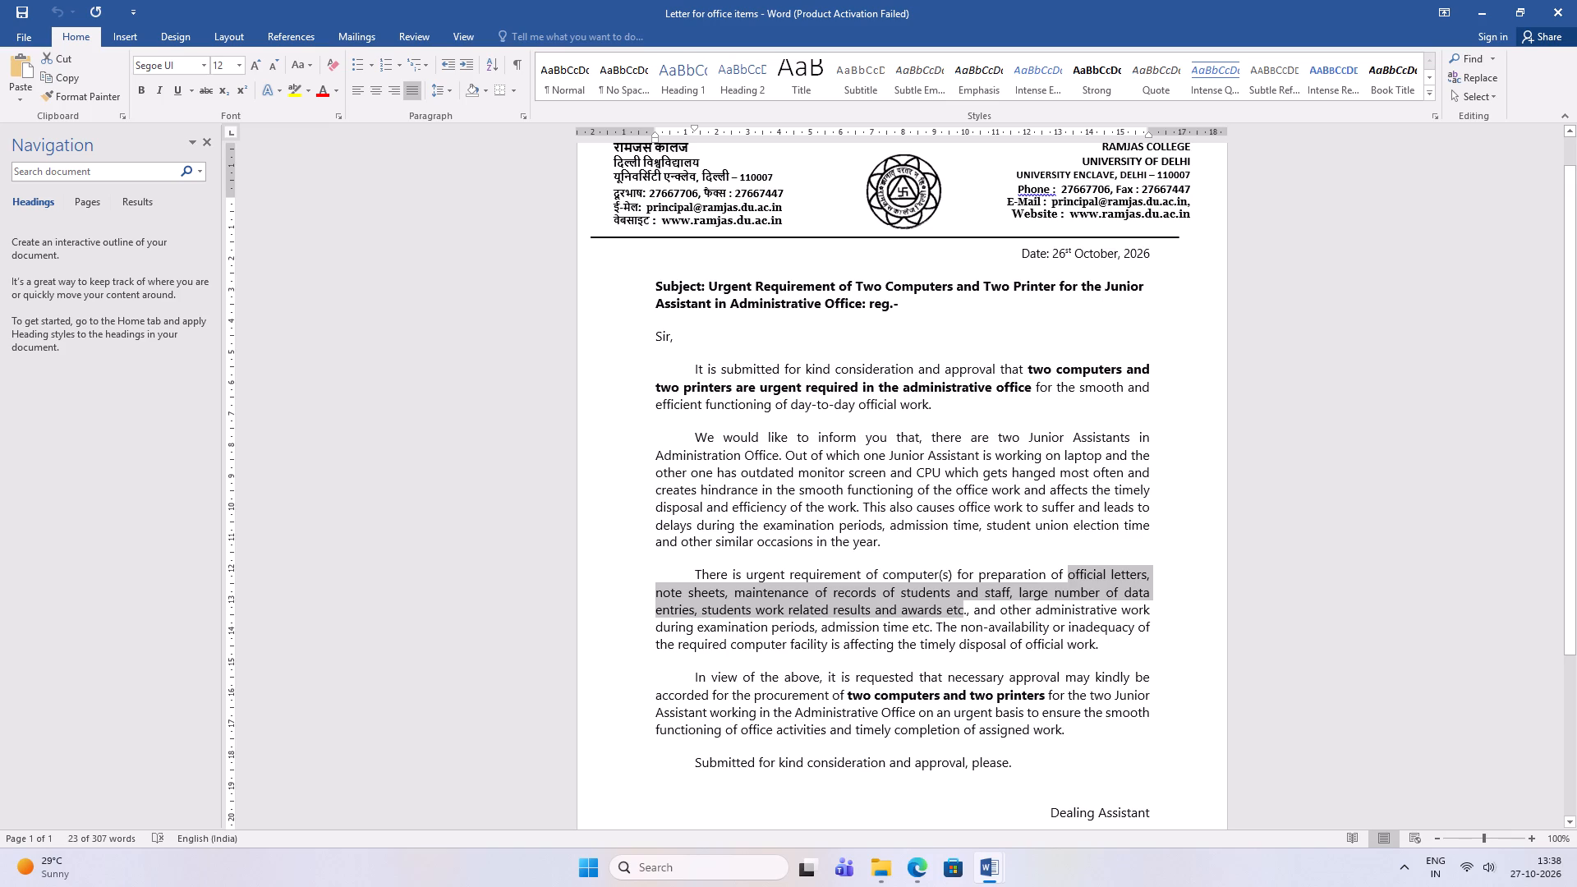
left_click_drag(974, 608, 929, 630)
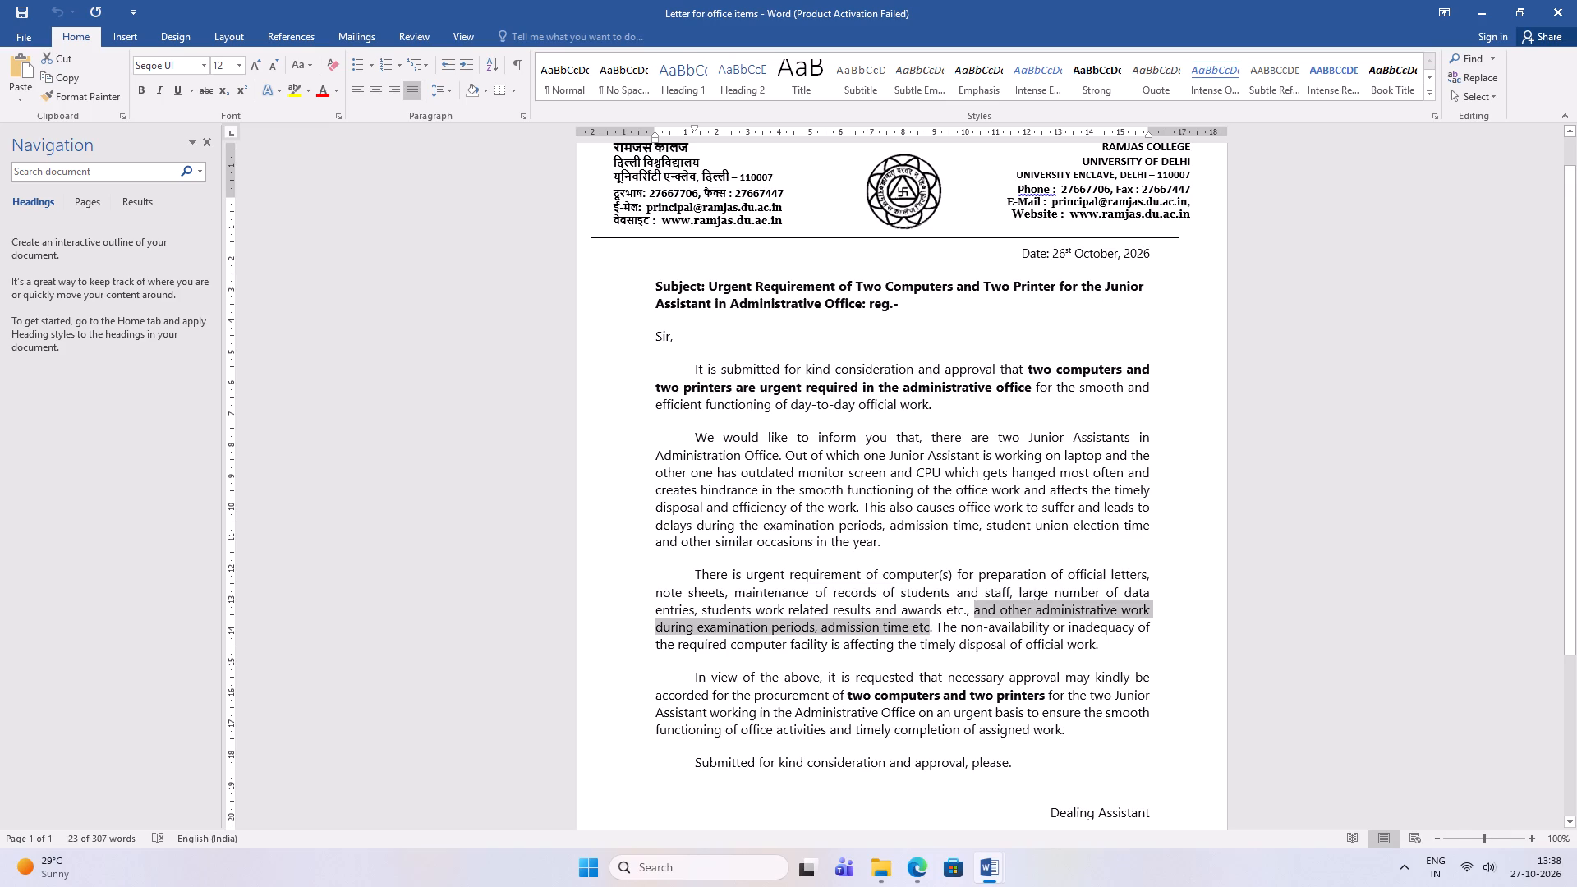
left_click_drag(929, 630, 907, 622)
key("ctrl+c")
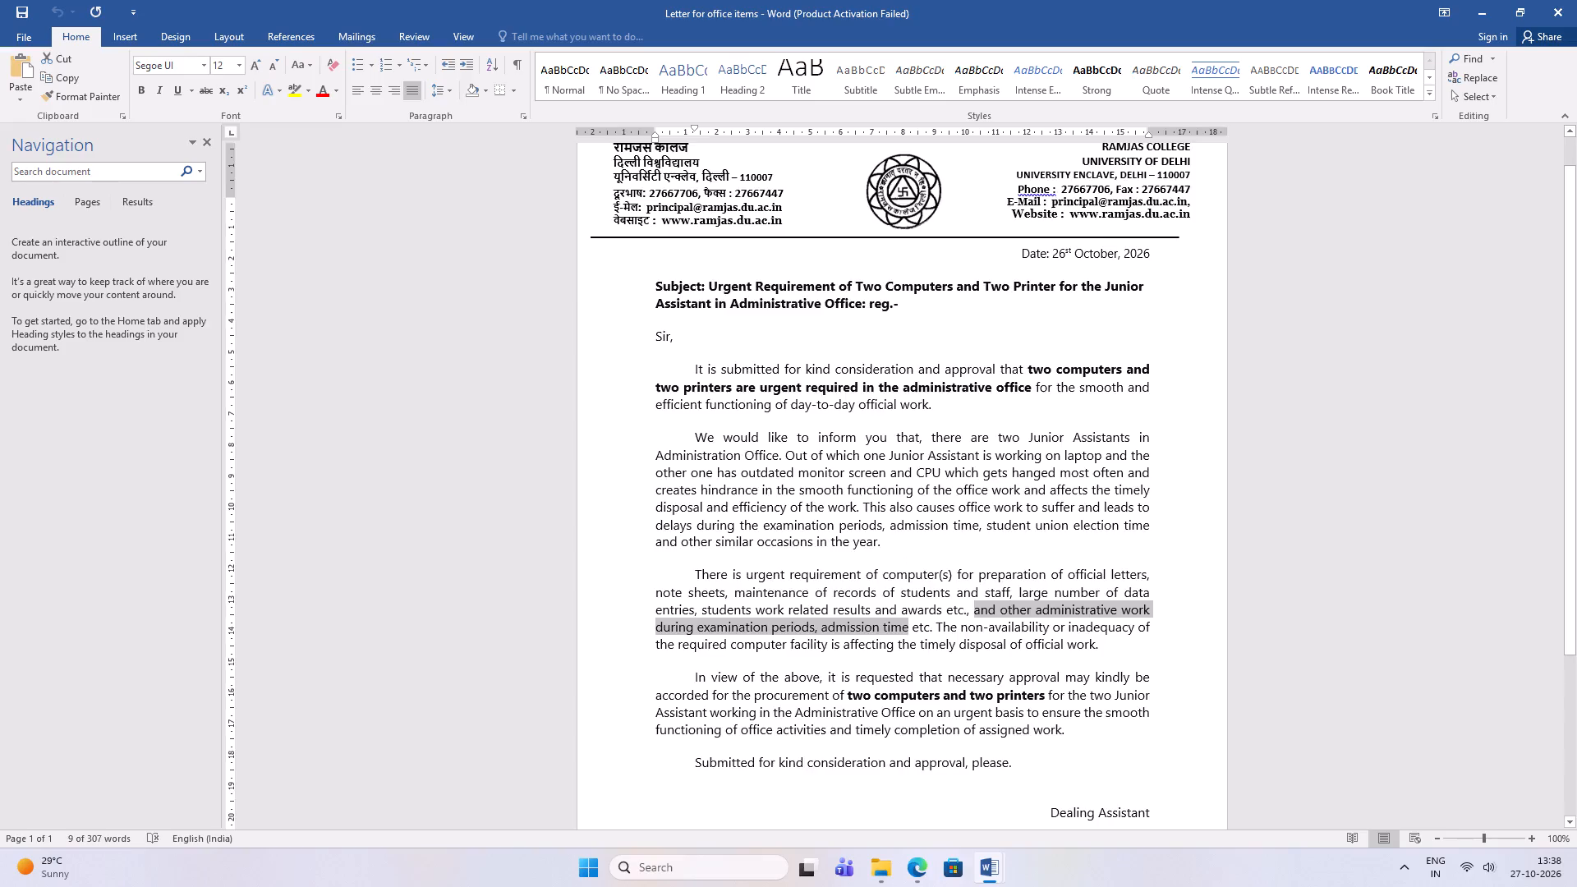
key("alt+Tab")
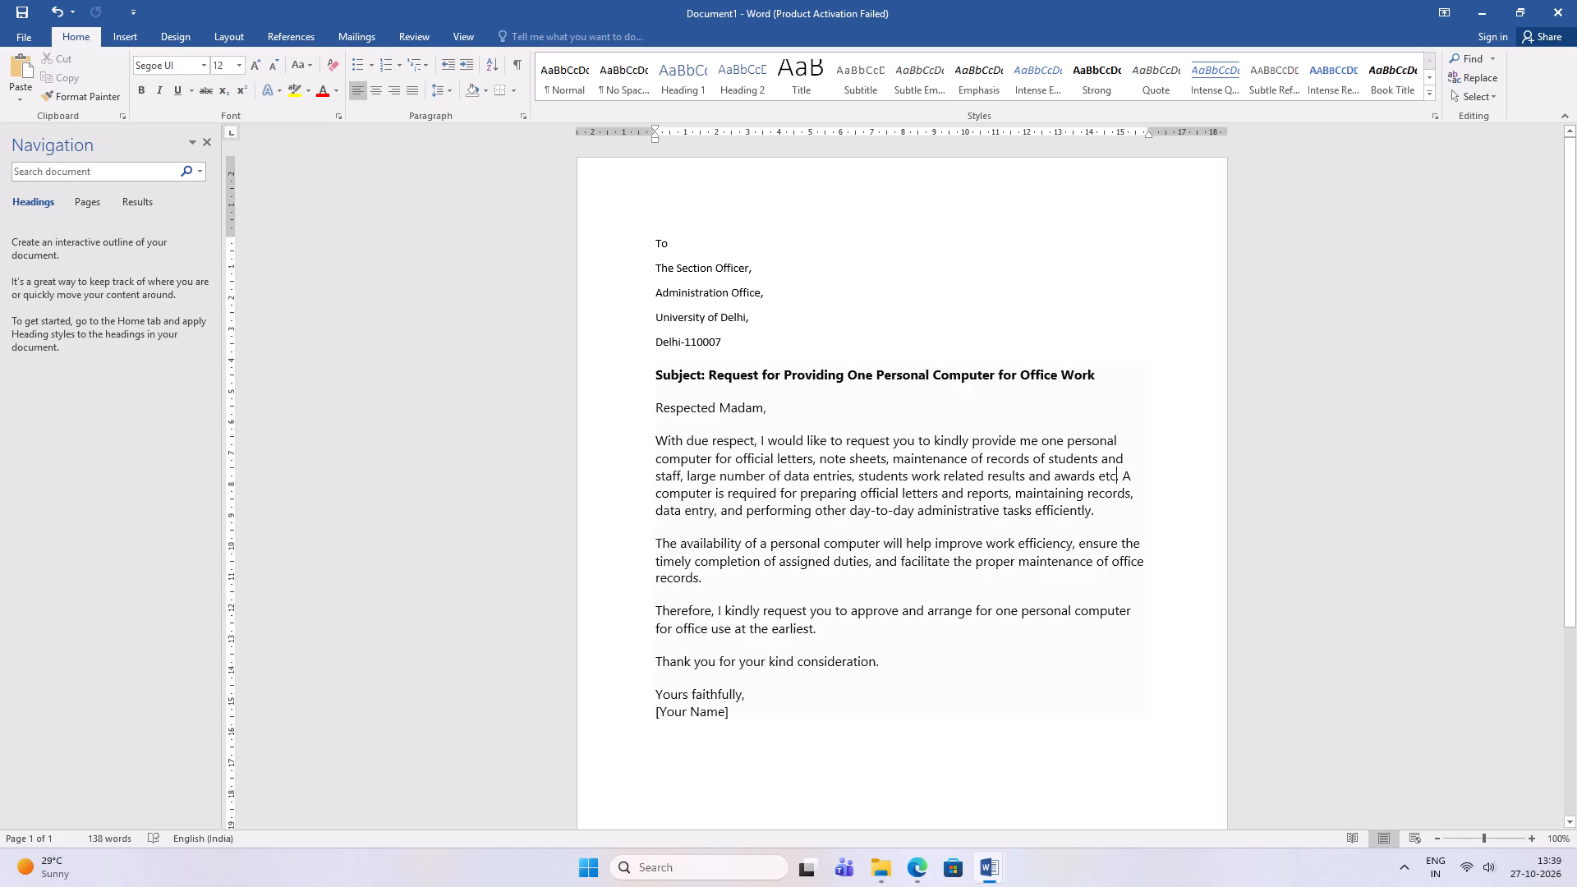
Delete "large number of data entries, students work related results and awards etc" from the first body paragraph.
left_click_drag(688, 475, 910, 472)
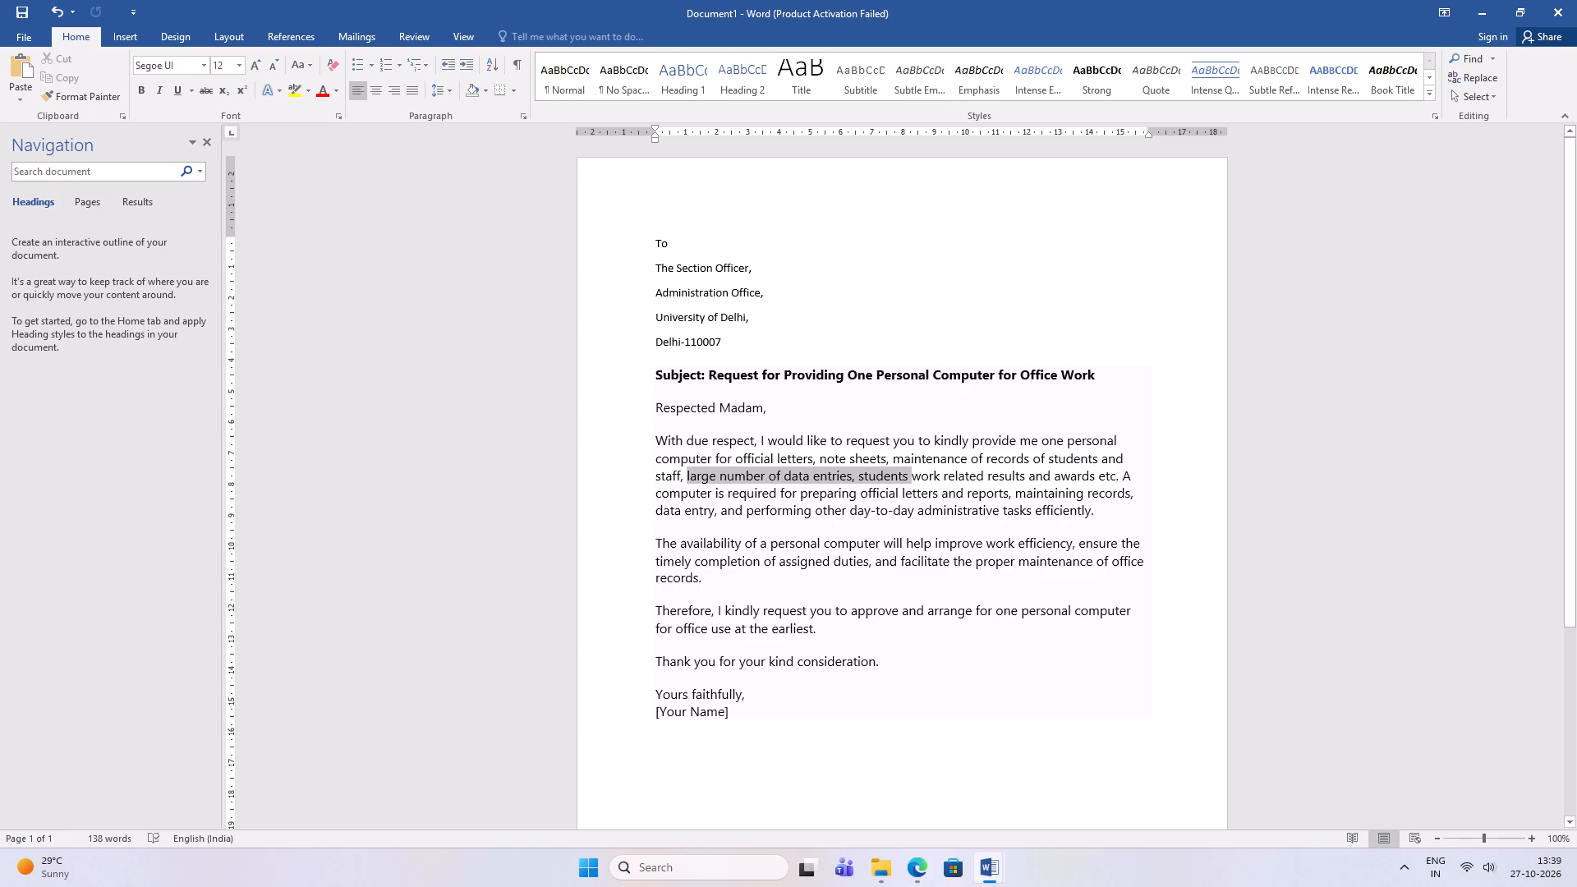
left_click_drag(910, 472, 945, 476)
left_click_drag(945, 476, 1120, 478)
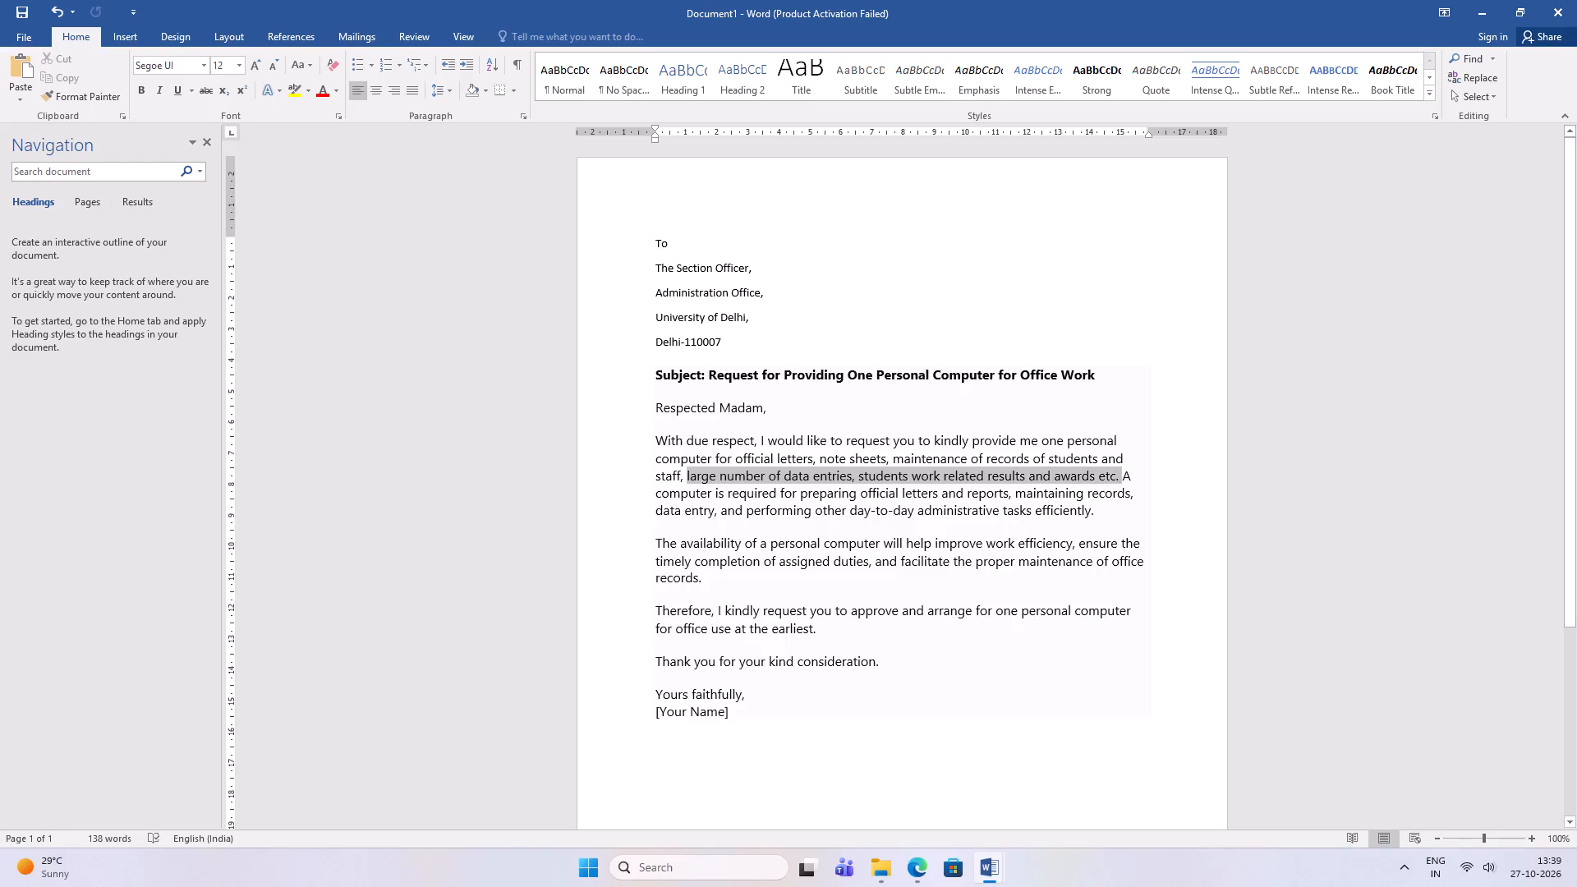
left_click_drag(1120, 478, 1115, 478)
key("Delete")
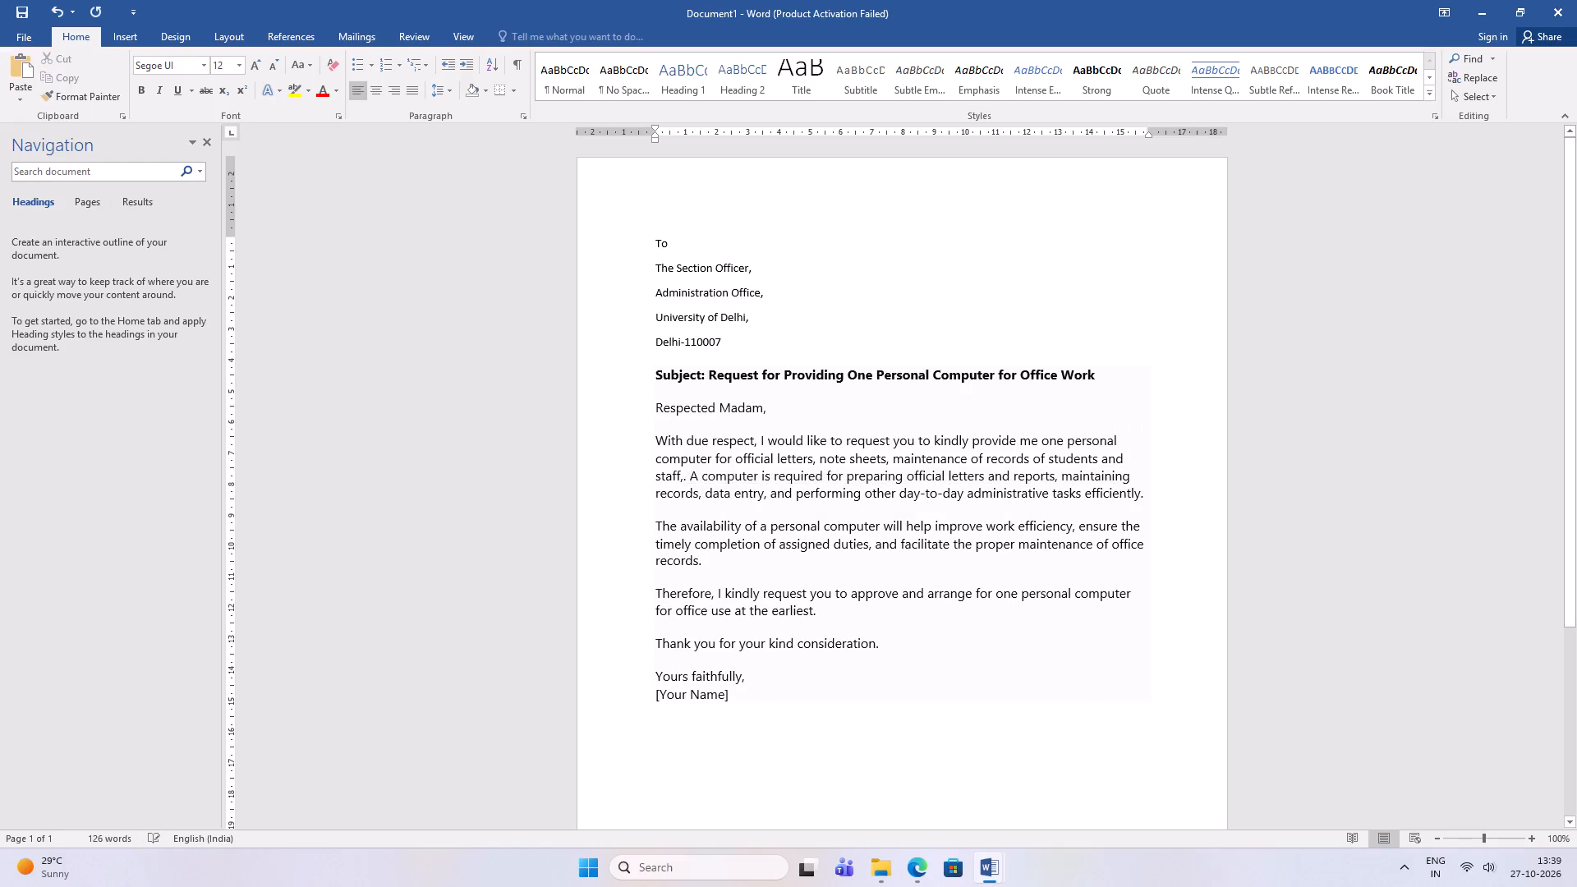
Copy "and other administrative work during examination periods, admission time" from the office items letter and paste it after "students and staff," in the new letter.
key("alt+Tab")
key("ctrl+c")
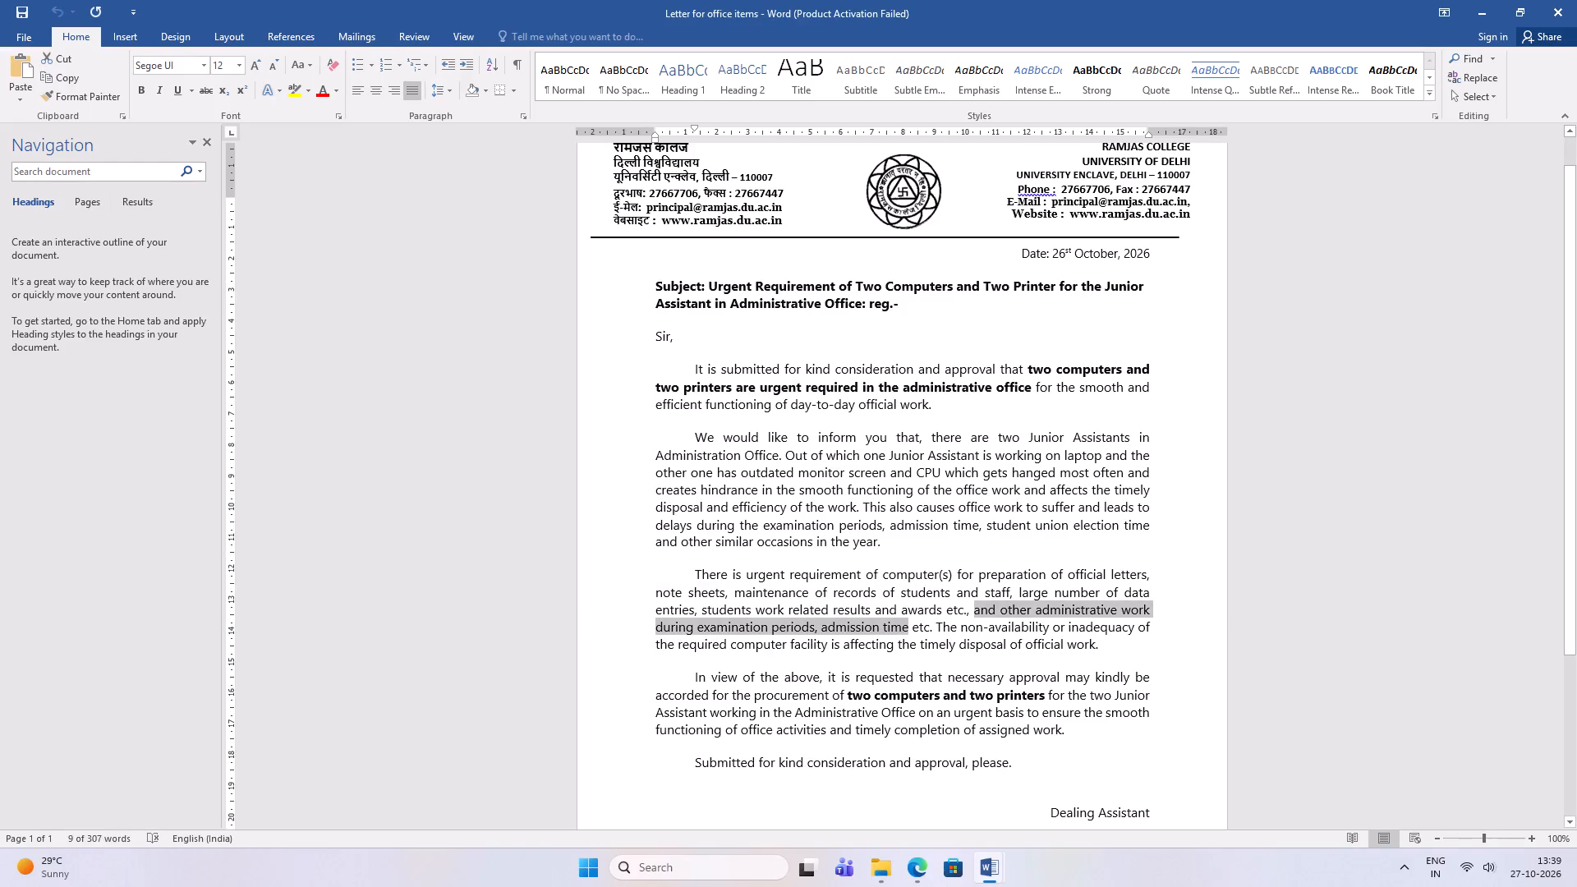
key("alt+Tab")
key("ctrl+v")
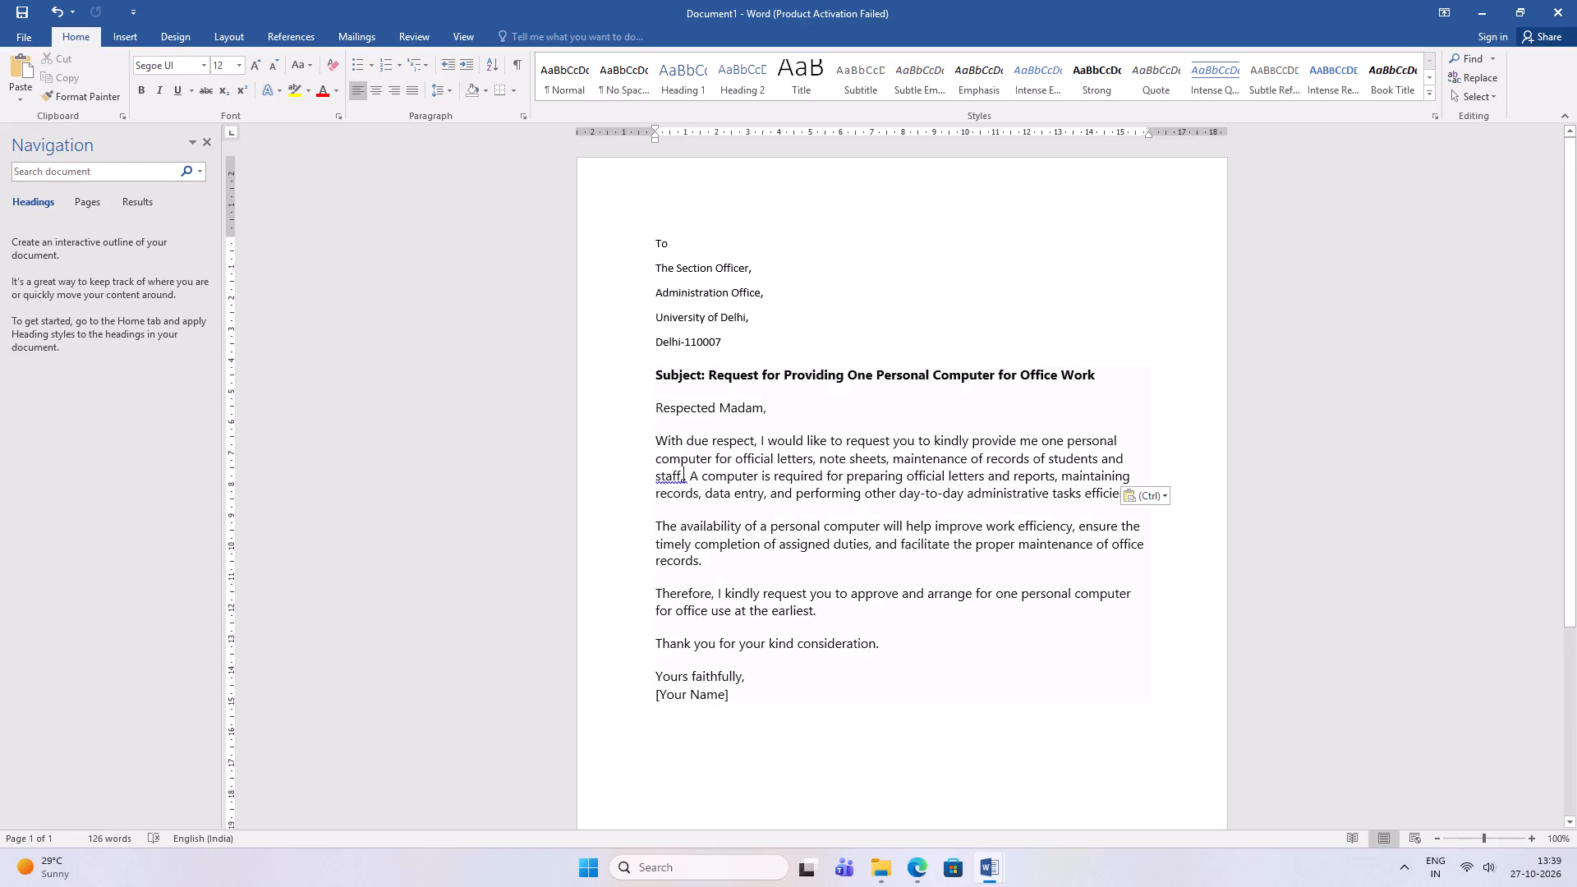
Remove the comma after "staff" in the first body paragraph.
left_click(683, 475)
key("BackSpace")
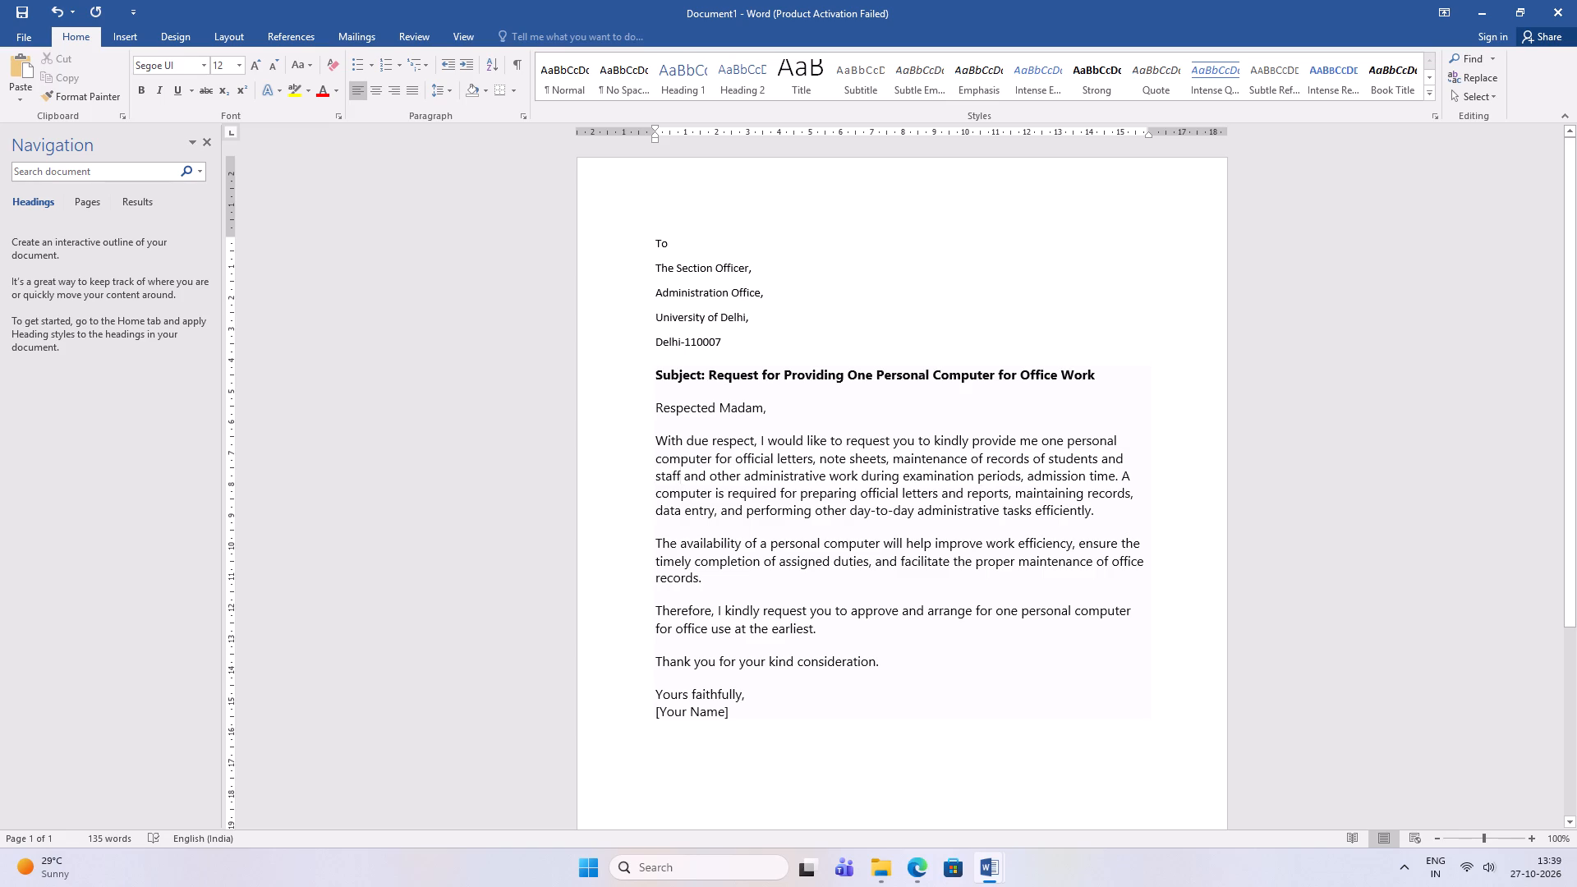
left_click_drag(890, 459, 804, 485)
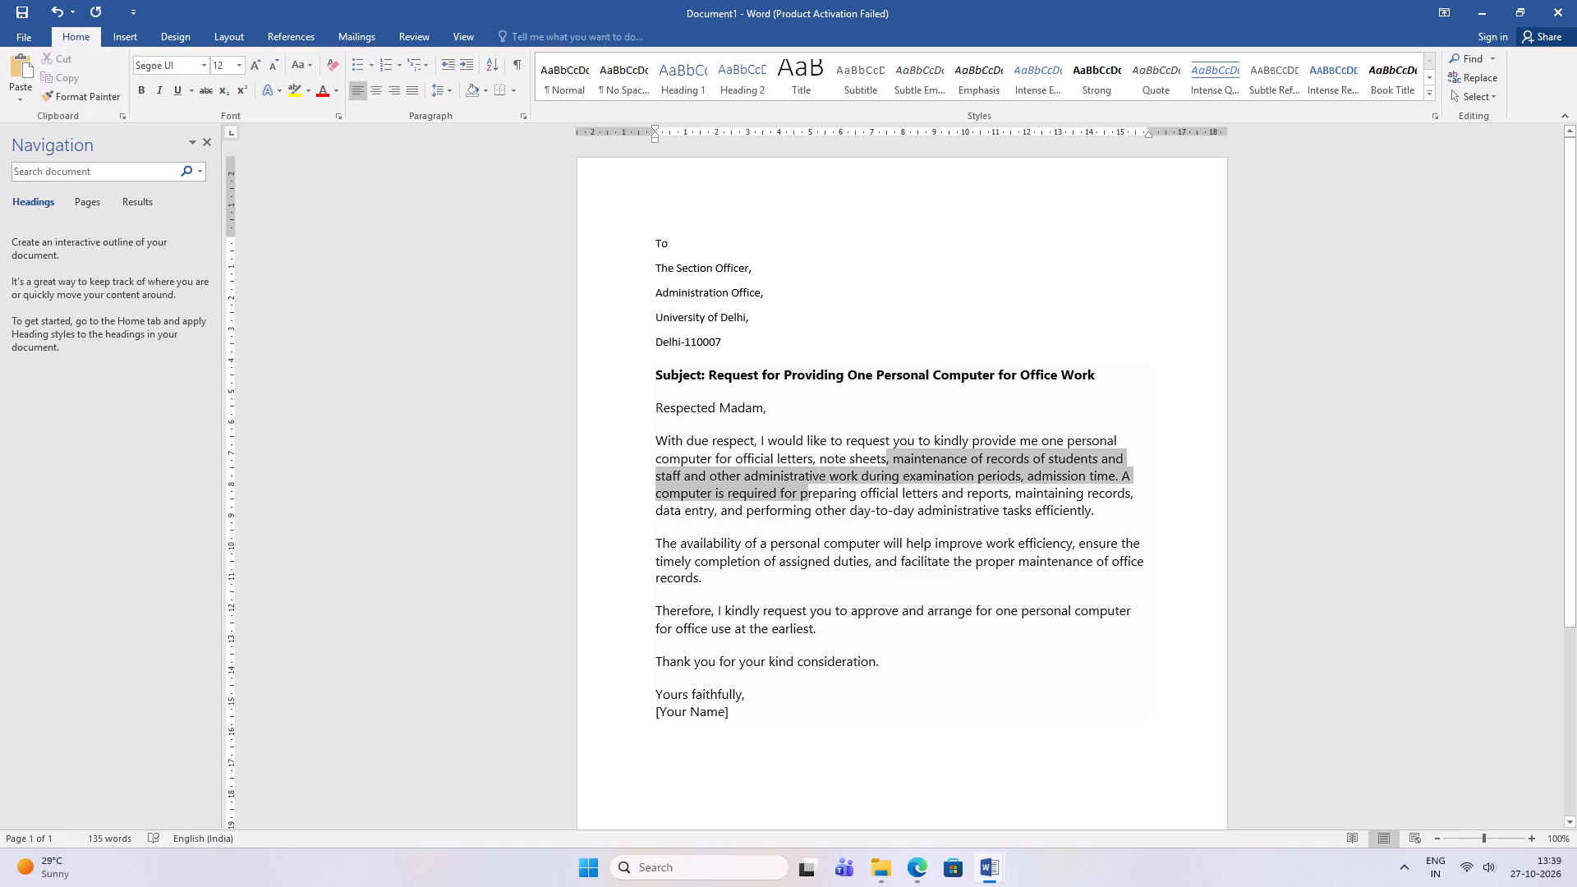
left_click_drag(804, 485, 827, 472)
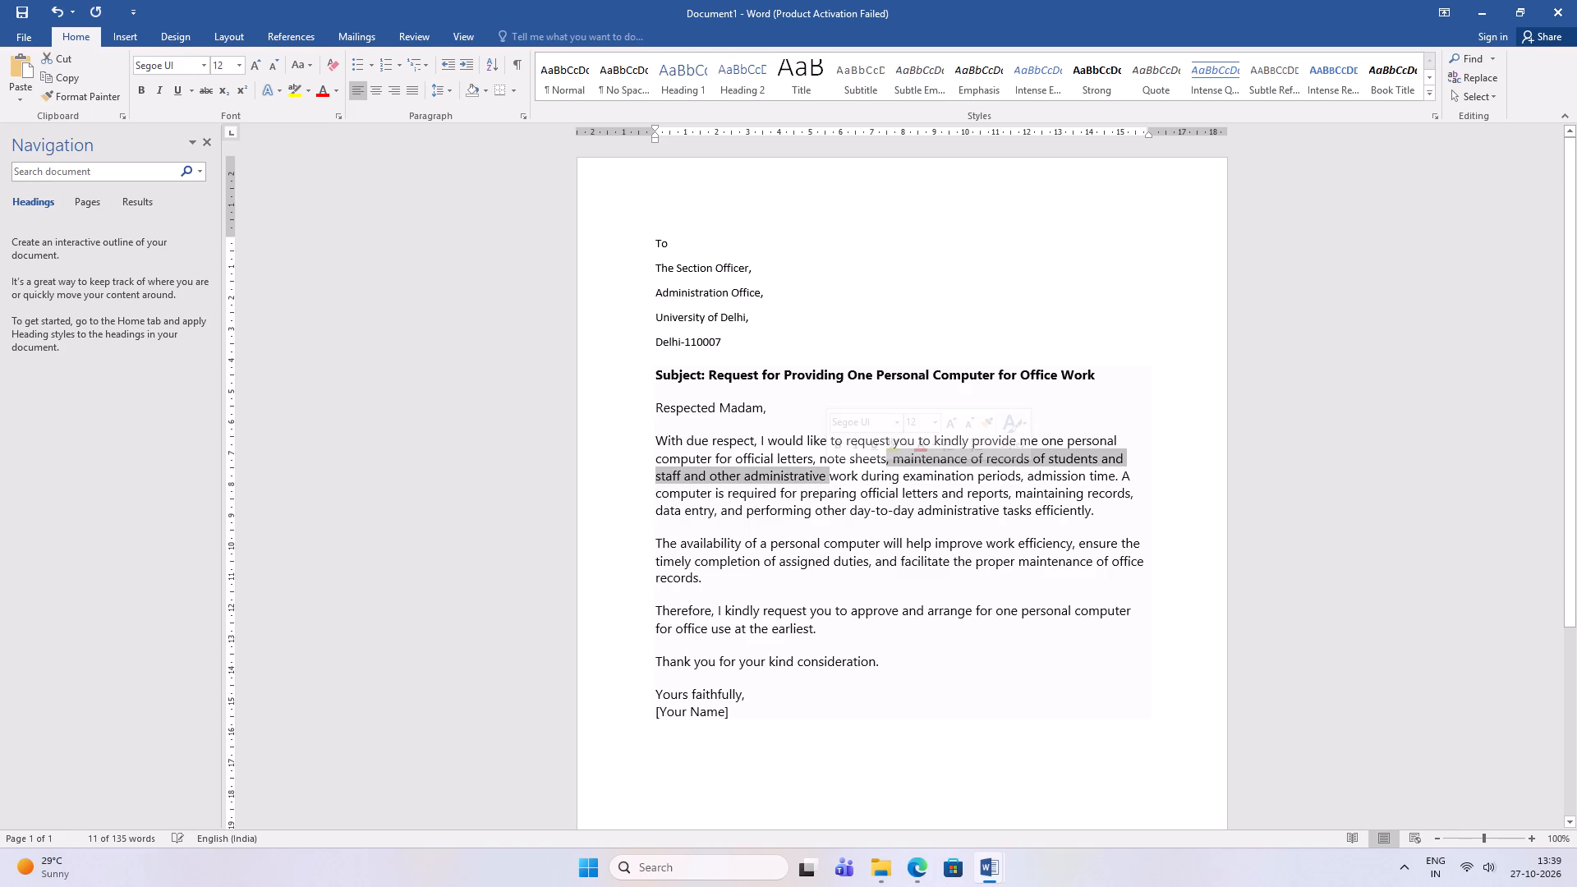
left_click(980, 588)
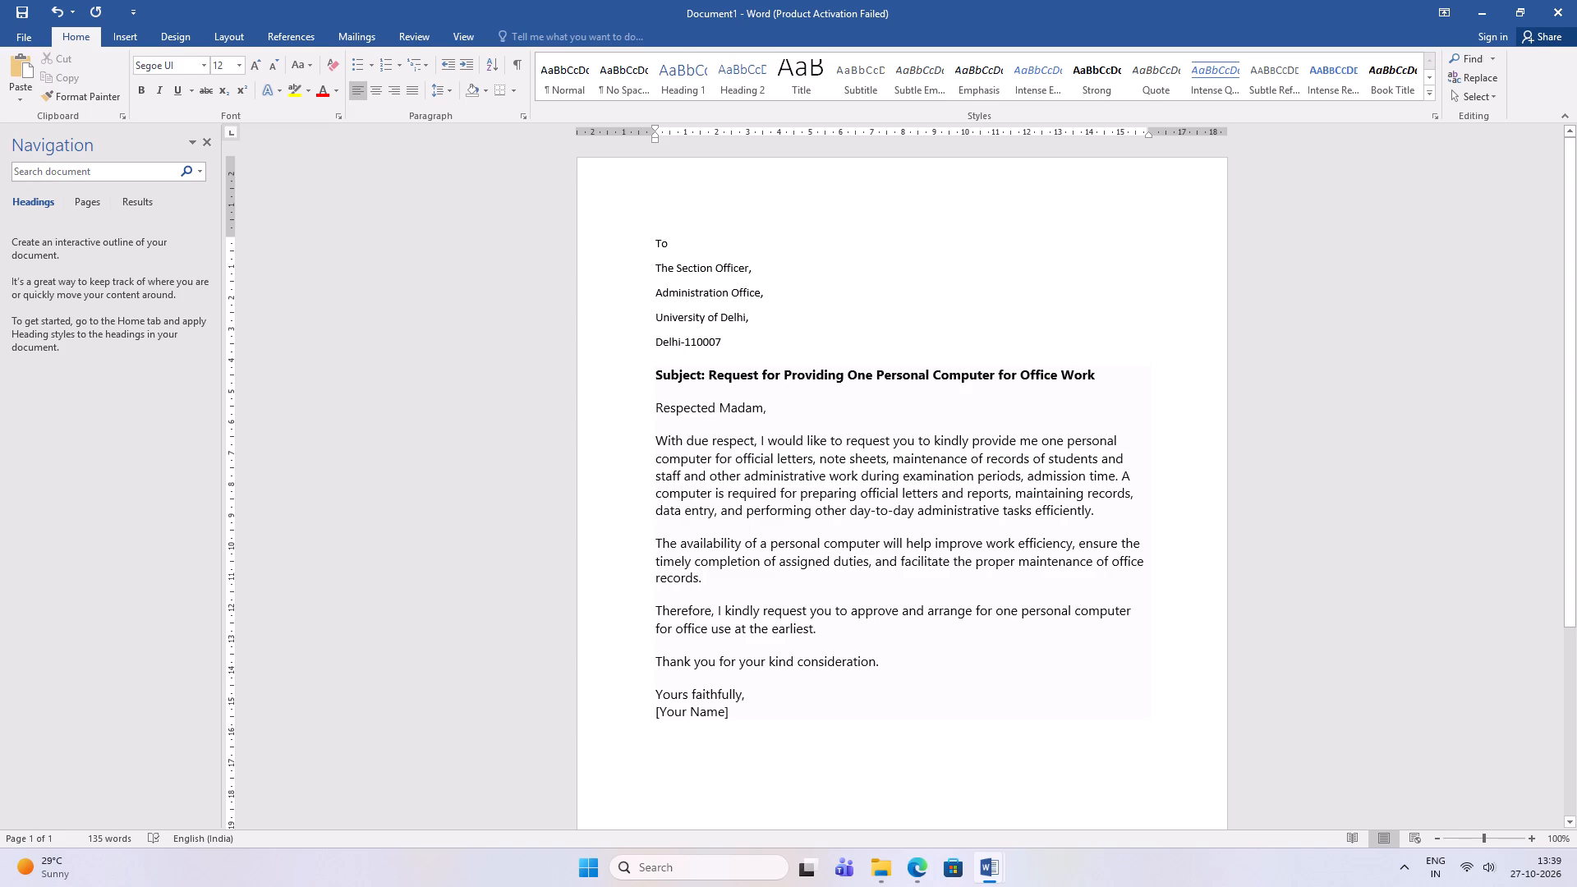
Delete "A computer is required" through "data entry," and the preceding full stop, joining "admission time" to "and performing" with a single space.
left_click_drag(1120, 475, 1126, 493)
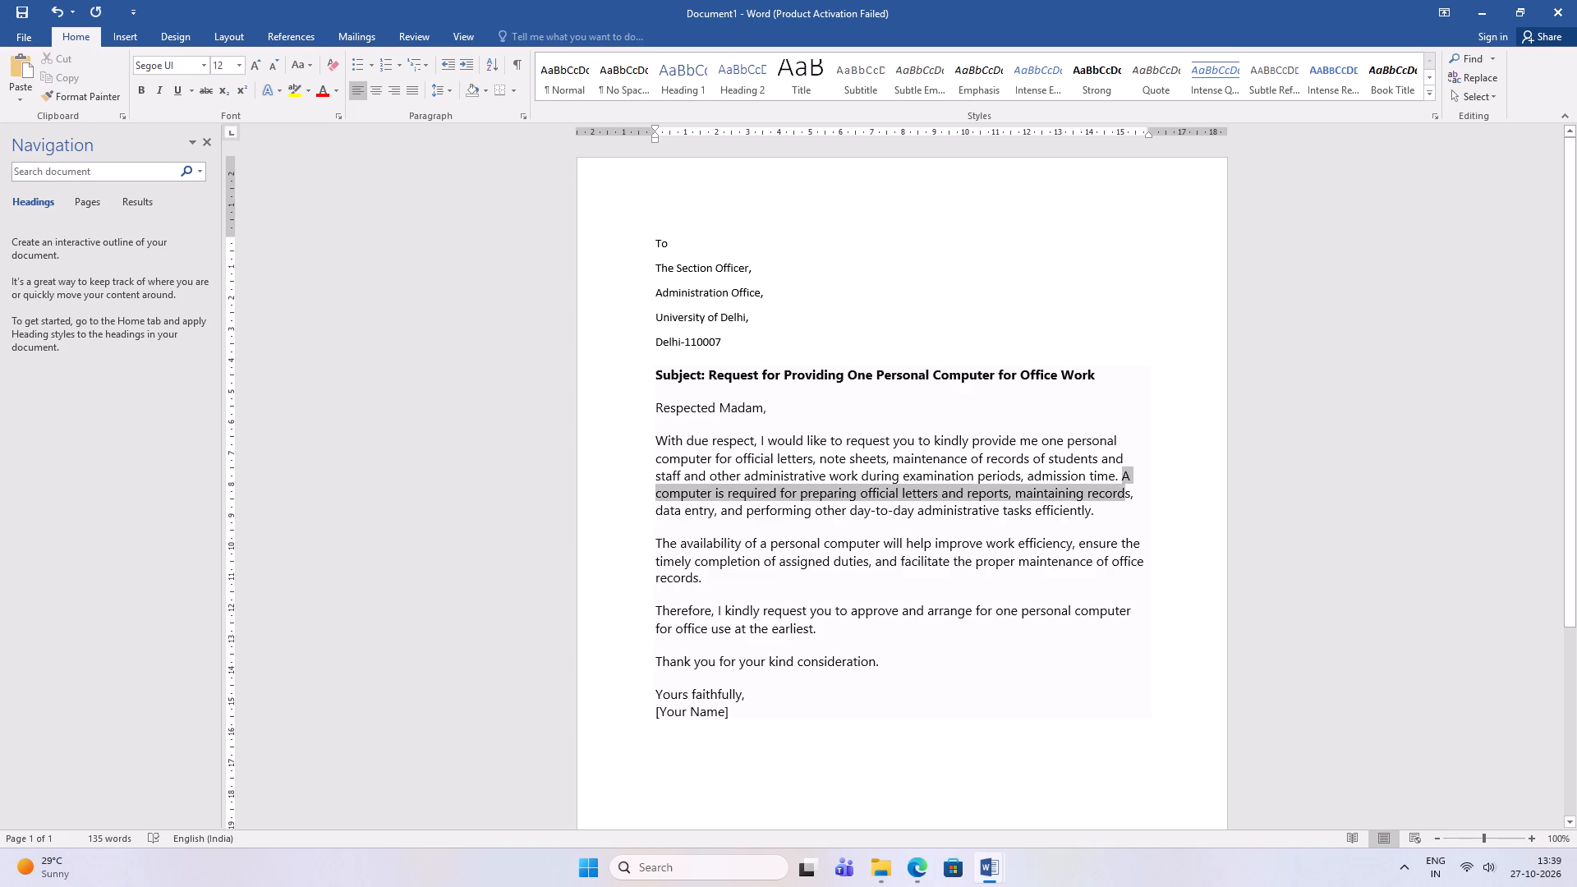
left_click_drag(1126, 493, 766, 507)
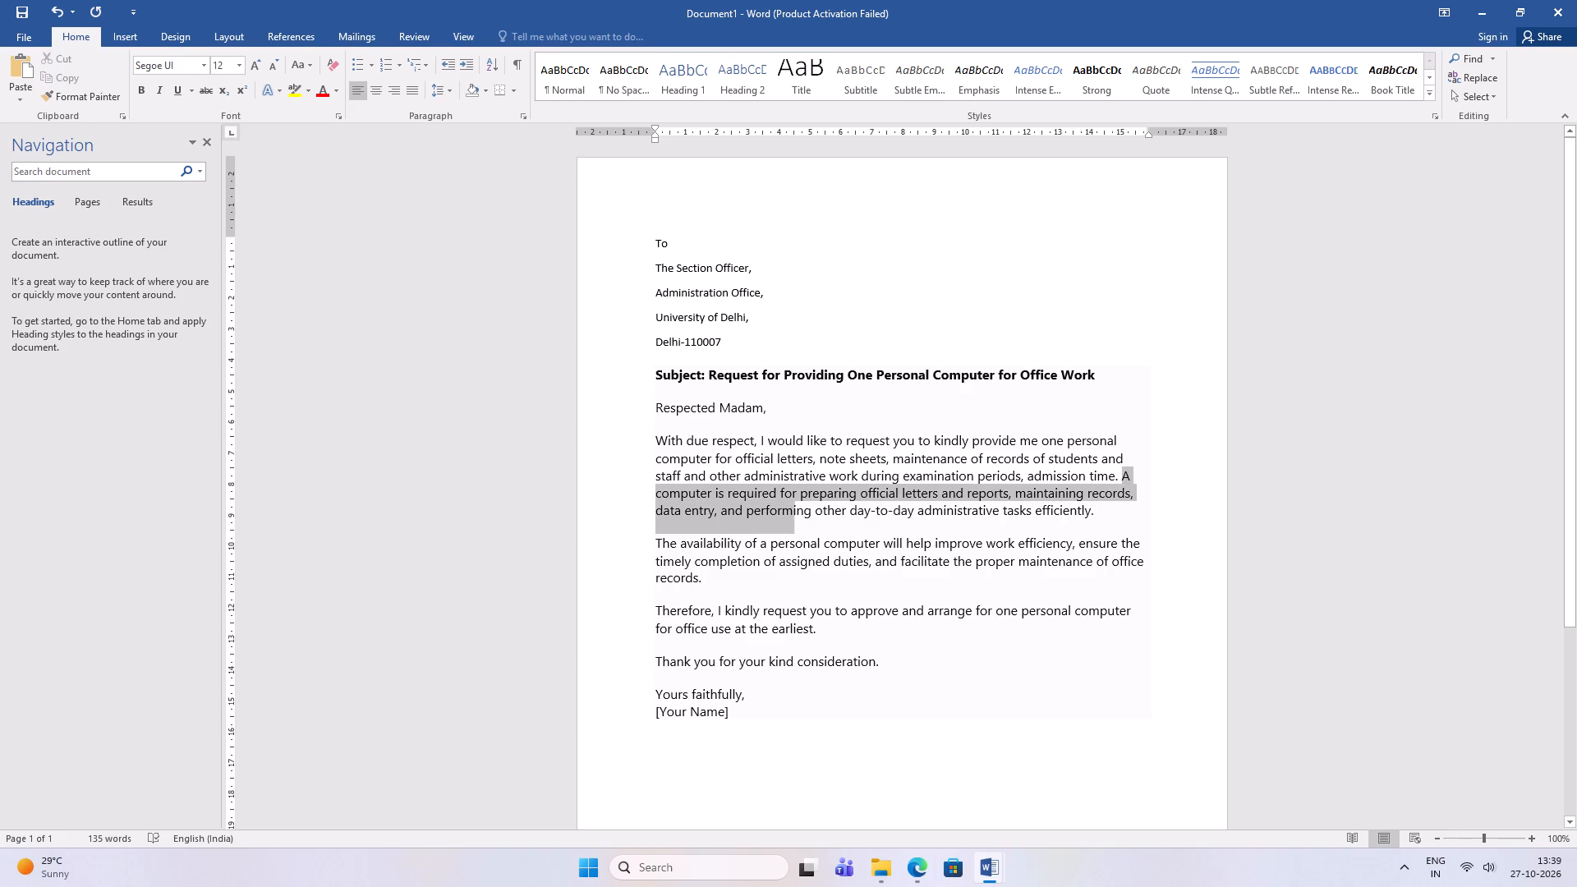
left_click_drag(766, 507, 727, 508)
left_click_drag(727, 508, 721, 507)
key("Delete")
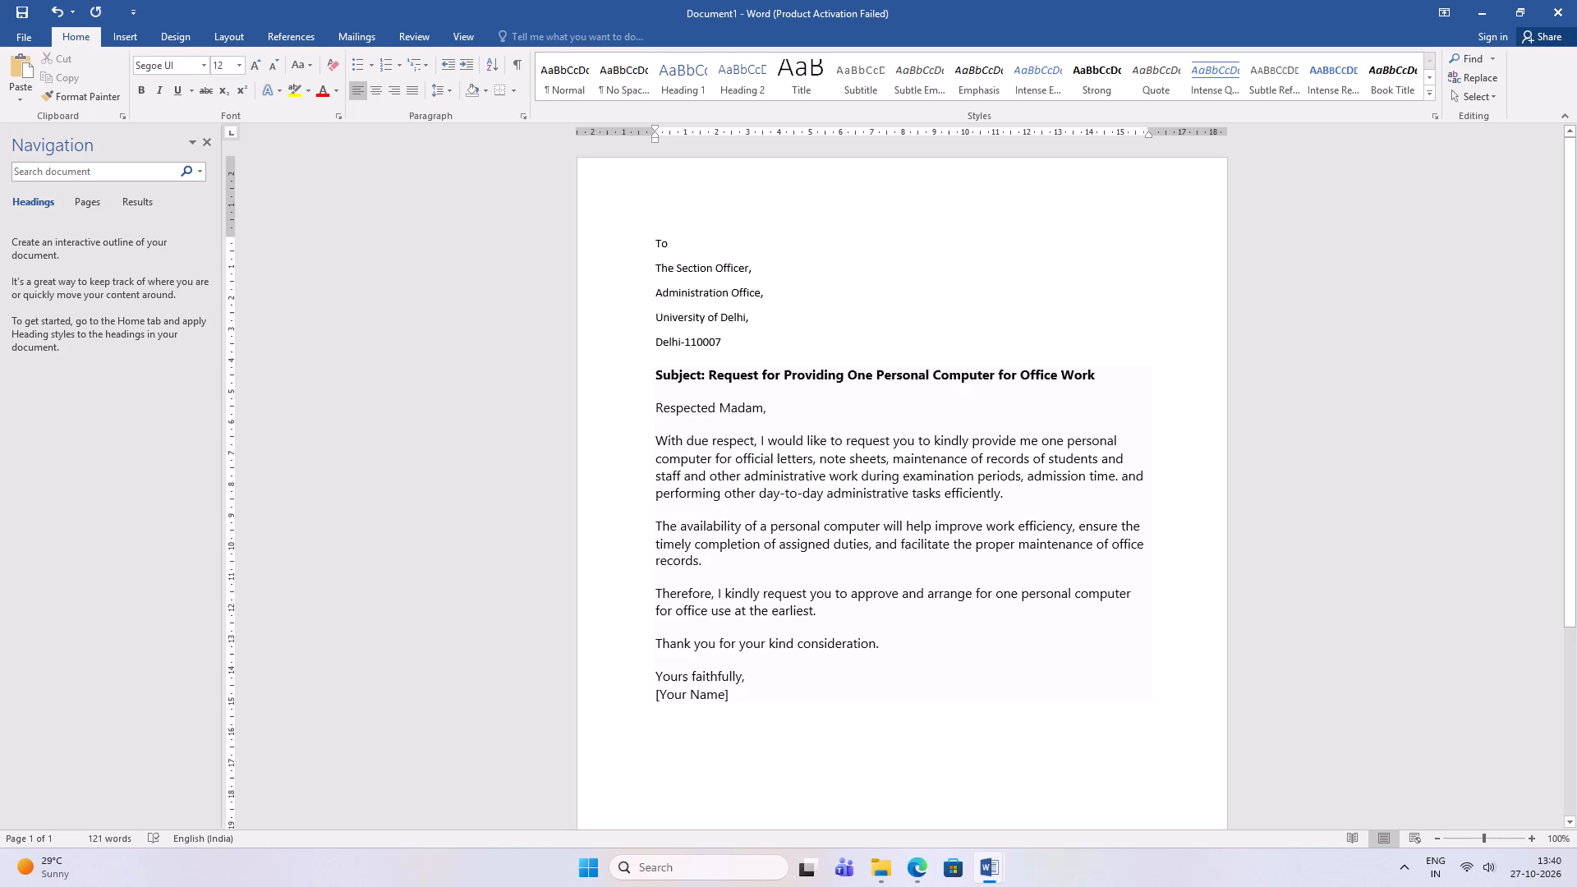
key("BackSpace")
key("BackSpace")
key("space")
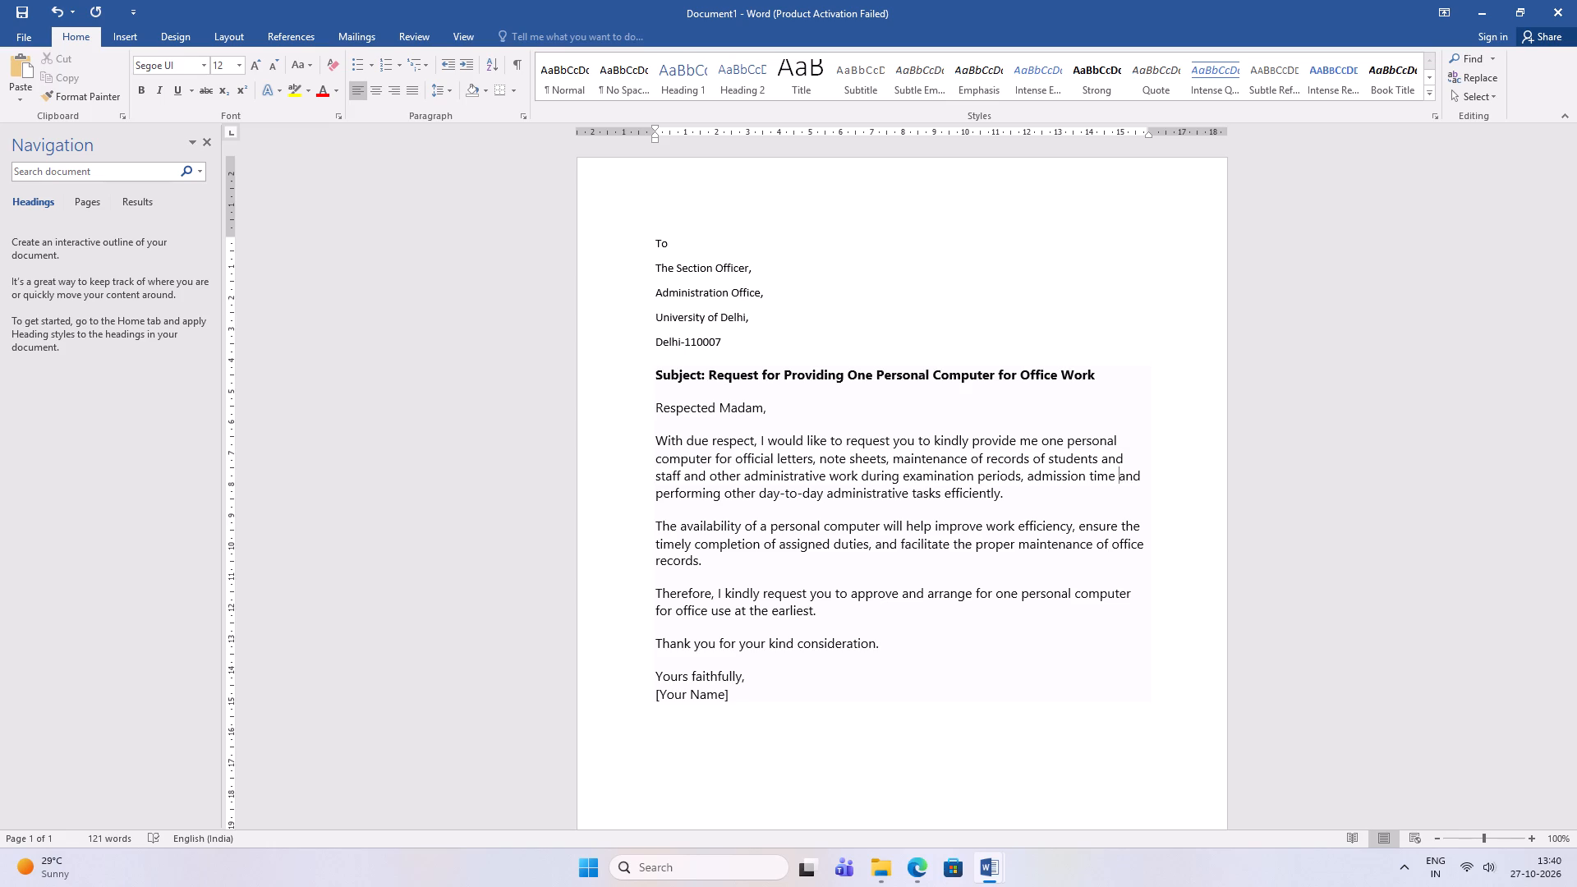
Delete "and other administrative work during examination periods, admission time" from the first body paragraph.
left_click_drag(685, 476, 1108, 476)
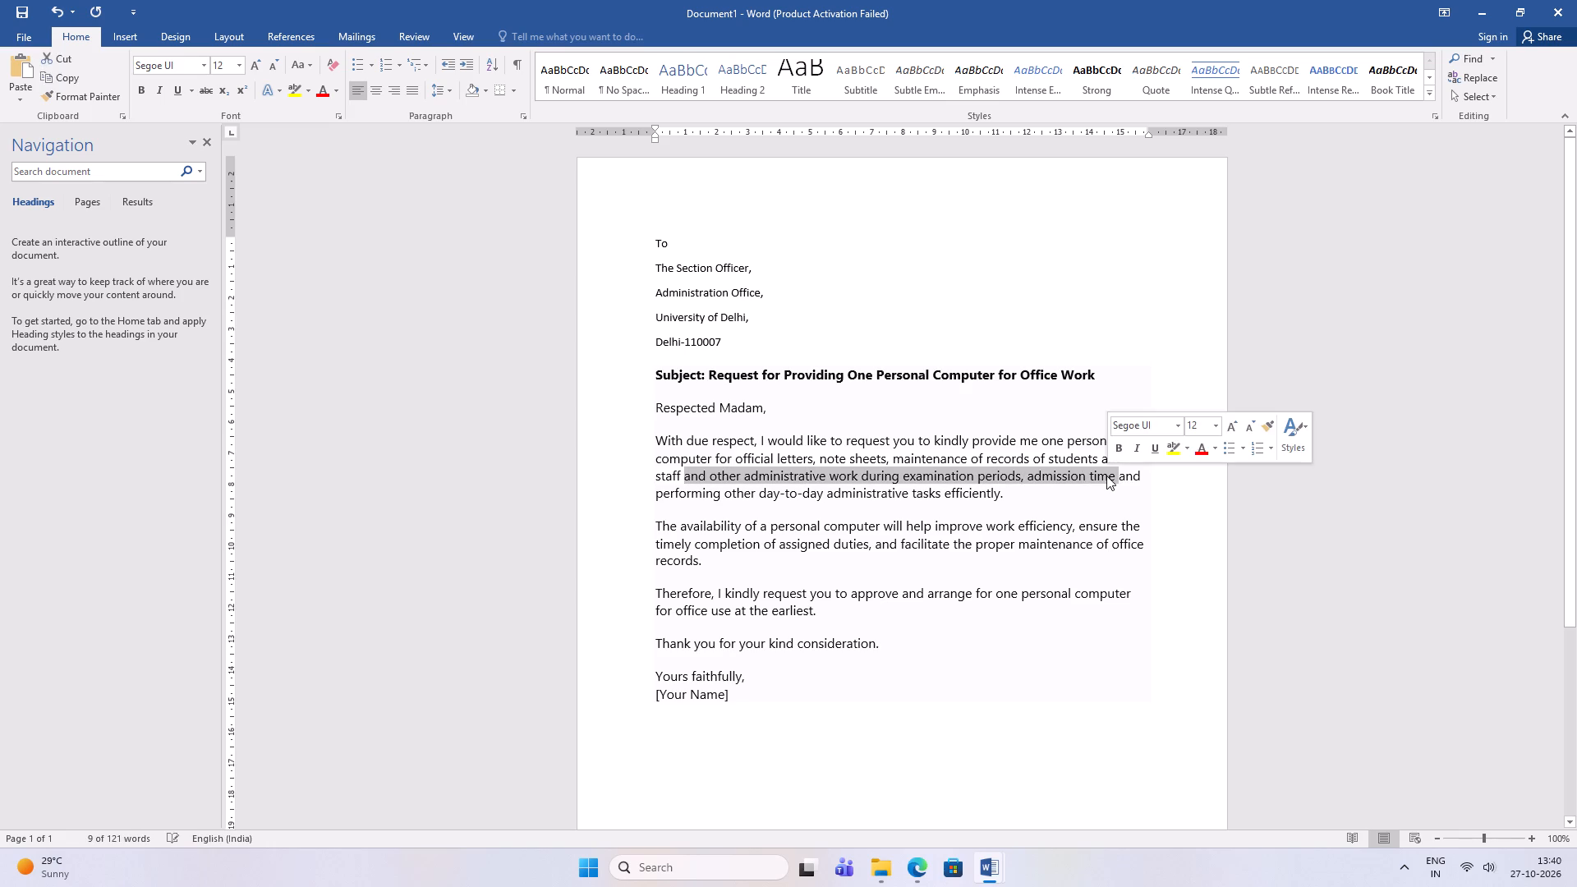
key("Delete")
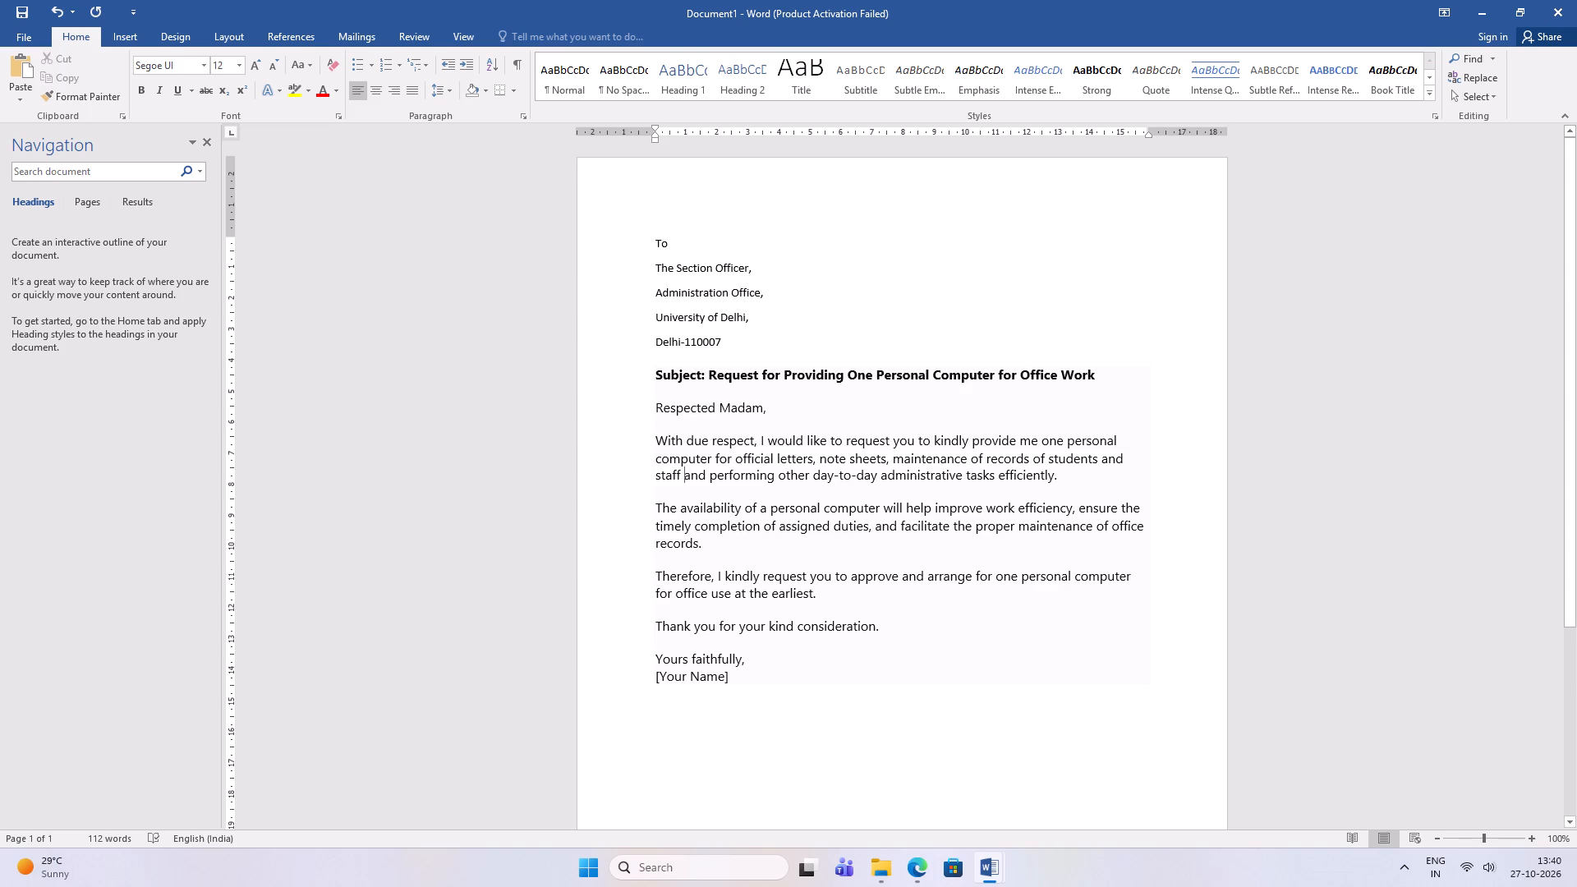
Justify the three body paragraphs from "With due respect" through "at the earliest.".
left_click_drag(654, 441, 973, 505)
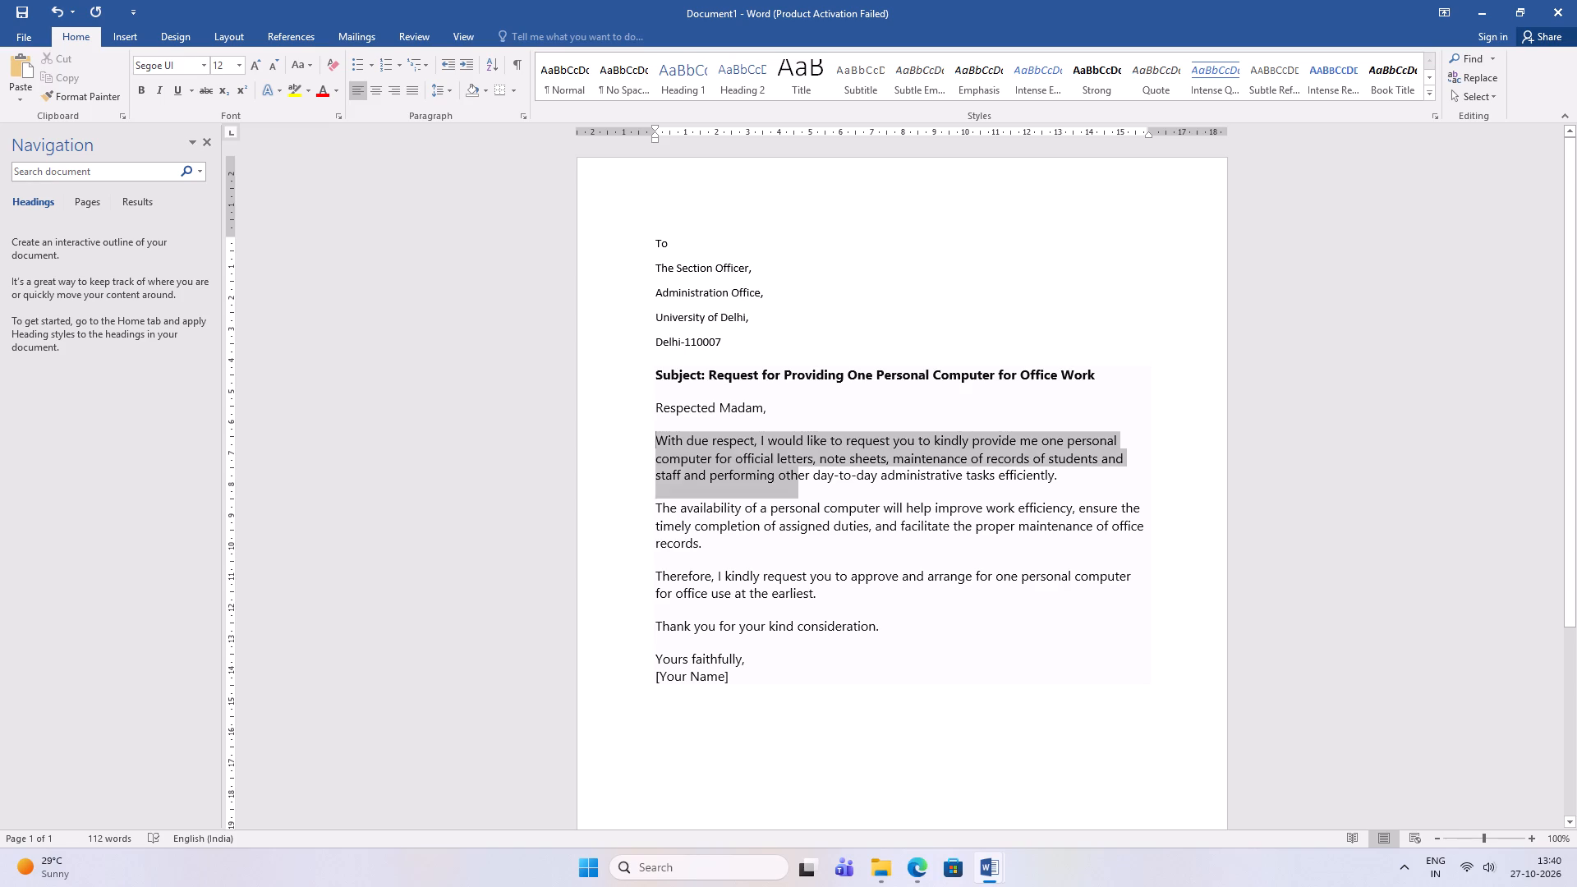
left_click_drag(973, 505, 1155, 598)
key("ctrl+j")
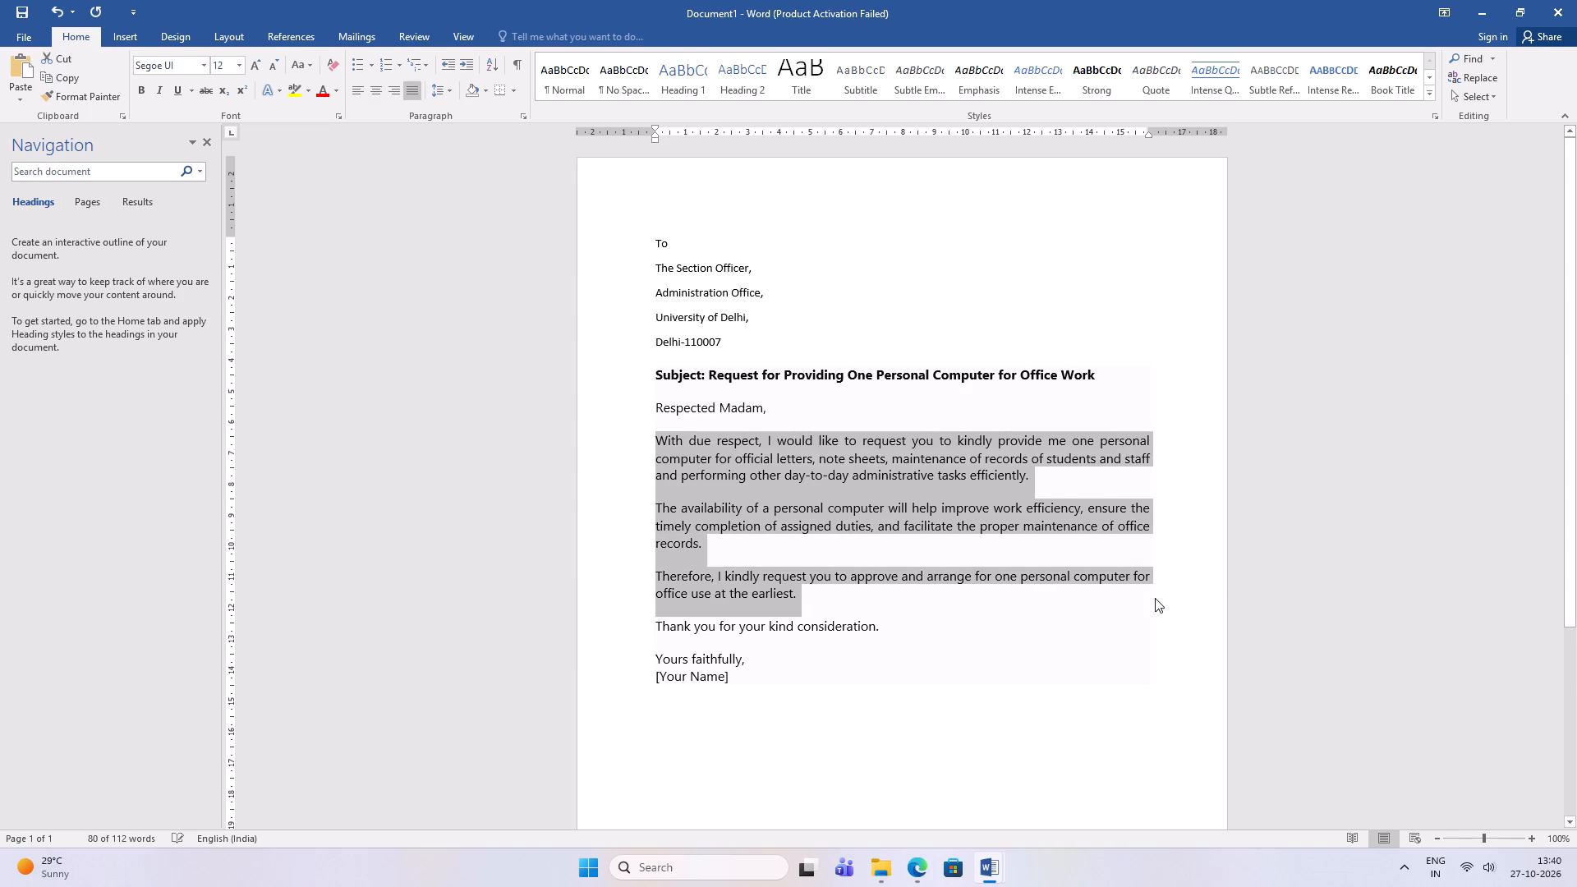
Replace ", and facilitate the" after "assigned duties" with "and" in the second body paragraph, without a comma.
left_click(868, 517)
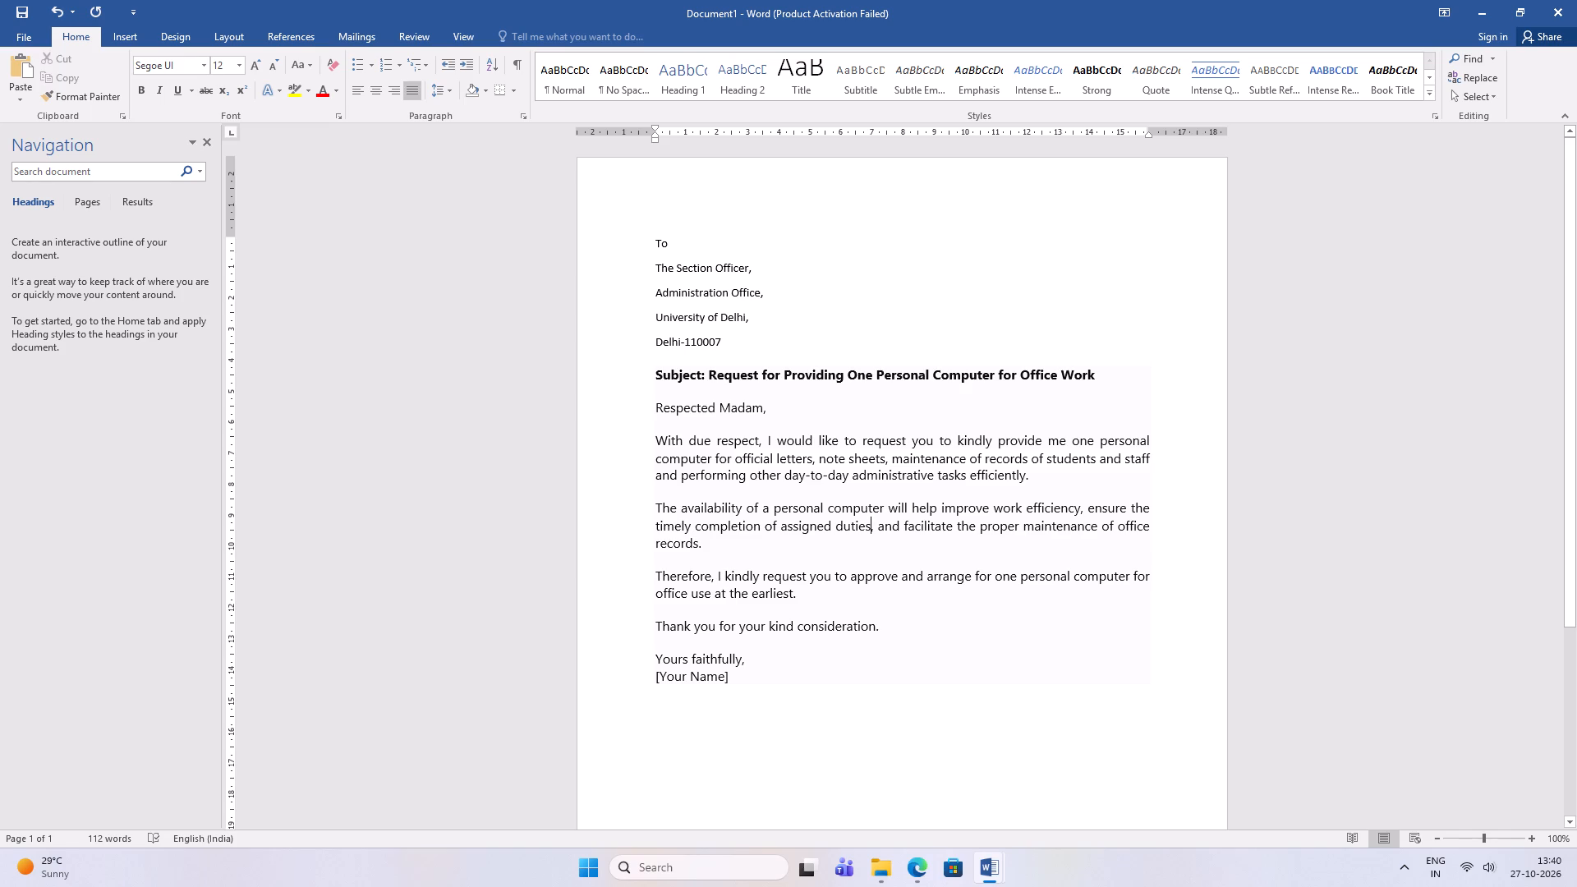
key("space")
type("and")
key("space")
key("Delete")
key("Delete")
key("Delete")
key("Delete")
key("Delete")
key("Delete")
key("Delete")
key("Delete")
key("Delete")
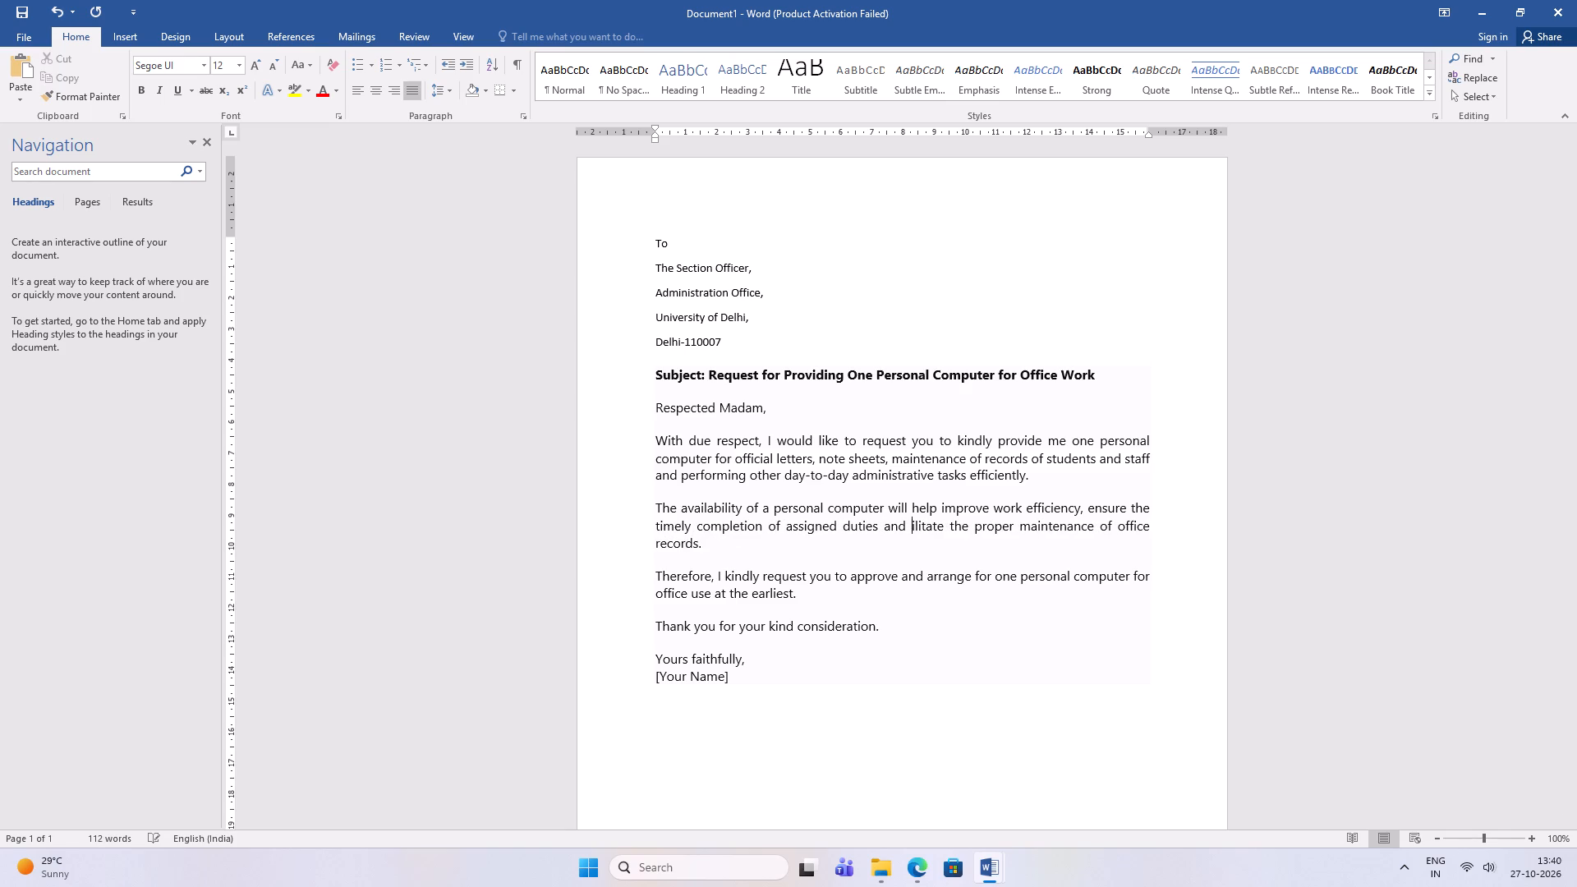
key("Delete")
key("Delete")
key("Delete")
key("Delete")
key("Delete")
key("Delete")
key("Delete")
key("Delete")
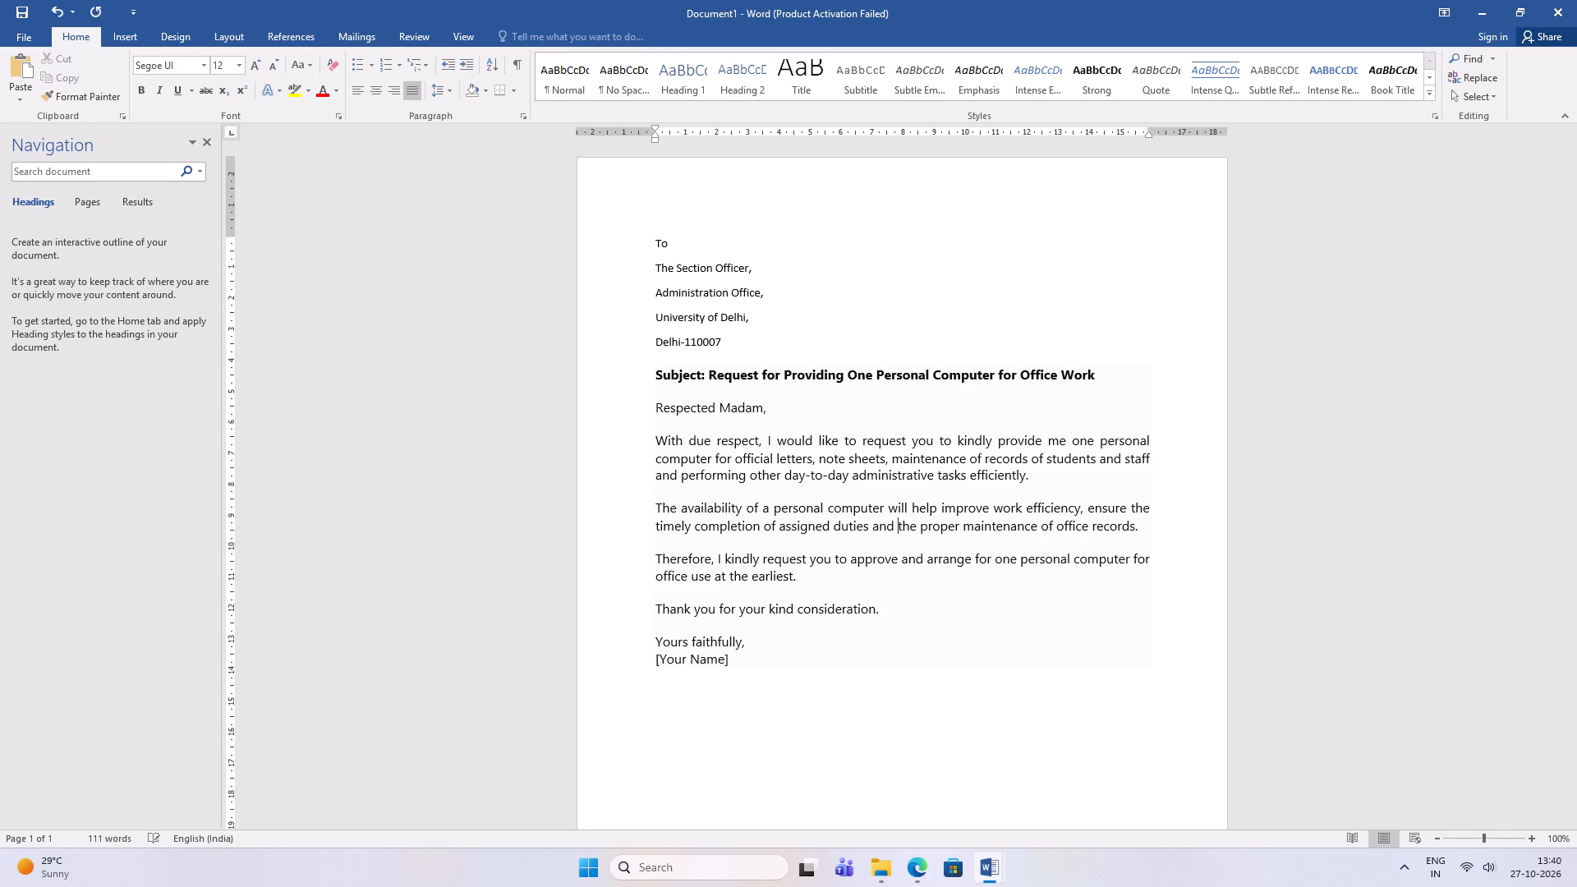
key("Delete")
key("Delete")
key("Delete")
key("Delete")
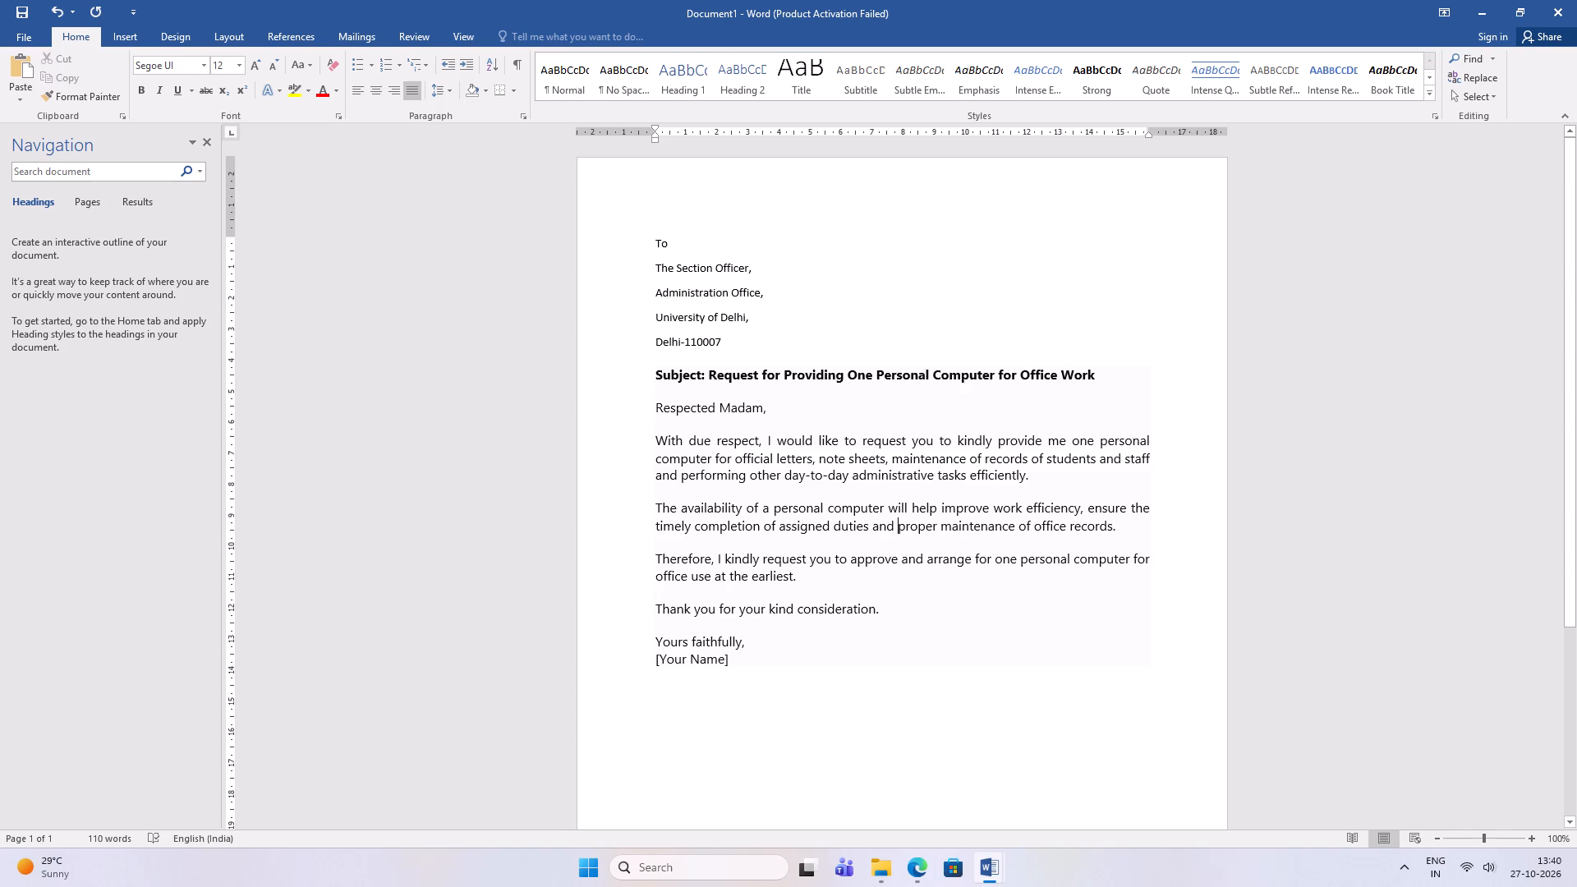
Copy "the smooth functioning of office activities" from the office items letter and paste it before "for office use" in the new letter's third body paragraph.
left_click(975, 558)
left_click(1133, 562)
key("alt+Tab")
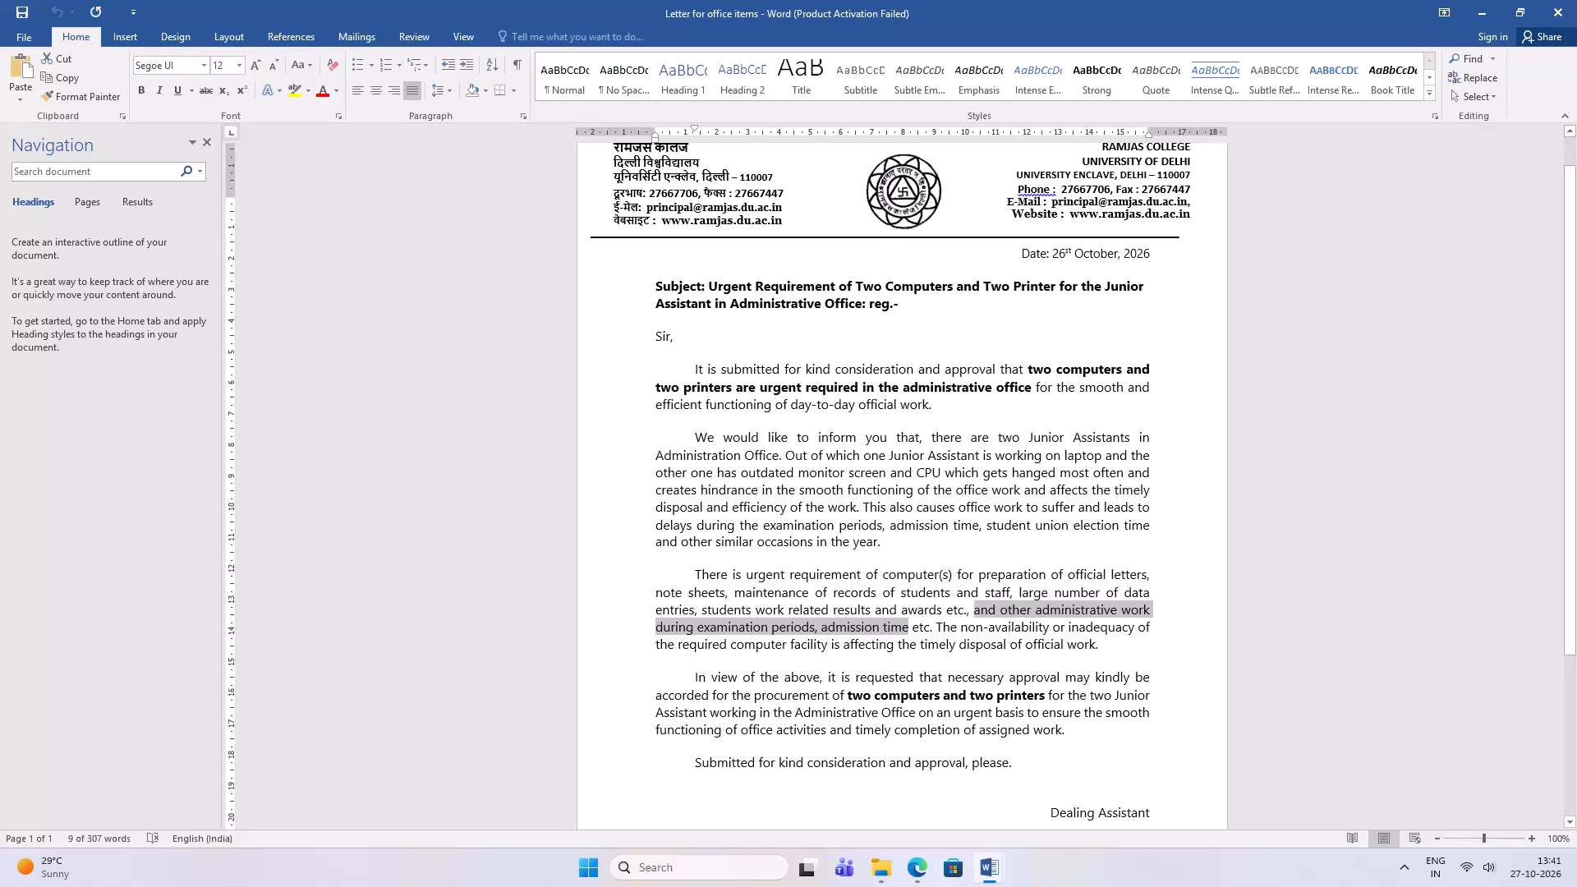
scroll(1015, 685, "down", 1)
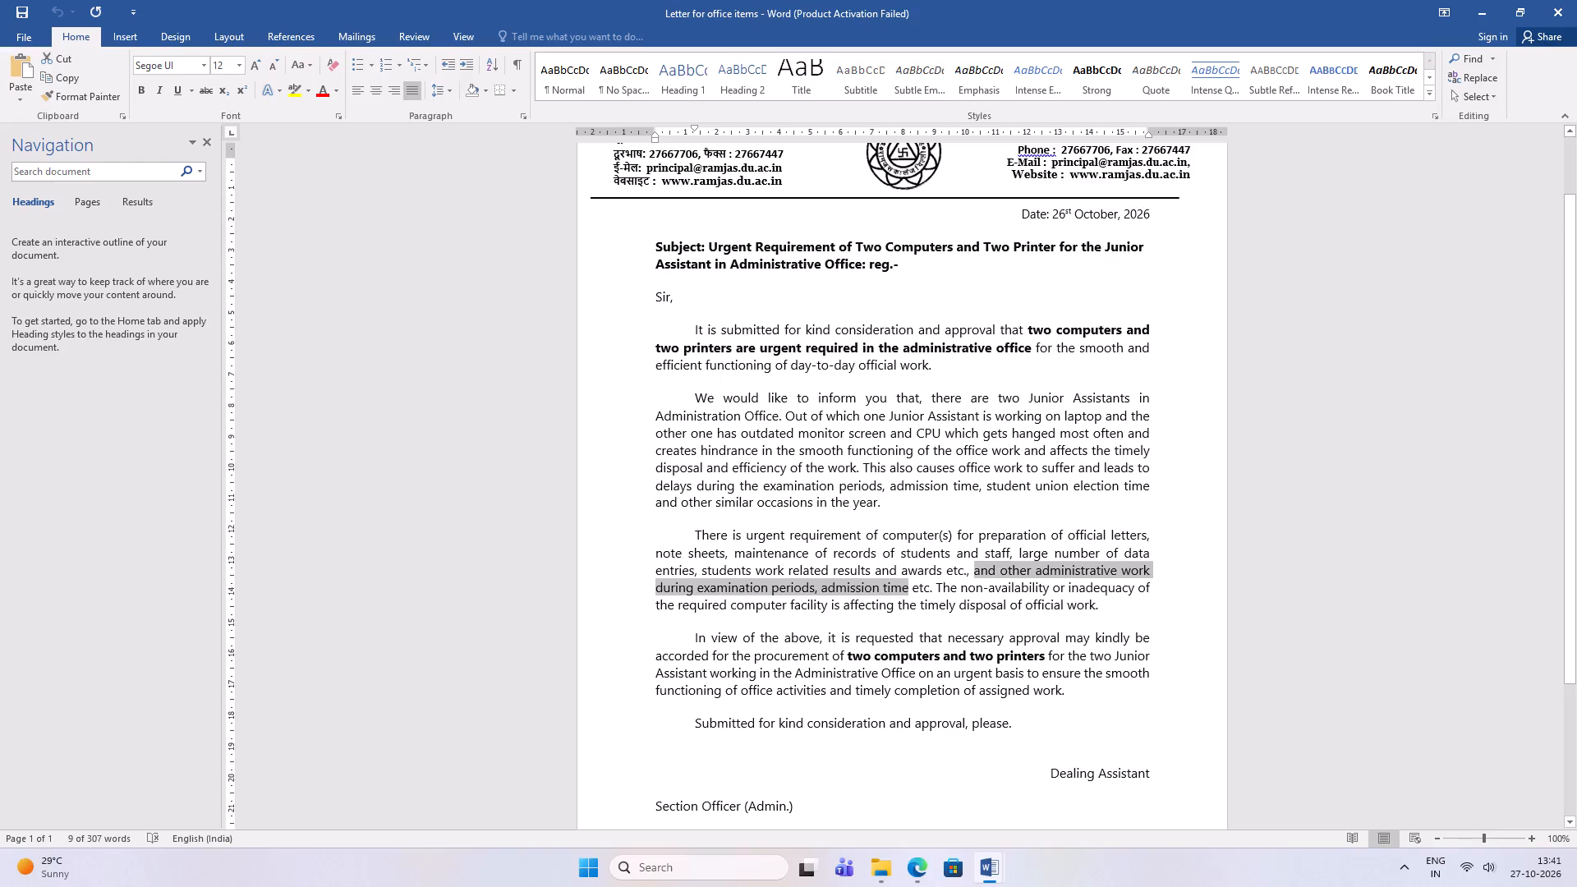
left_click_drag(1085, 673, 769, 690)
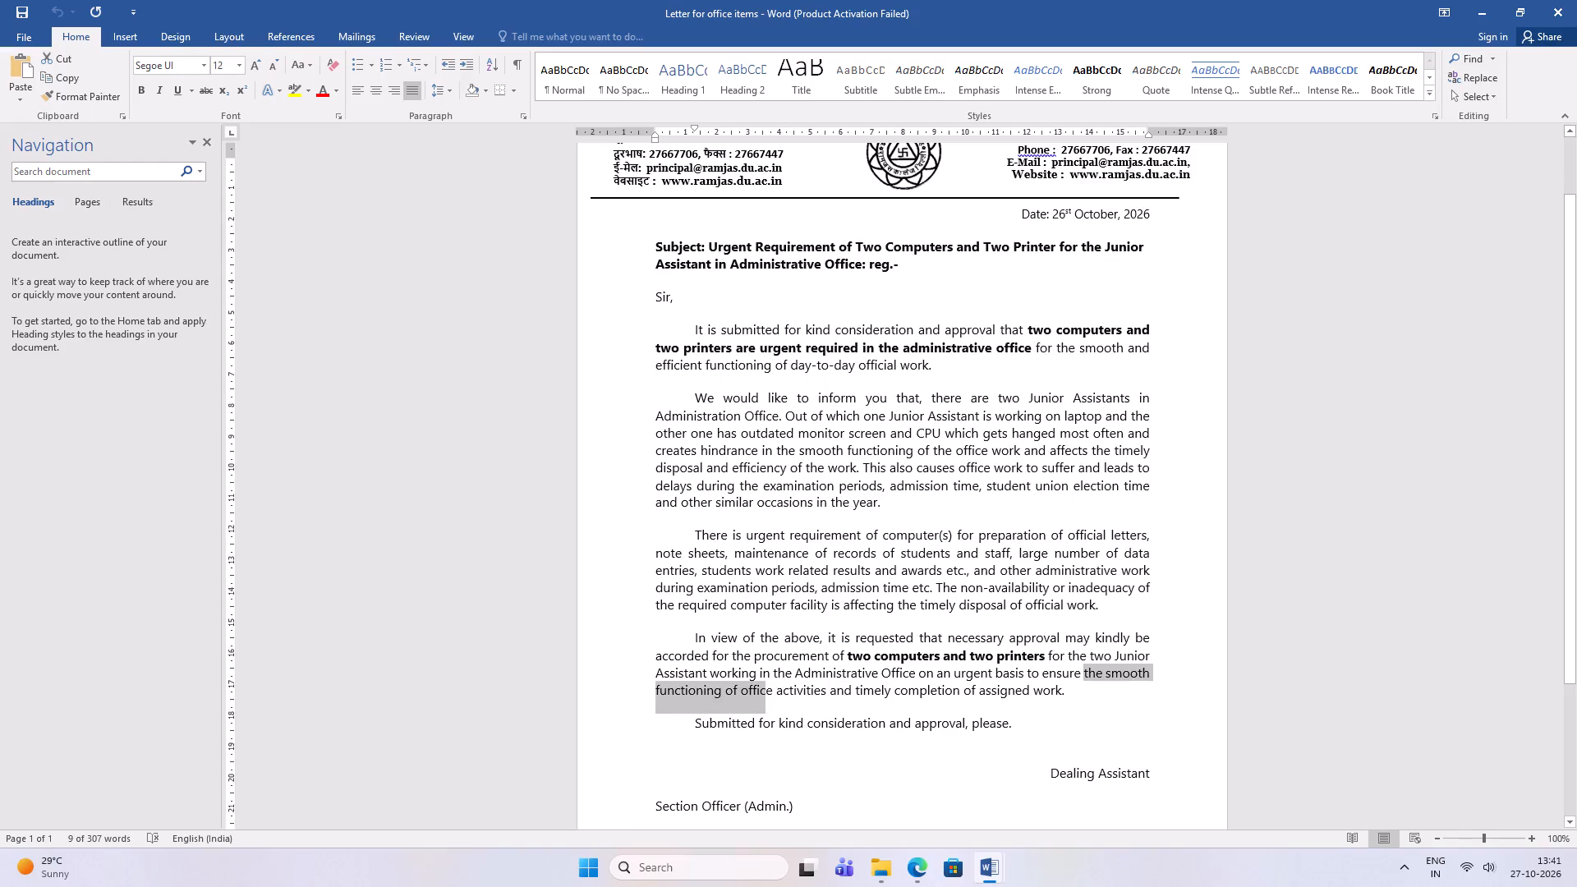
left_click_drag(769, 690, 817, 695)
key("ctrl+c")
key("alt+Tab")
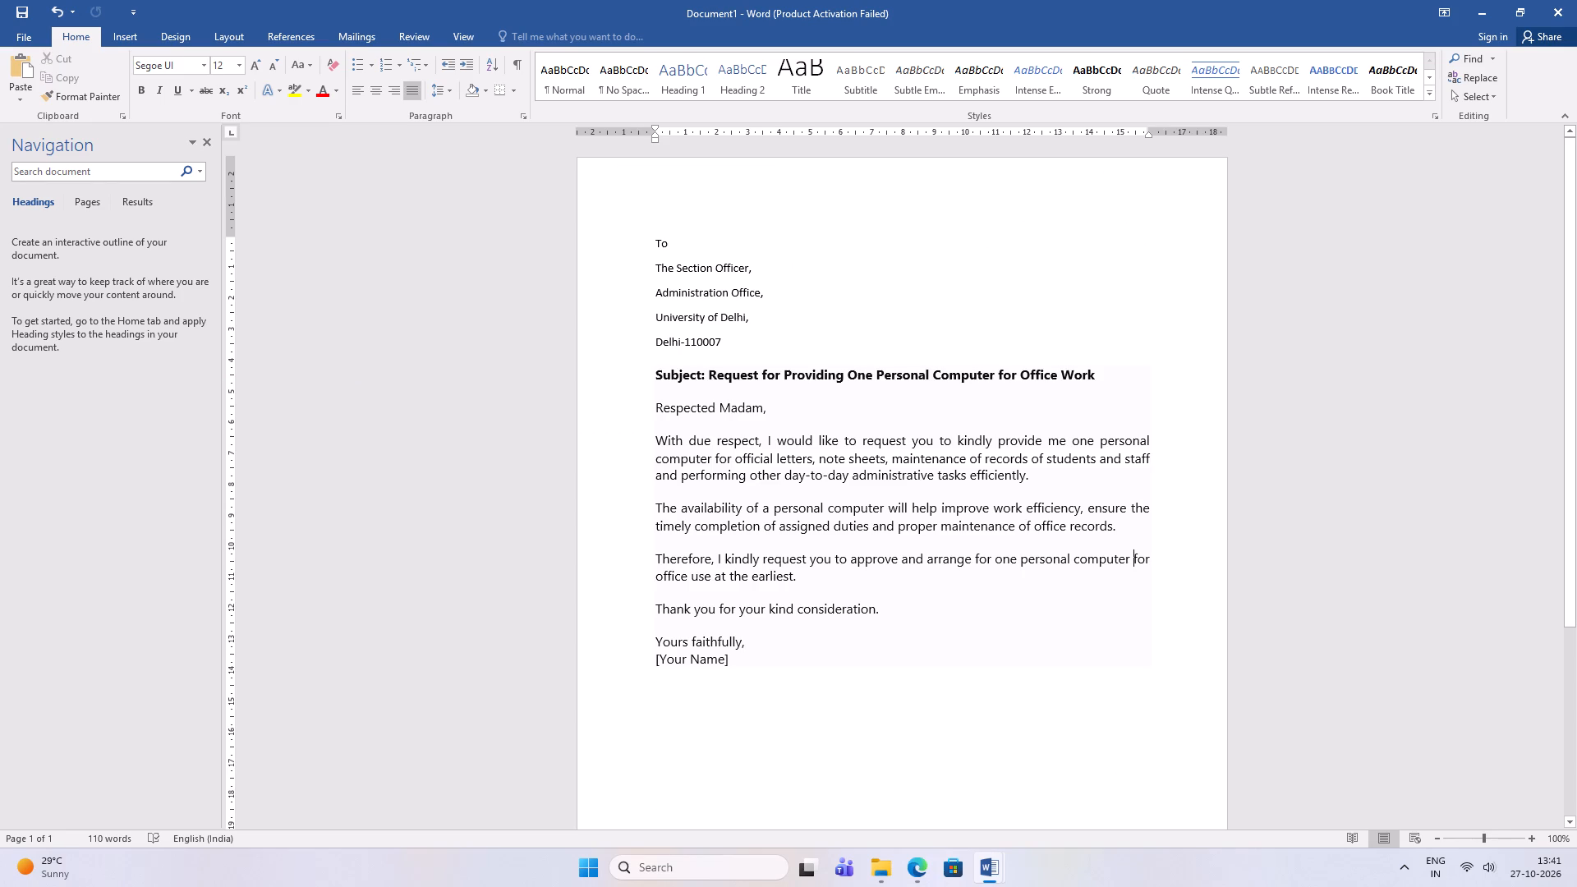
key("ctrl+v")
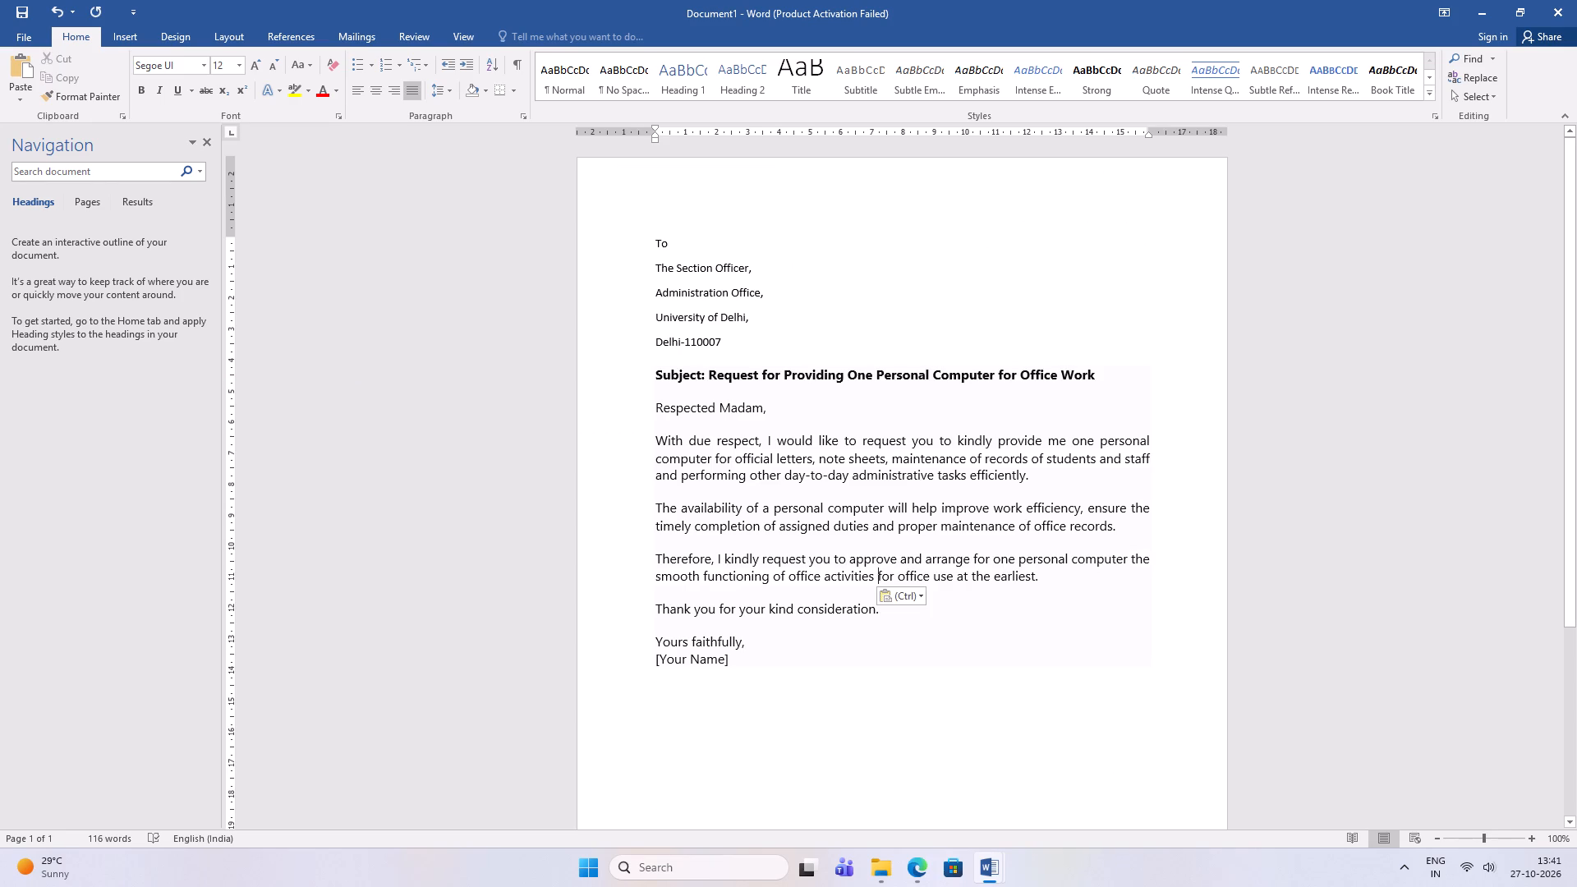
Insert "for" between "one personal computer" and "the smooth functioning" in the third body paragraph.
left_click(1132, 557)
type("fr")
key("BackSpace")
key("BackSpace")
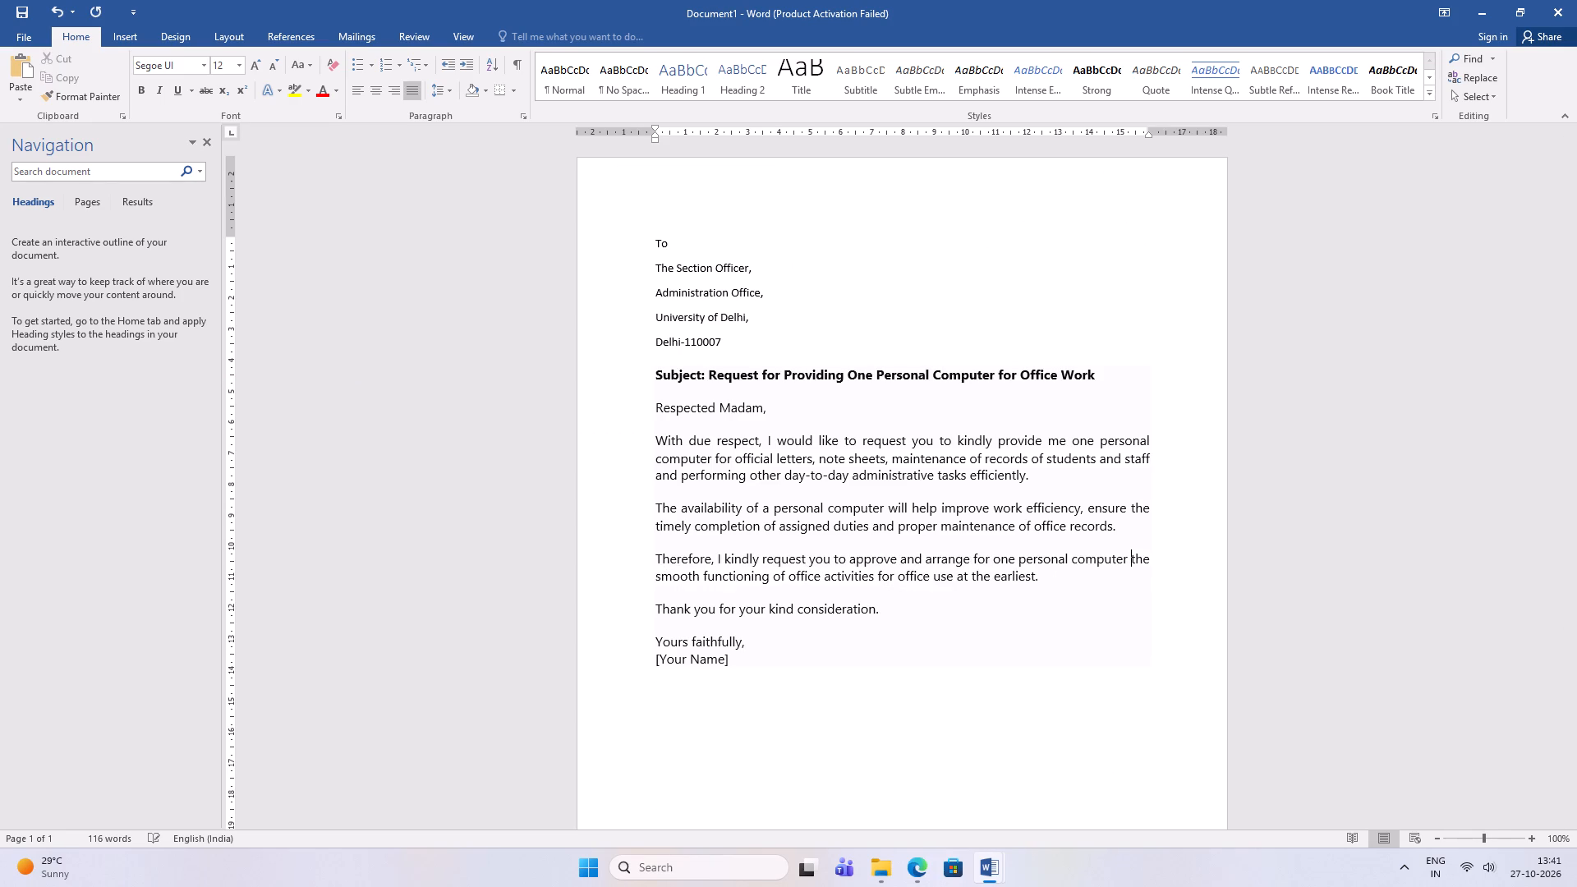
type("for")
key("space")
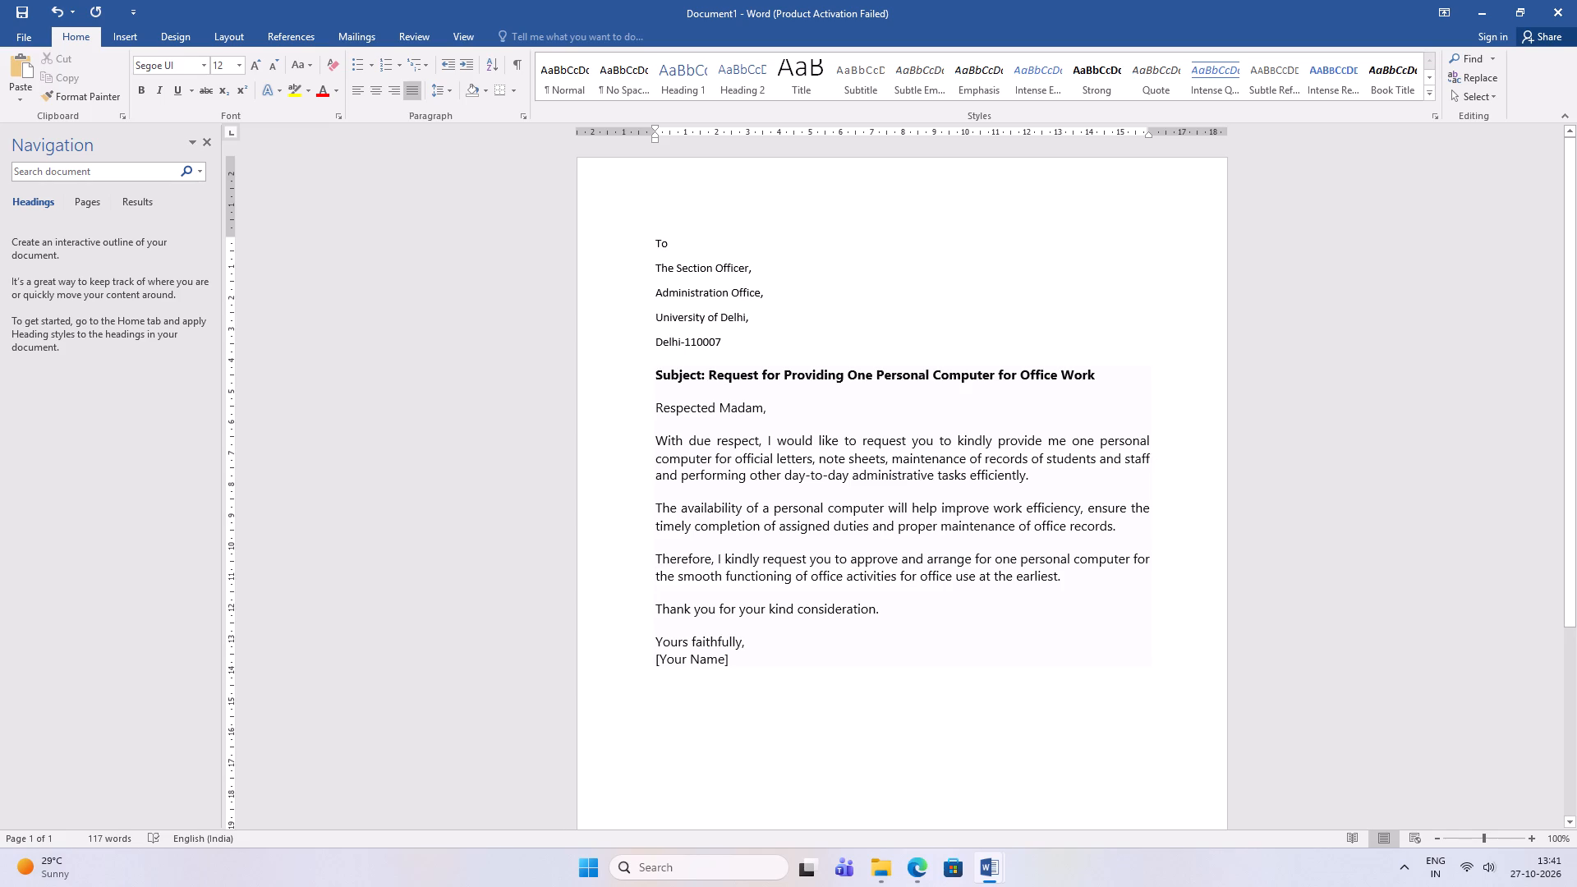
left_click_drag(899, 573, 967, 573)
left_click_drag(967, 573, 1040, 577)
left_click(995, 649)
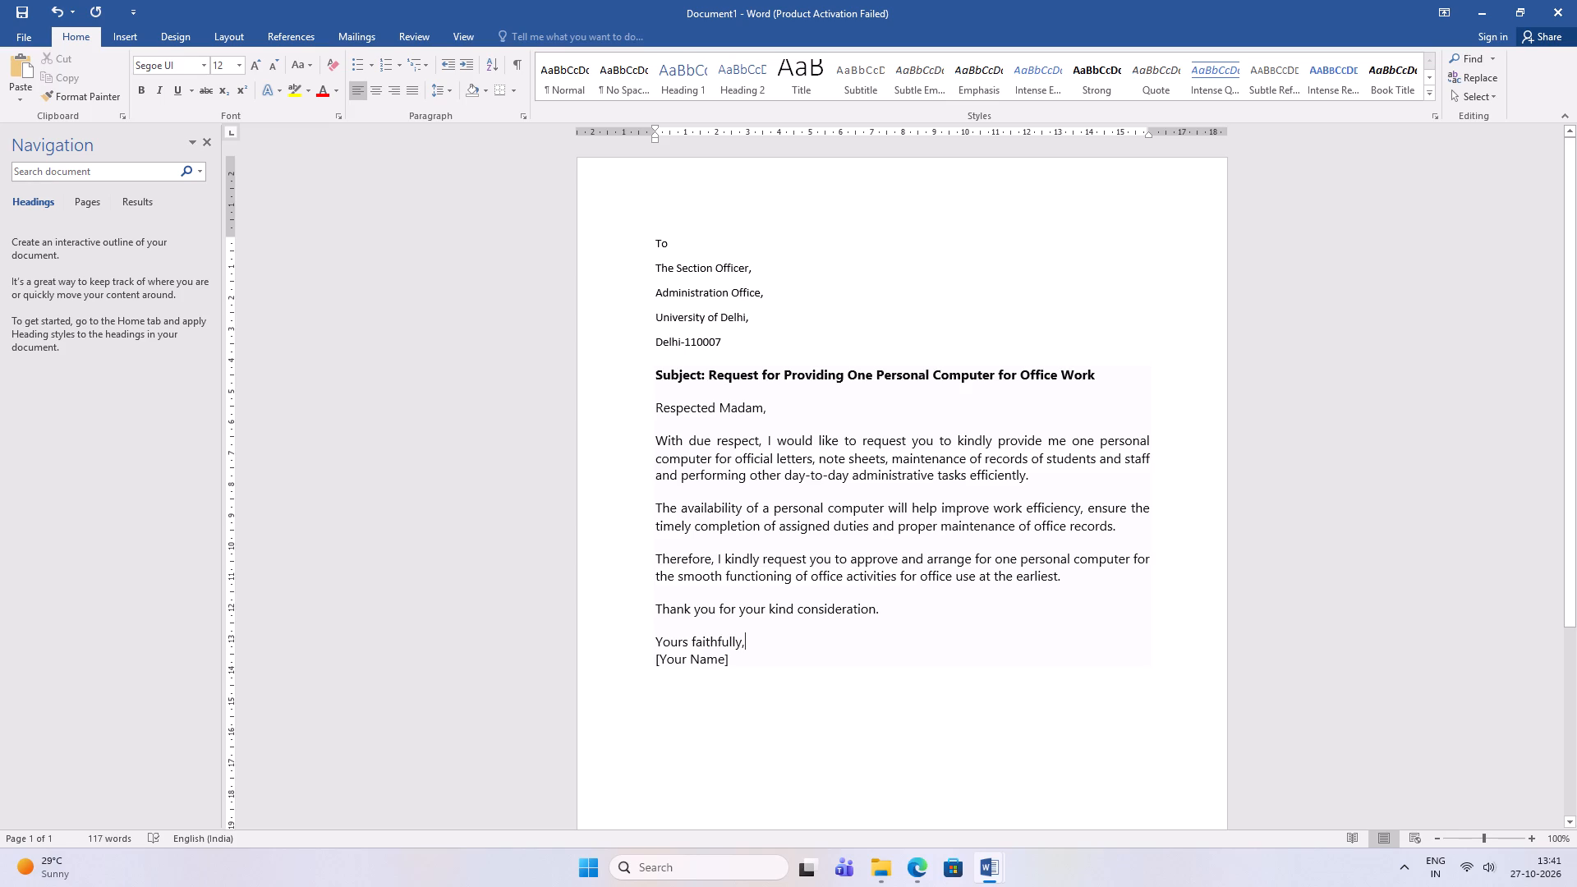
Replace the "[Your Name]" placeholder with the sender's name in parentheses, leaving a gap below "Yours faithfully,".
left_click(747, 660)
key("BackSpace")
key("BackSpace")
key("BackSpace")
key("BackSpace")
key("BackSpace")
key("BackSpace")
key("BackSpace")
key("BackSpace")
key("BackSpace")
key("BackSpace")
key("BackSpace")
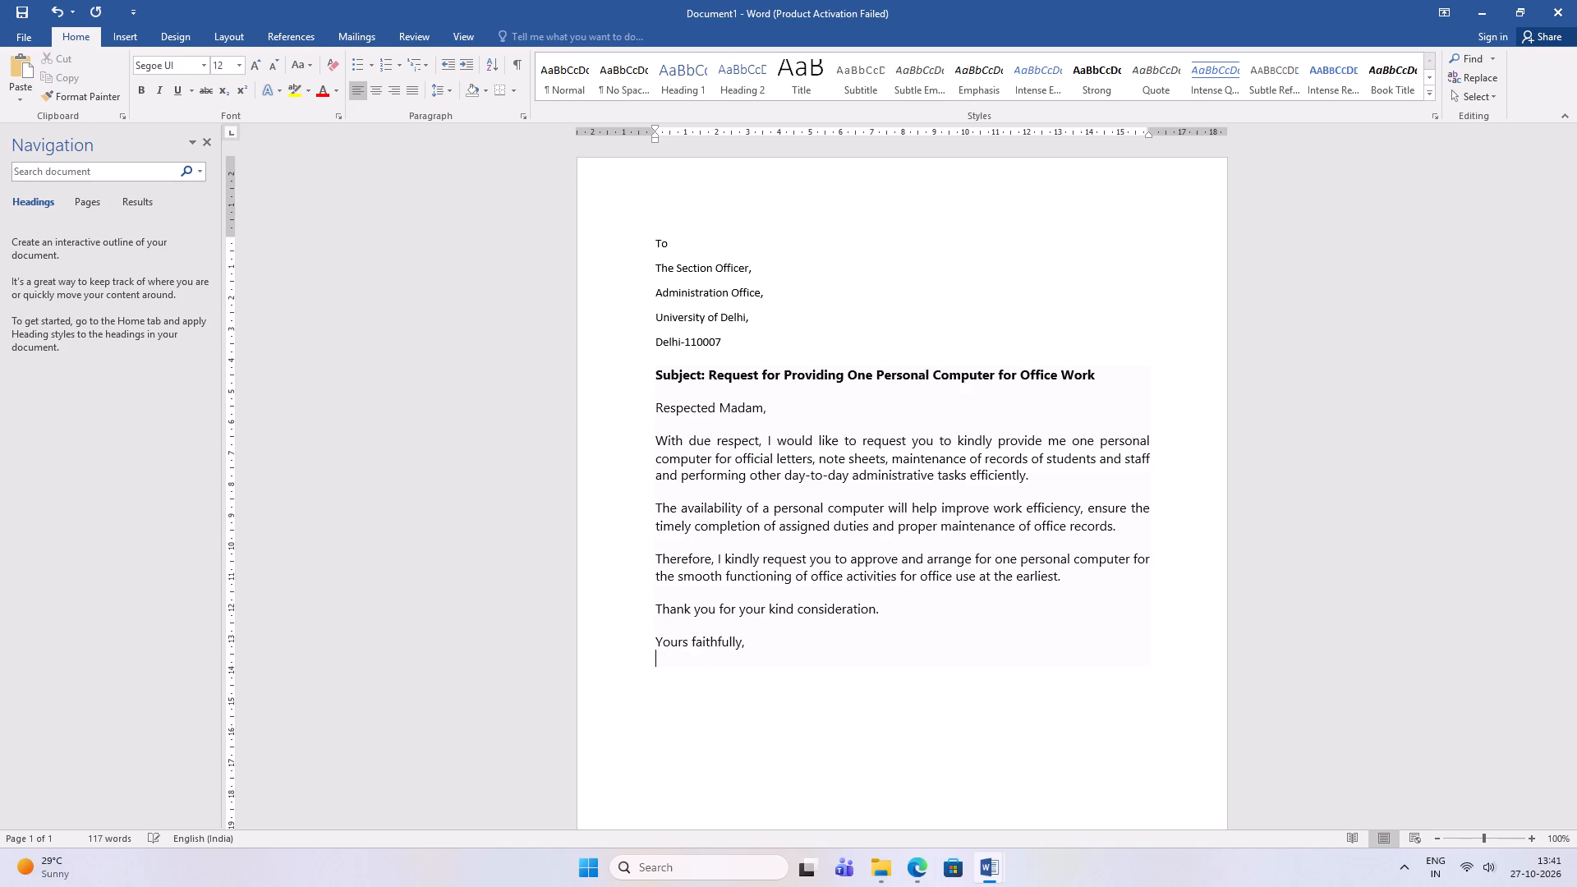
key("Return")
type("(Mansi")
key("space")
key("BackSpace")
key("shift+parenright")
Add the designation "Junior Assisant" on a new line below the sender's name.
key("Return")
type("Junir")
key("space")
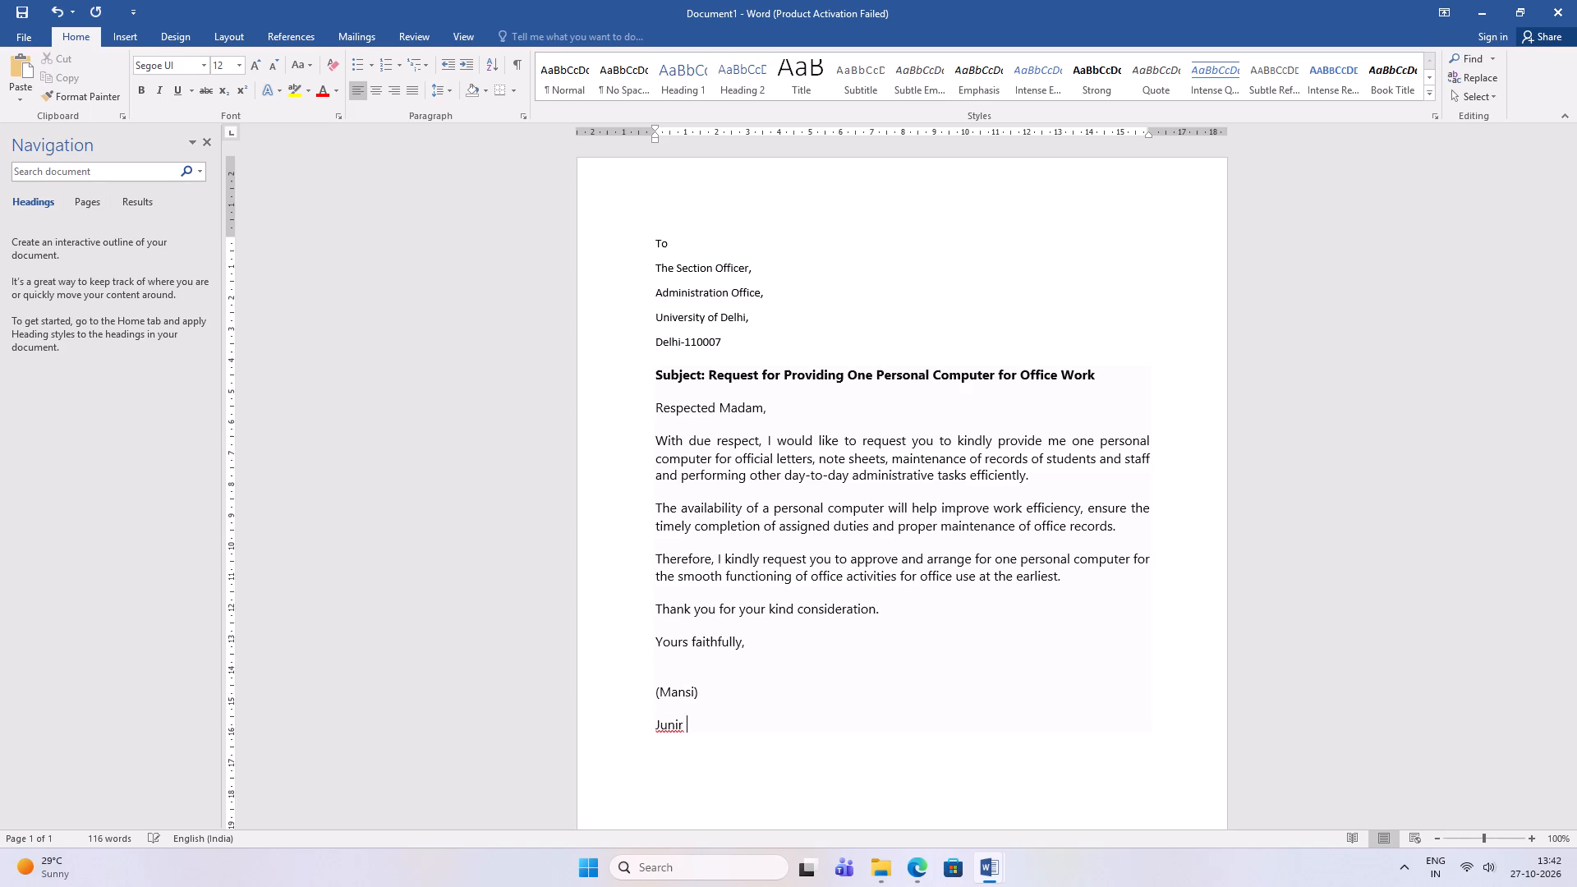
key("BackSpace")
key("BackSpace")
type("or Assis")
type("yny")
key("BackSpace")
key("BackSpace")
key("BackSpace")
key("BackSpace")
type("samt")
key("BackSpace")
key("BackSpace")
type("nt")
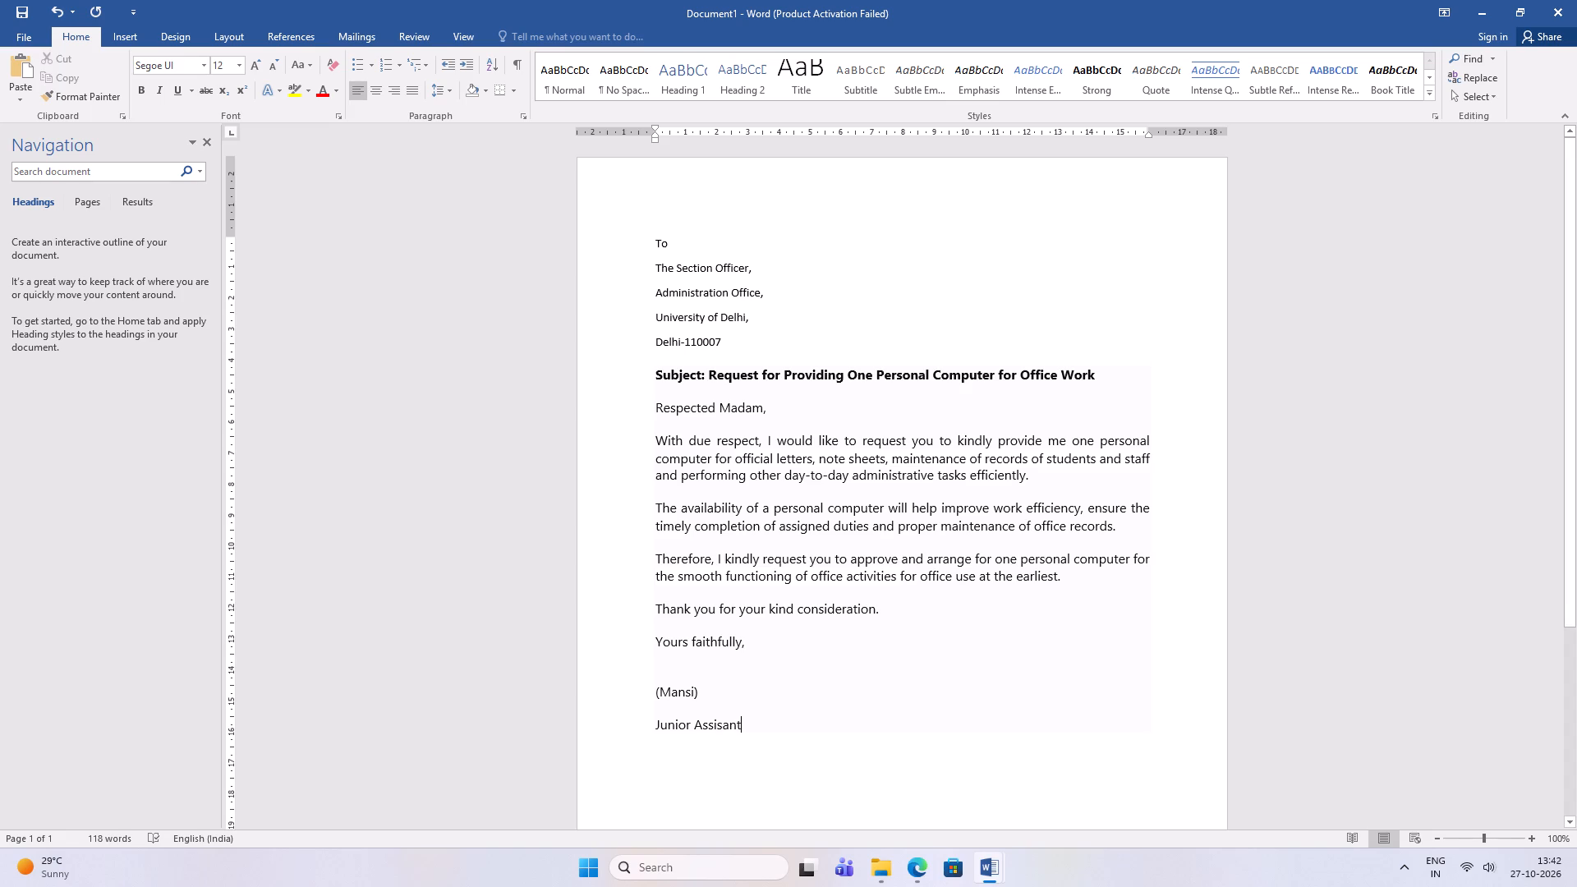
Apply the No Spacing style to the sender's name and designation lines.
left_click_drag(644, 689, 695, 708)
left_click_drag(695, 708, 800, 726)
left_click(615, 83)
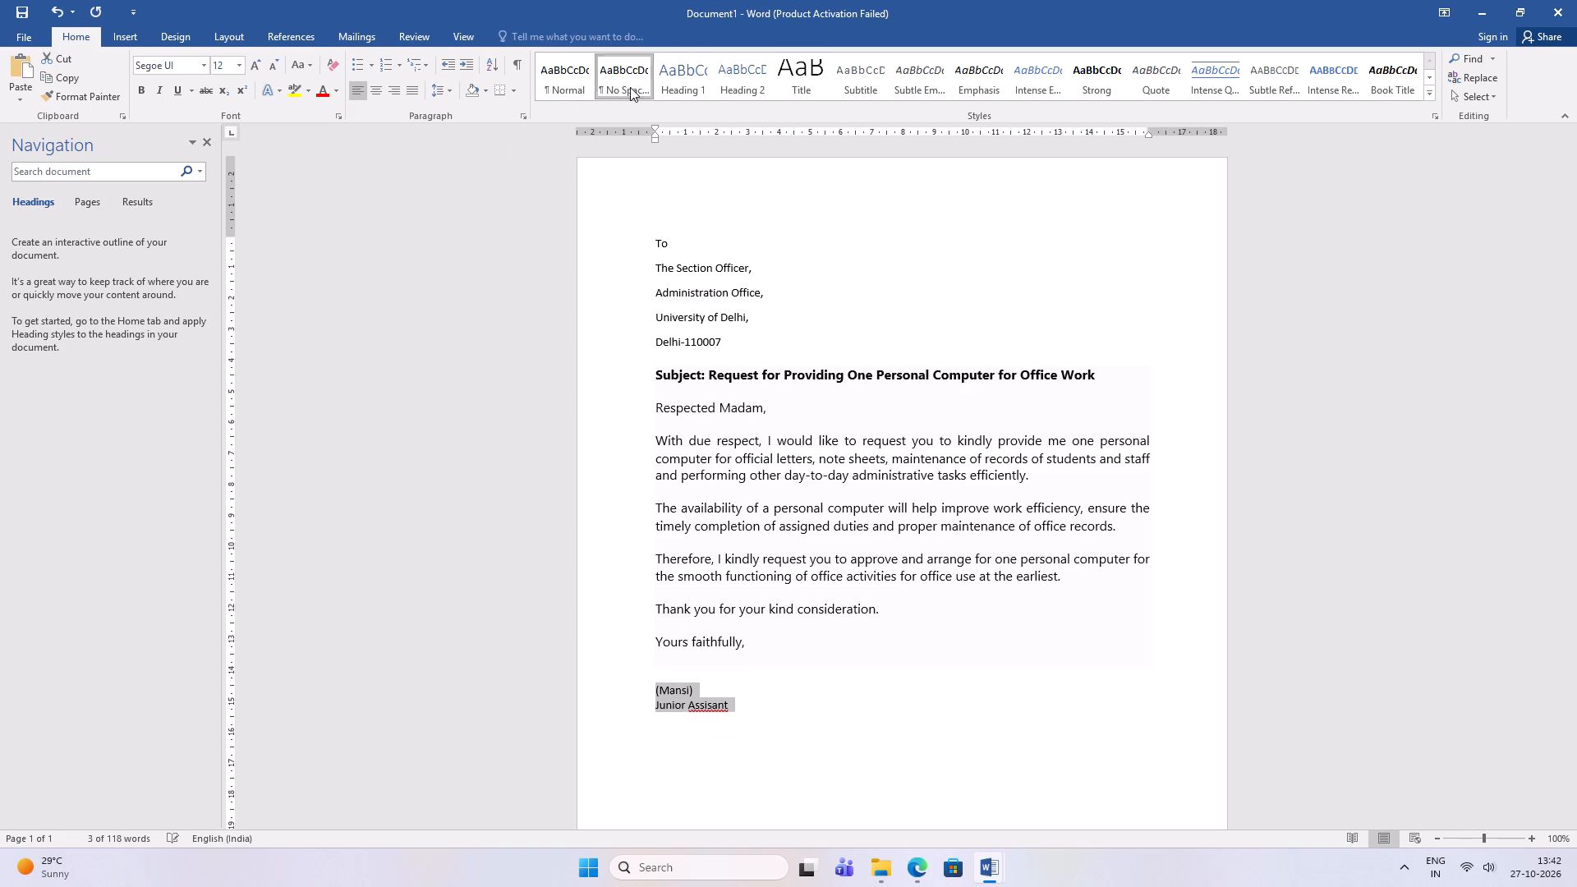
left_click(771, 809)
Copy the text formatting of "availability" in the second body paragraph onto the name and designation lines with Format Painter.
left_click_drag(680, 510, 729, 513)
left_click(99, 98)
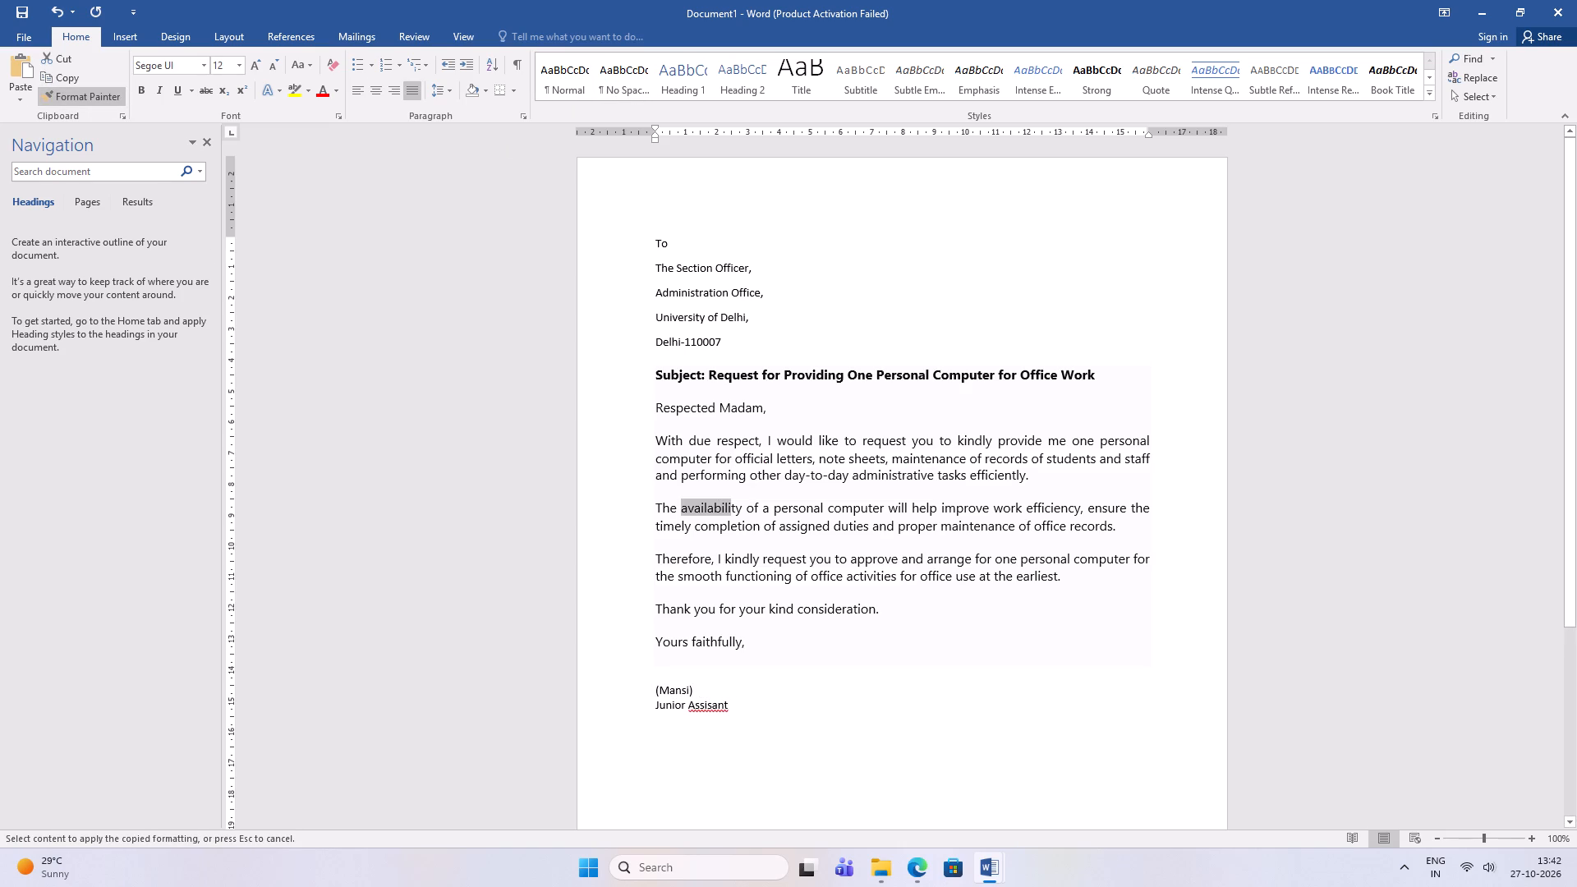
left_click_drag(654, 687, 743, 720)
left_click(733, 743)
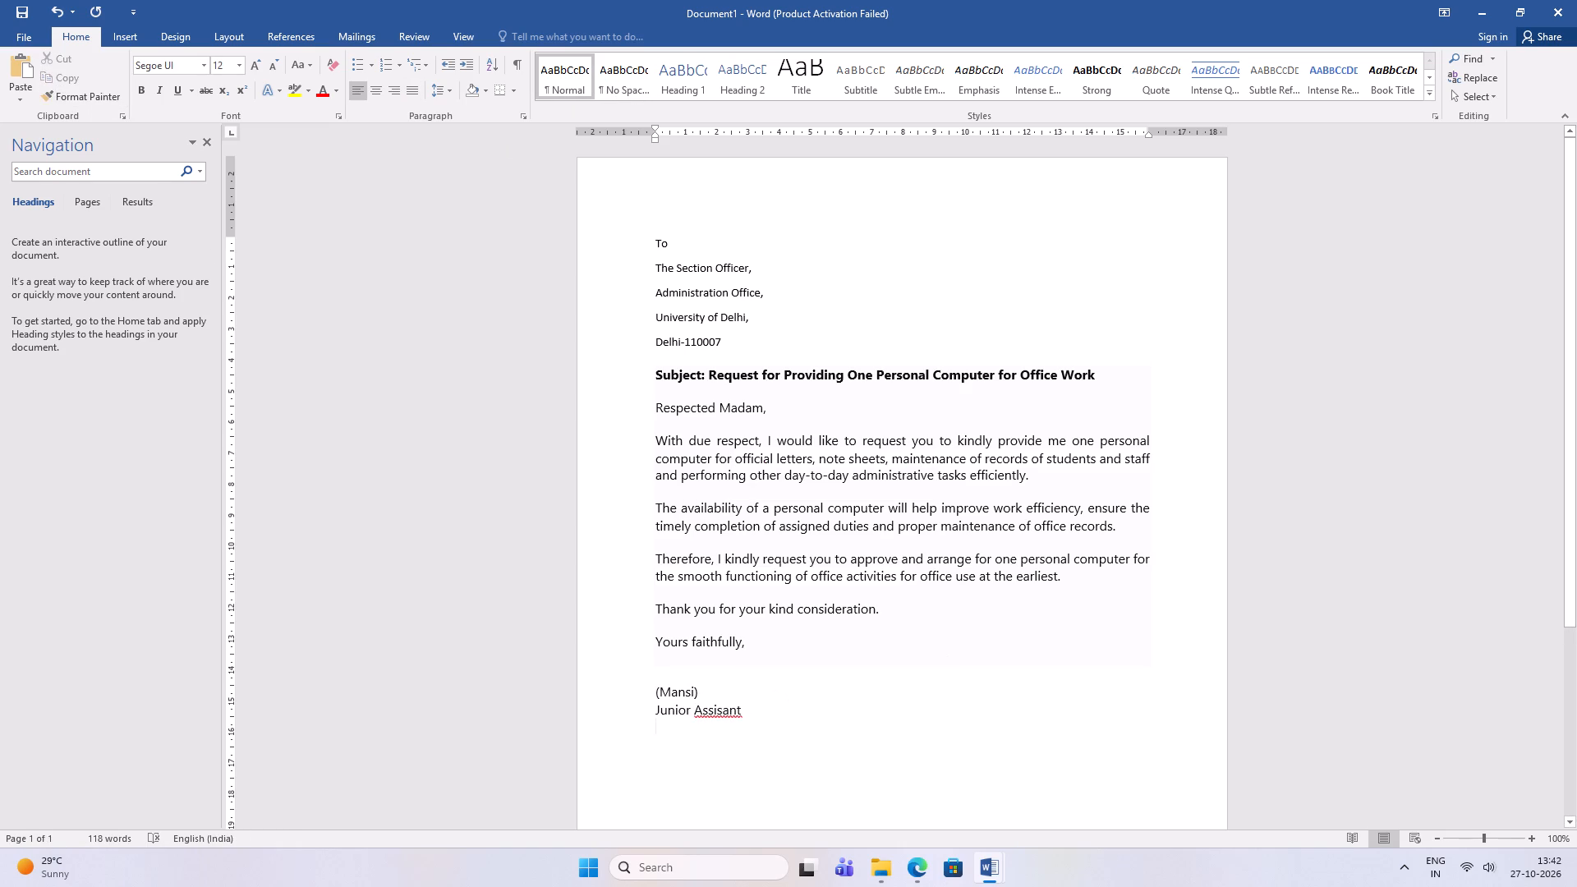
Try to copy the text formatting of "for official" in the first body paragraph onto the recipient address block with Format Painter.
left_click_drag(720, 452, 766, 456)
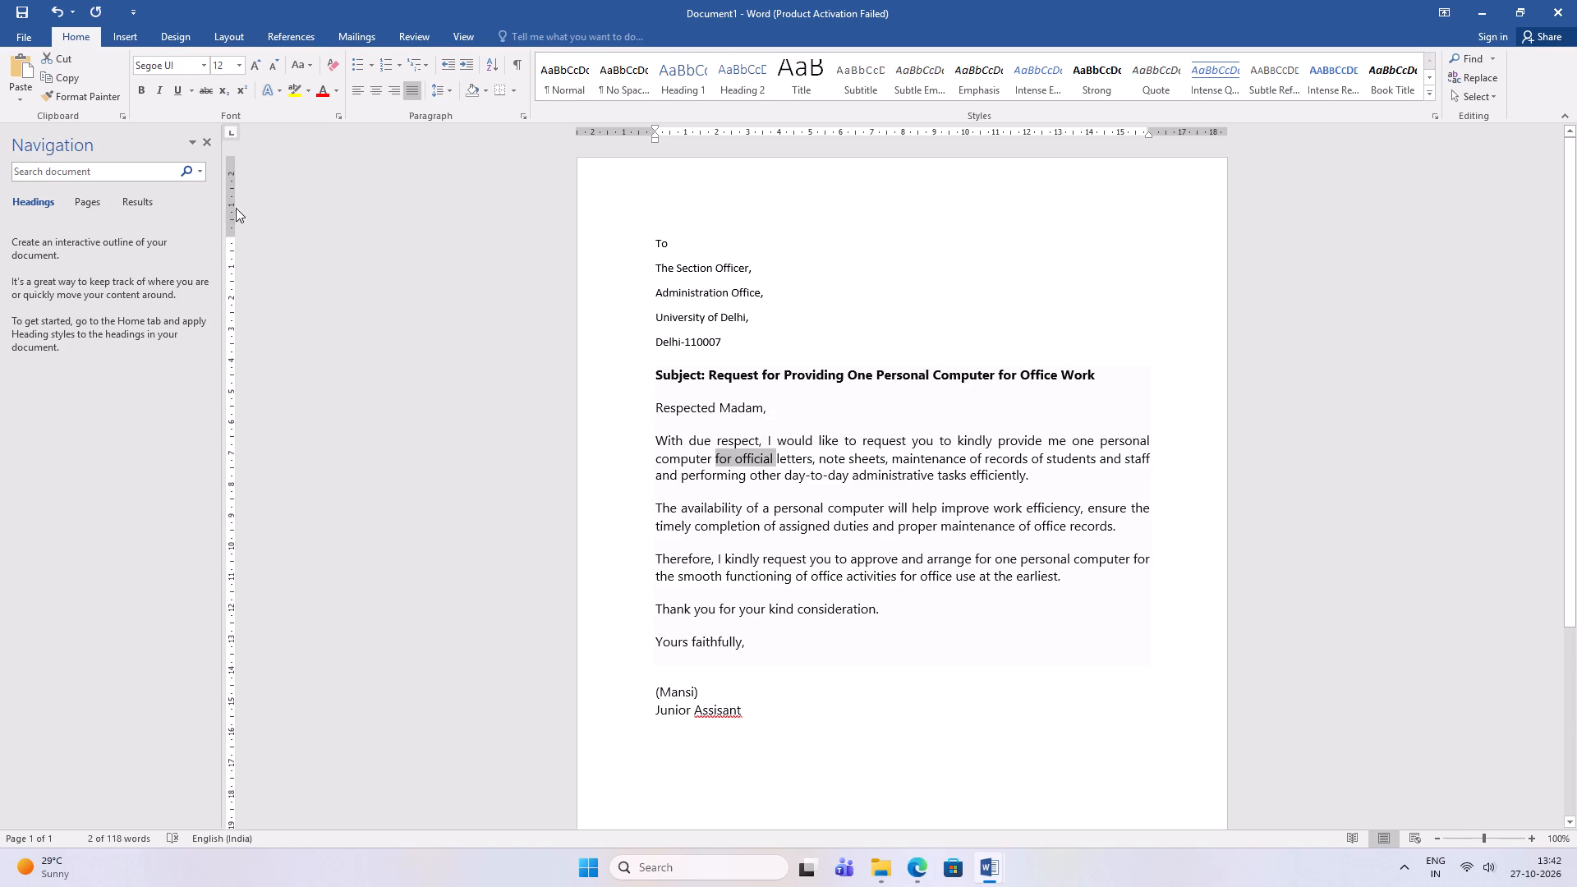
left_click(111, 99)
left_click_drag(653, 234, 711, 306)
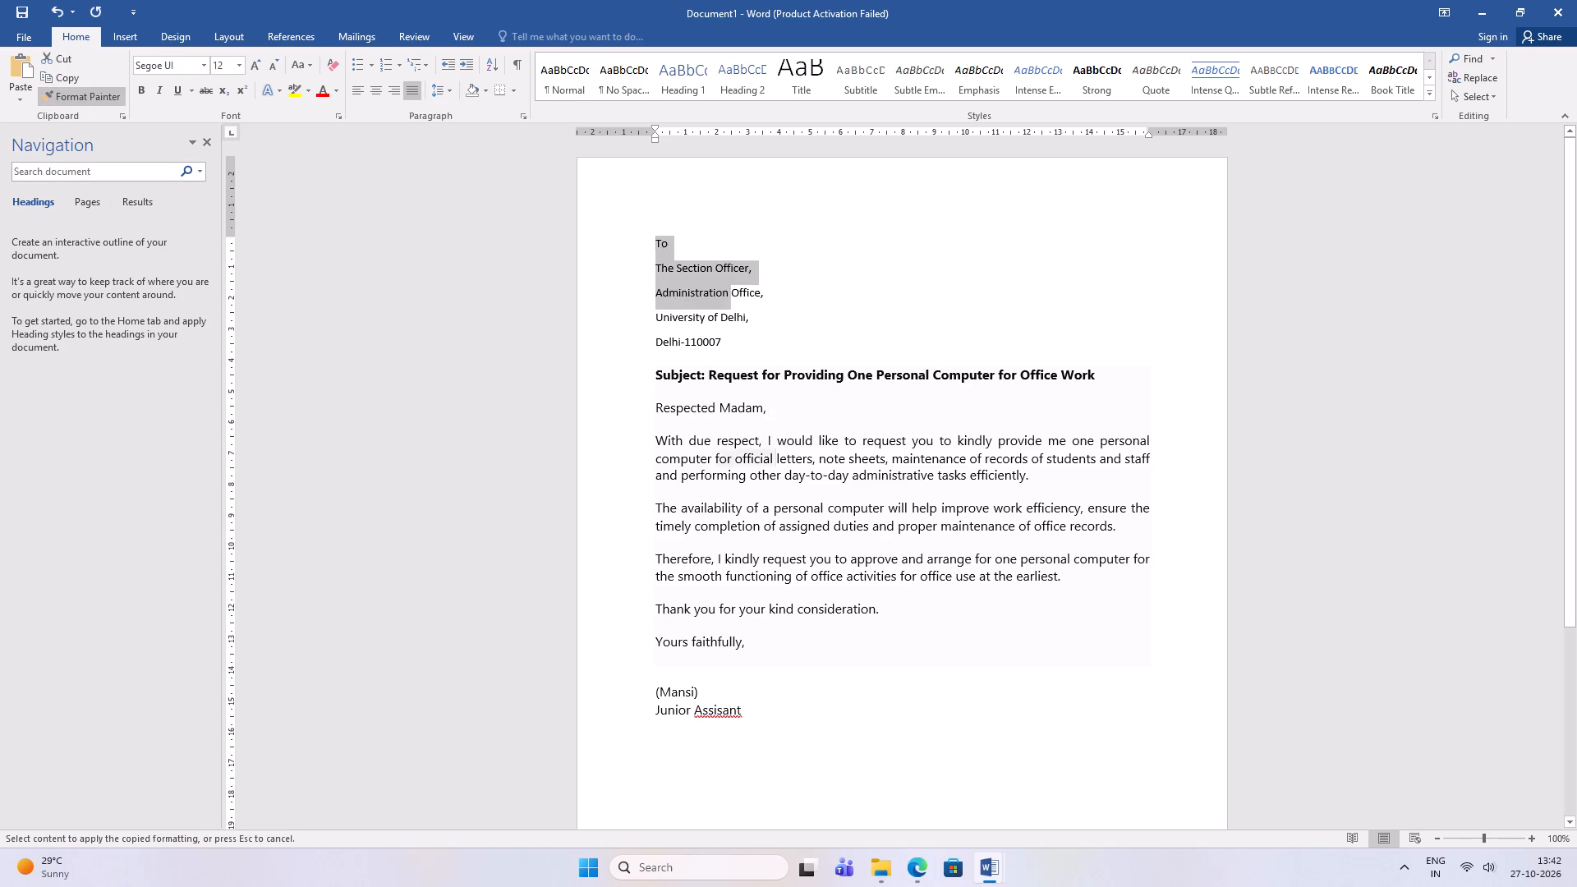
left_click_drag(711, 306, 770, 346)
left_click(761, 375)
Apply the No Spacing style to the recipient address lines from "To" through "Delhi-110007".
left_click_drag(653, 242, 763, 356)
left_click(620, 67)
left_click(797, 369)
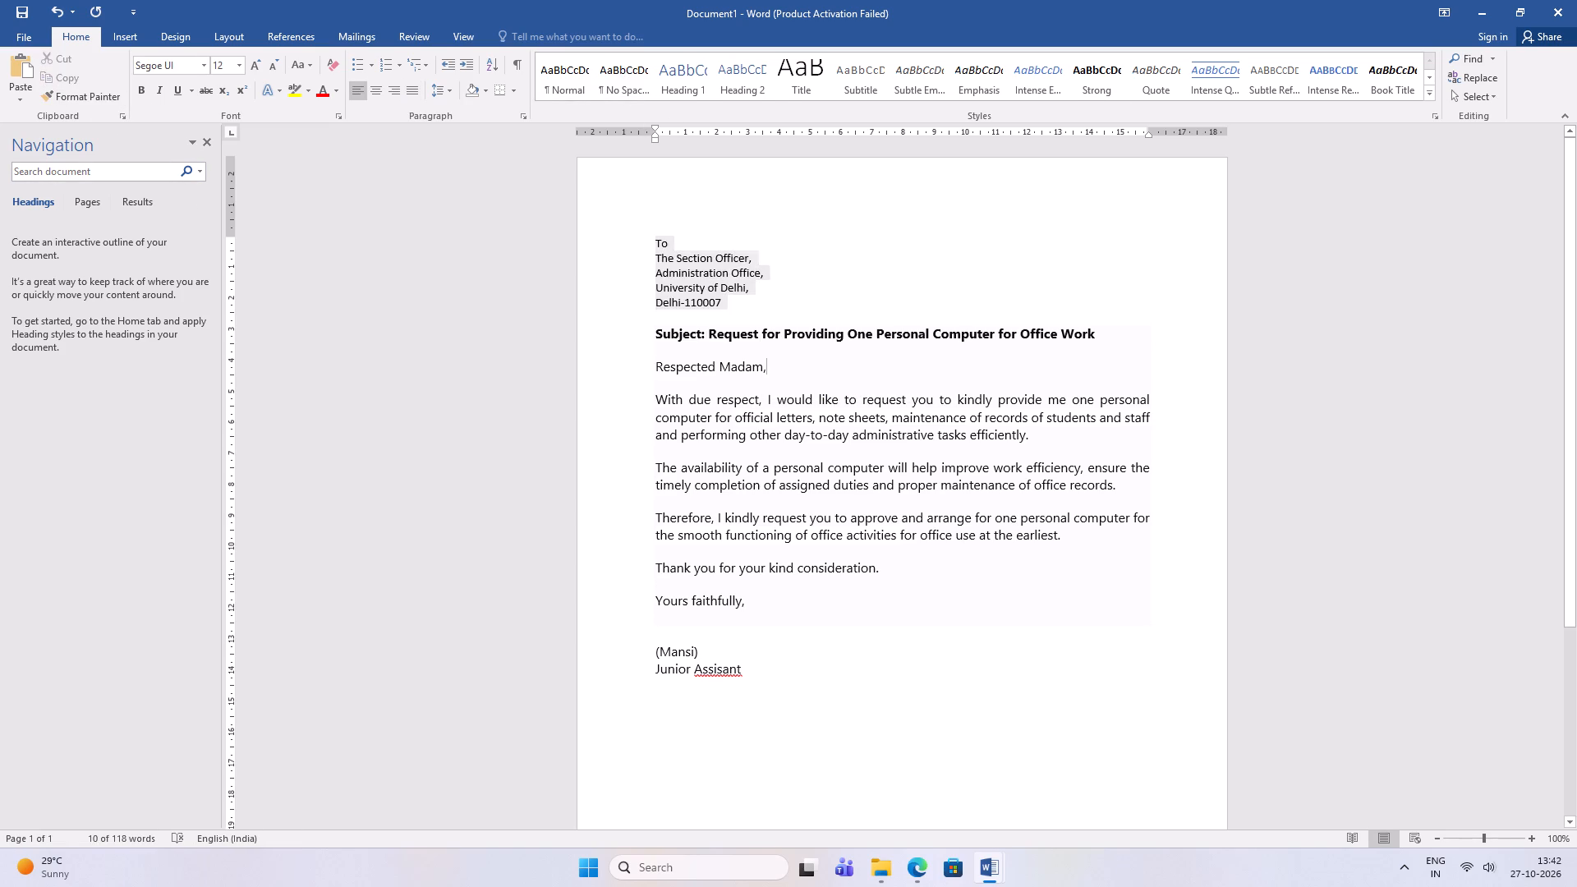
Copy the text formatting of the first body paragraph onto the whole recipient address block with Format Painter.
left_click_drag(653, 241, 685, 257)
left_click_drag(741, 395, 793, 410)
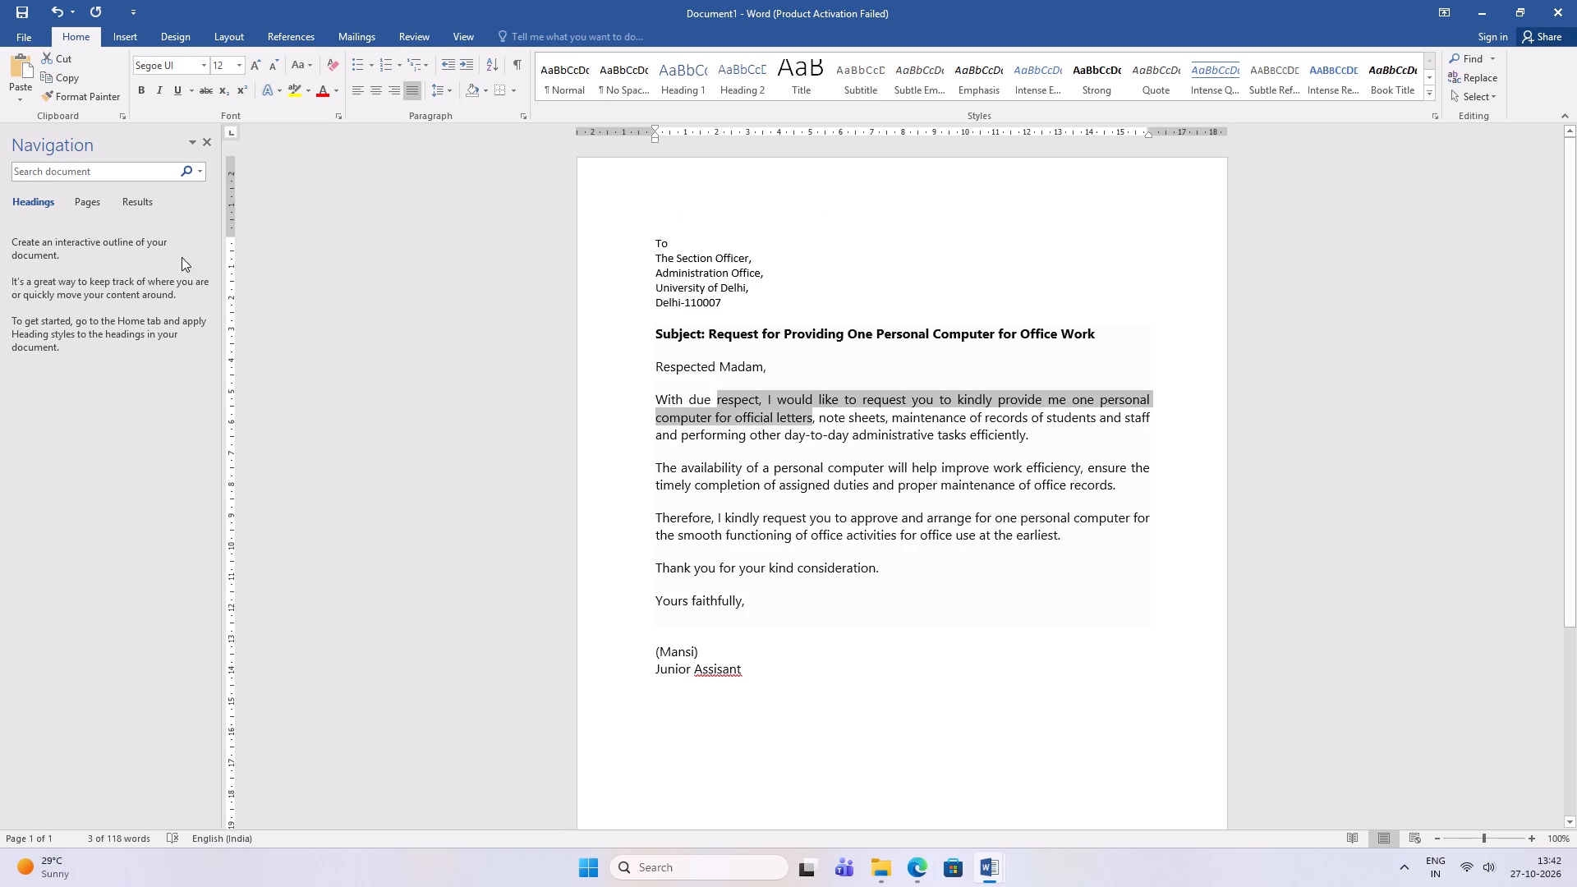
left_click(108, 94)
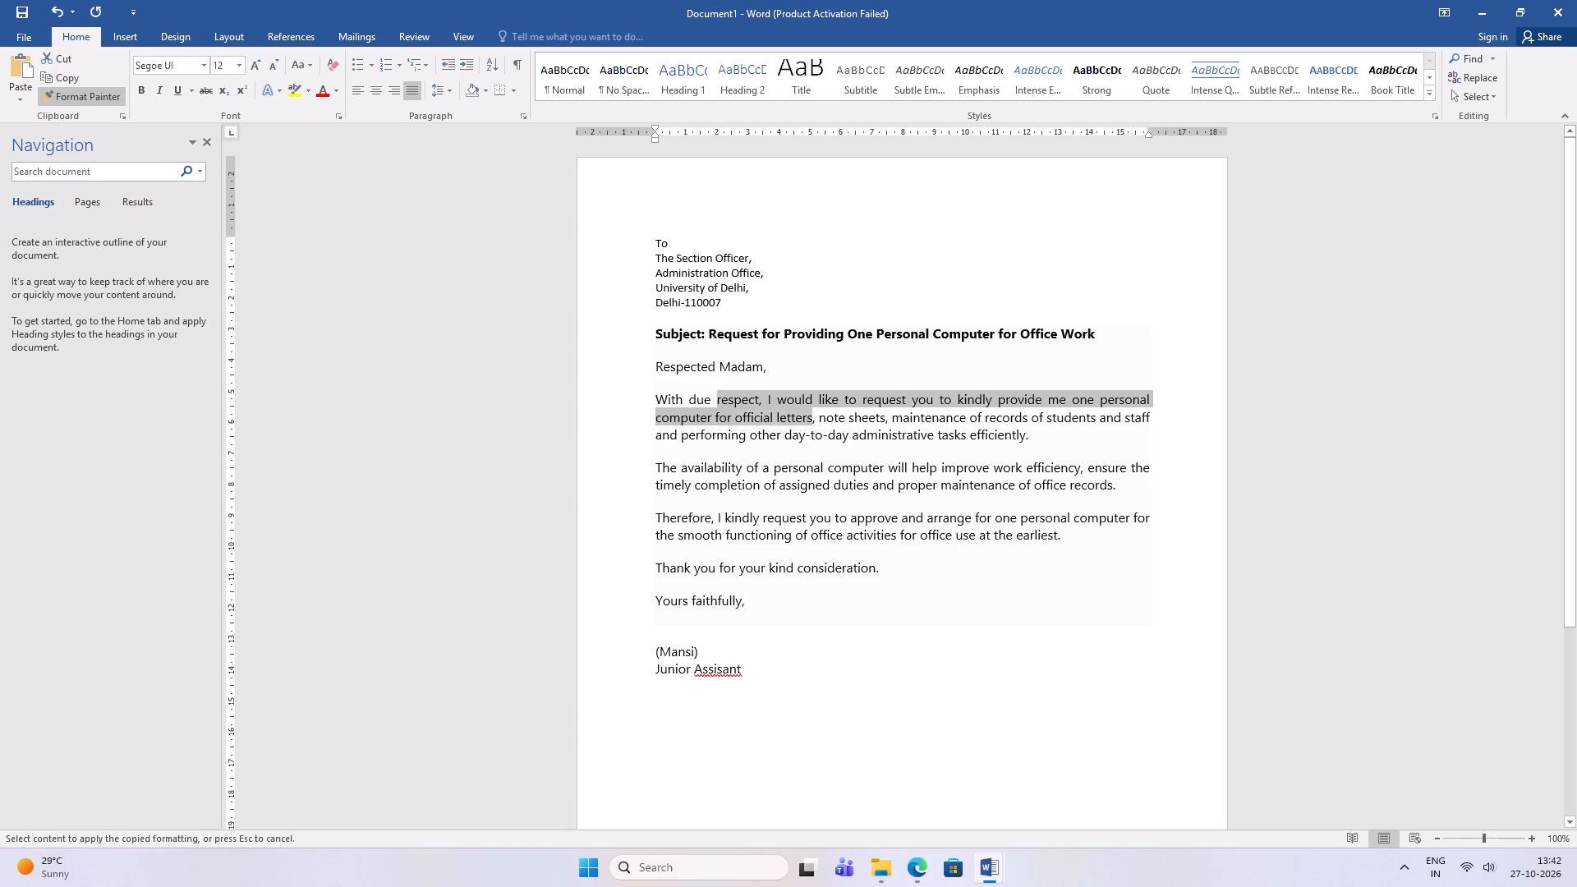
left_click_drag(656, 238, 778, 298)
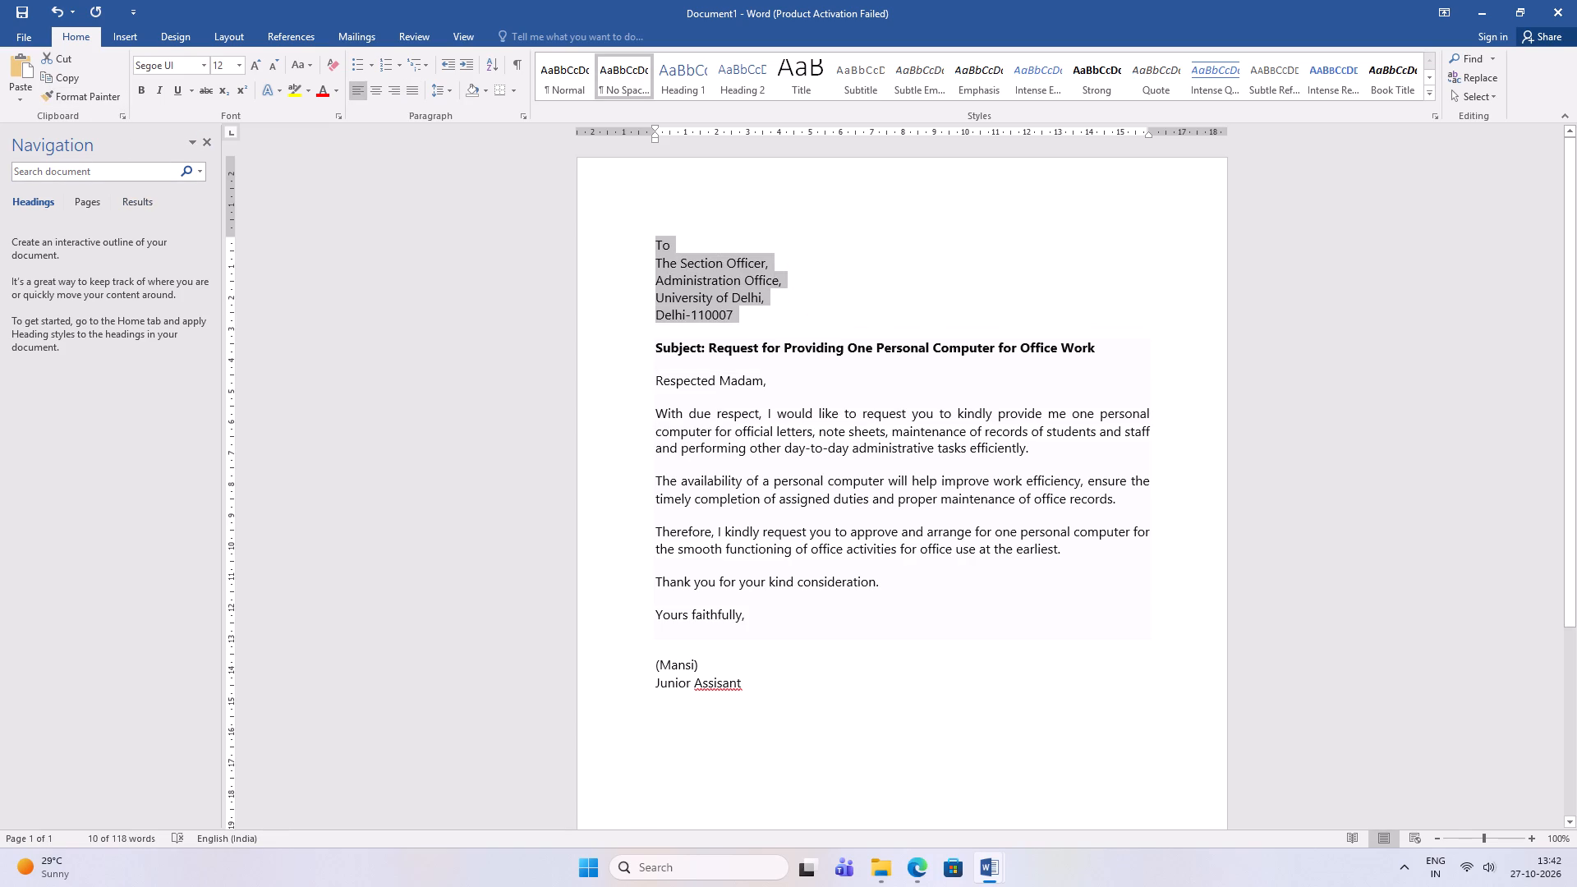
left_click(867, 449)
key("ctrl+s")
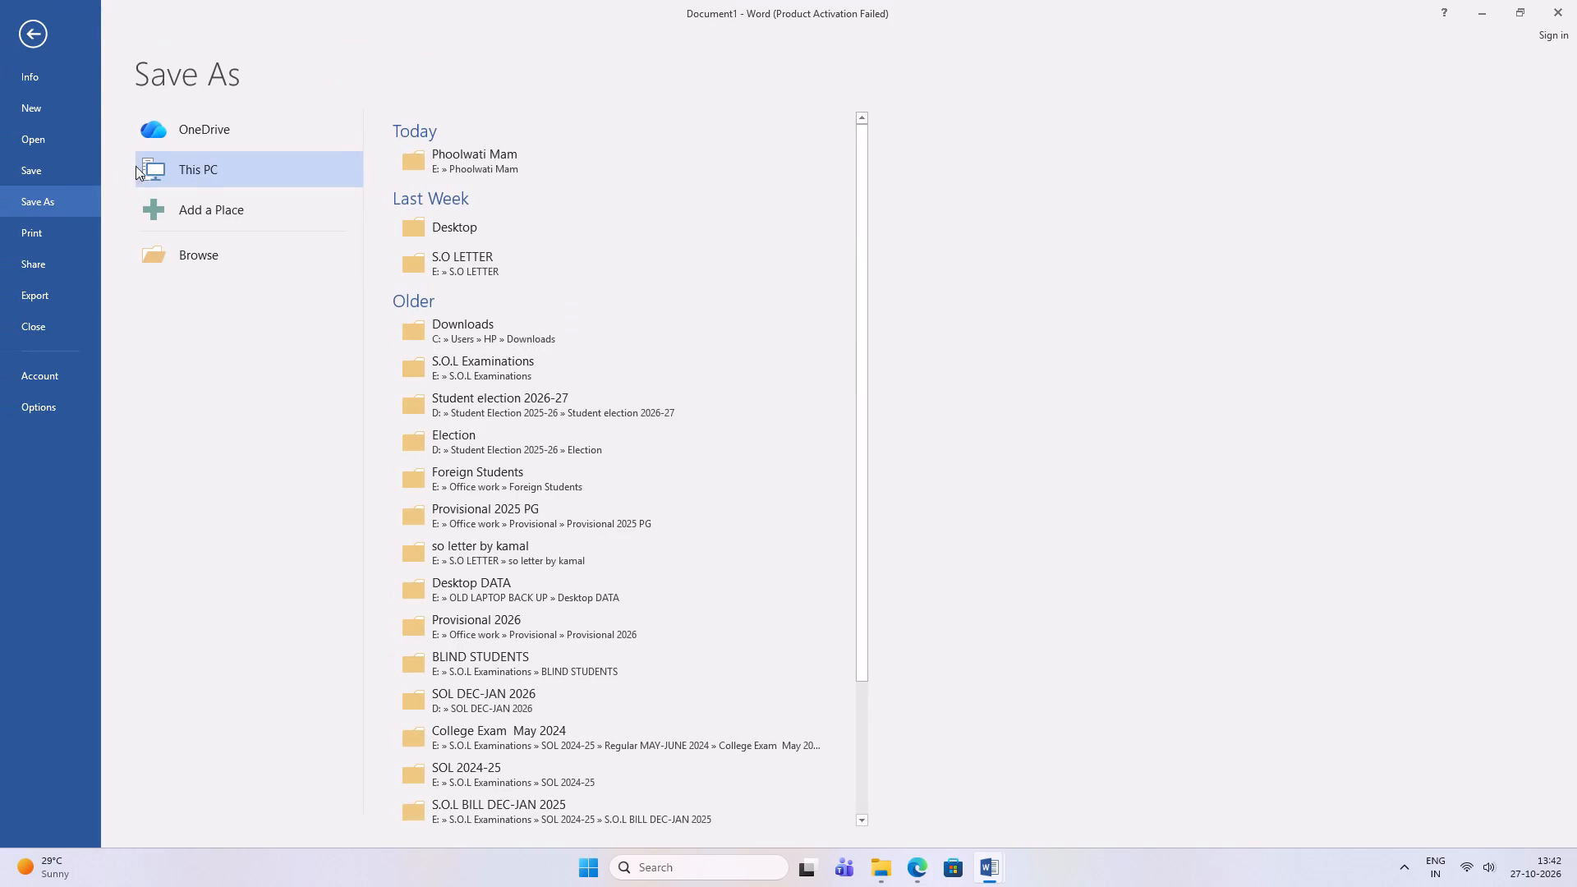
left_click(31, 25)
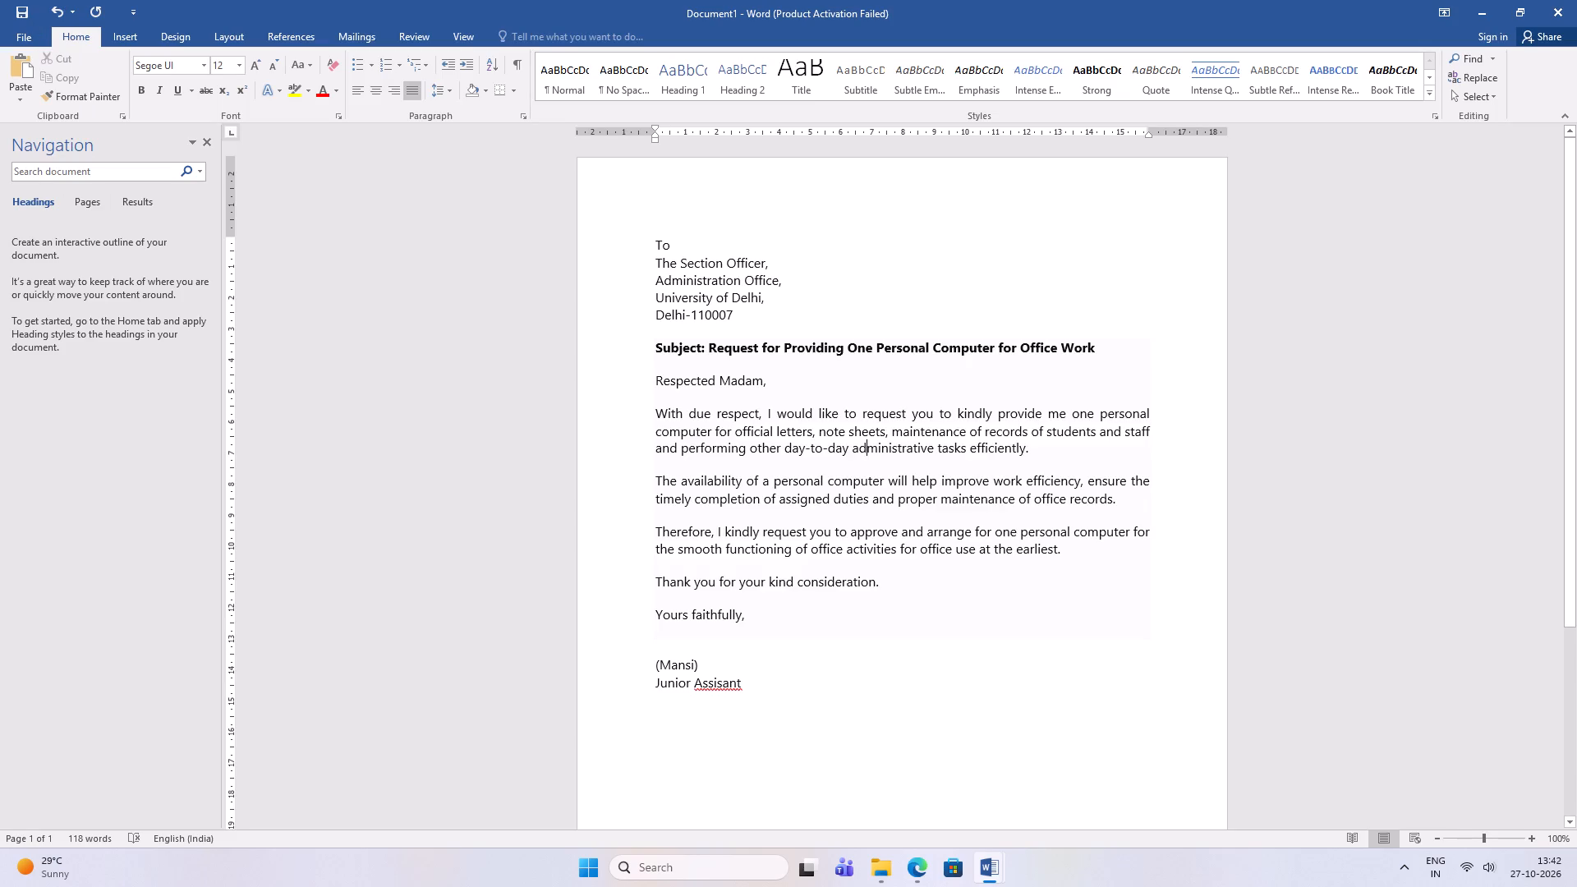
Add a right-aligned "Date:" line above "To", with three tabs of blank space after the colon for the date.
left_click(654, 244)
key("Return")
key("Up")
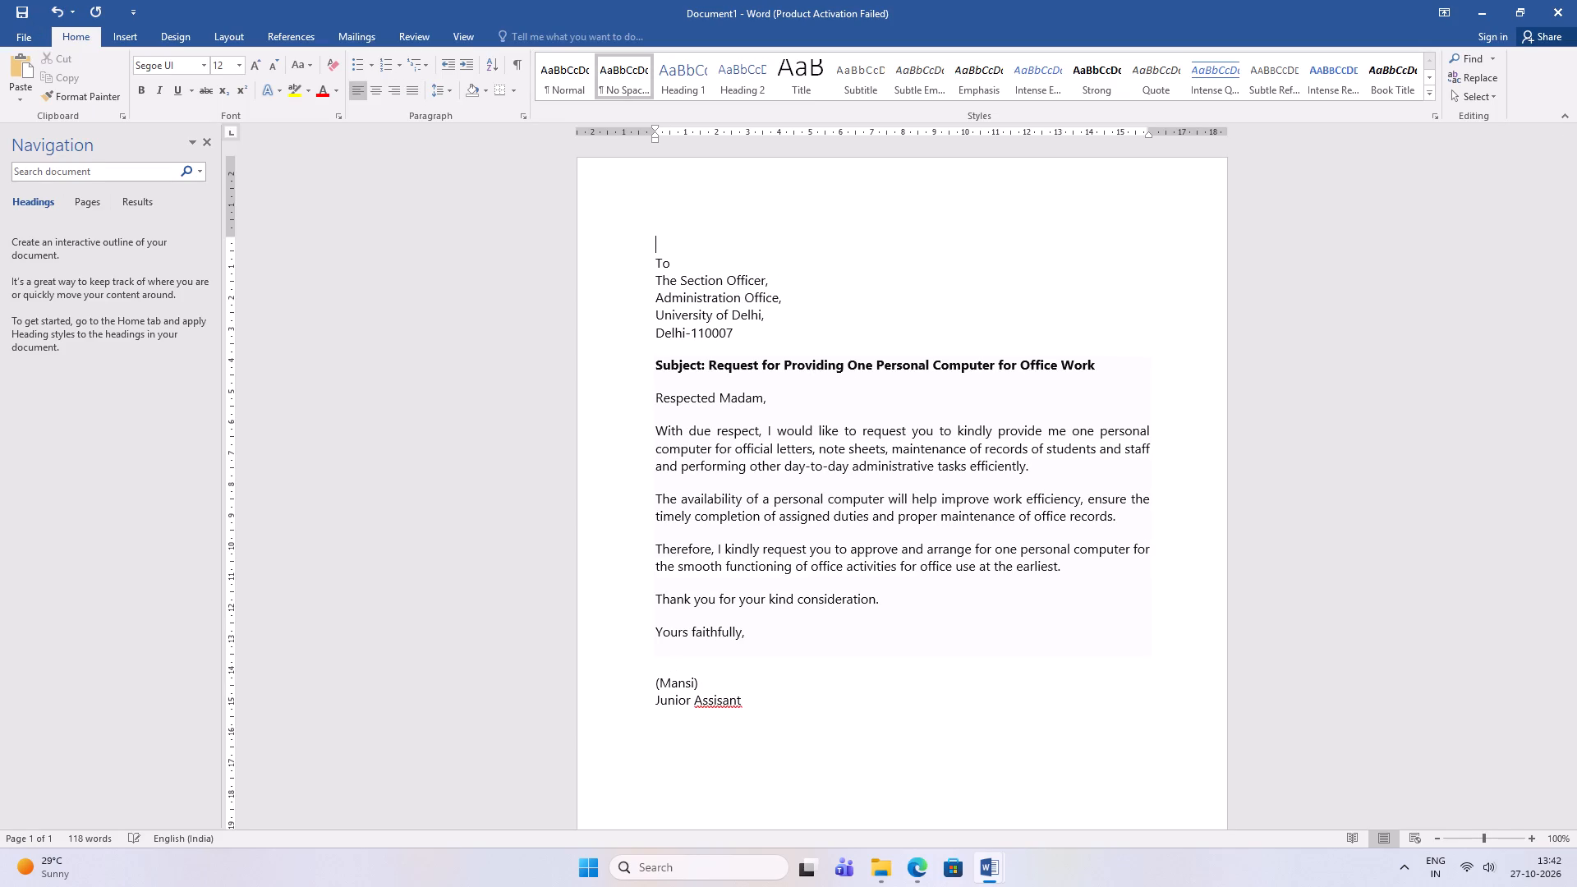
key("ctrl+f")
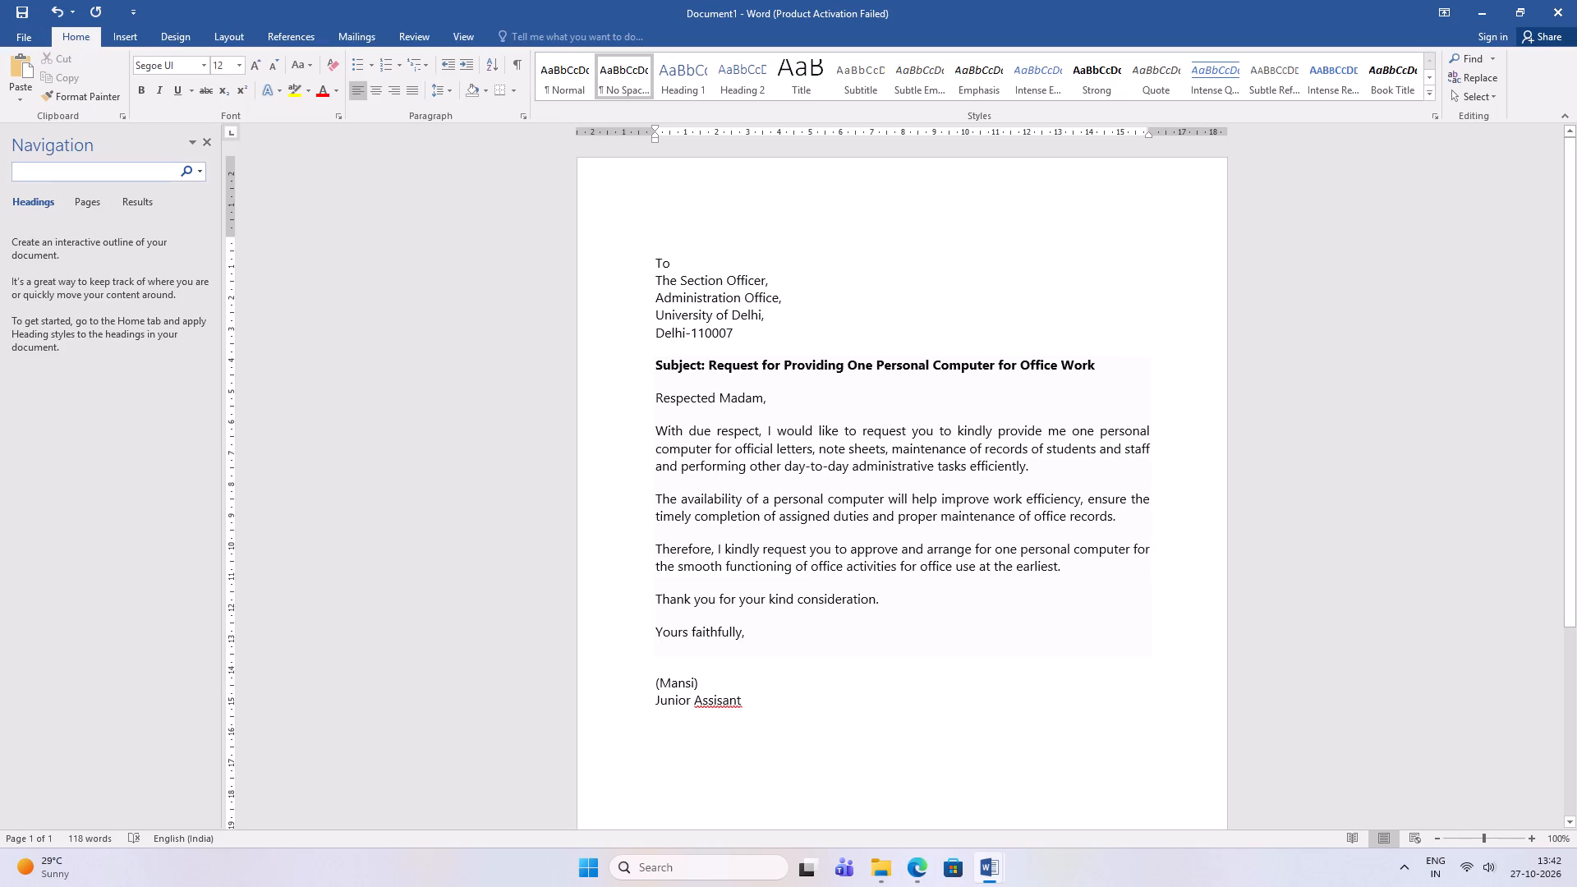
left_click(659, 247)
key("ctrl+r")
type("Date")
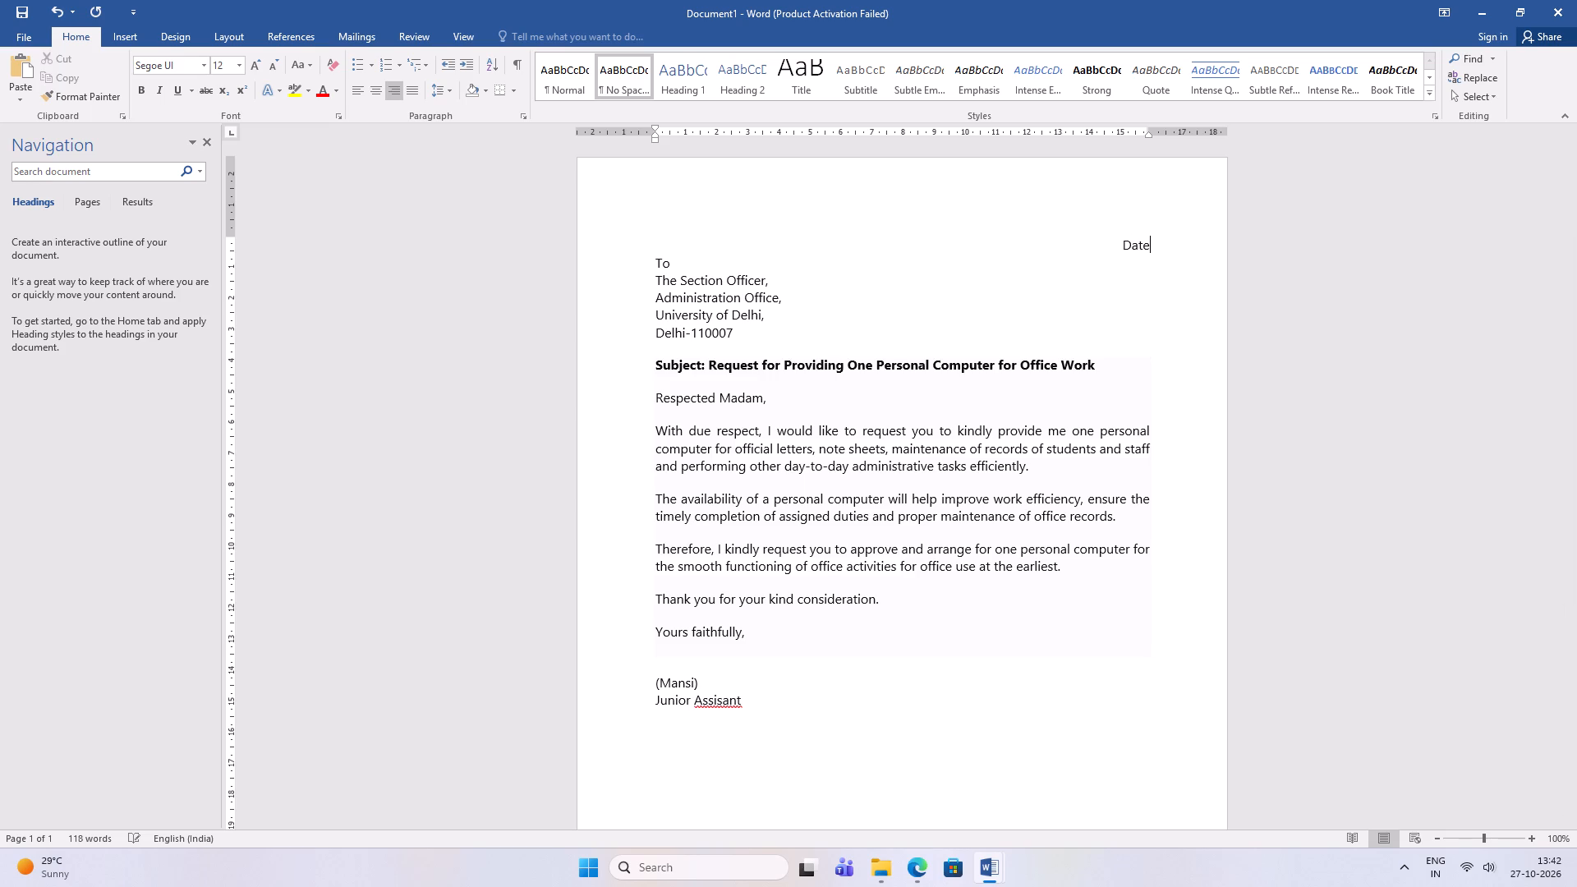
type(":")
key("space")
key("Tab")
key("Tab")
key("Tab")
Start saving the letter as a new file in the "Phoolwati Mam" folder on drive E:.
key("ctrl+s")
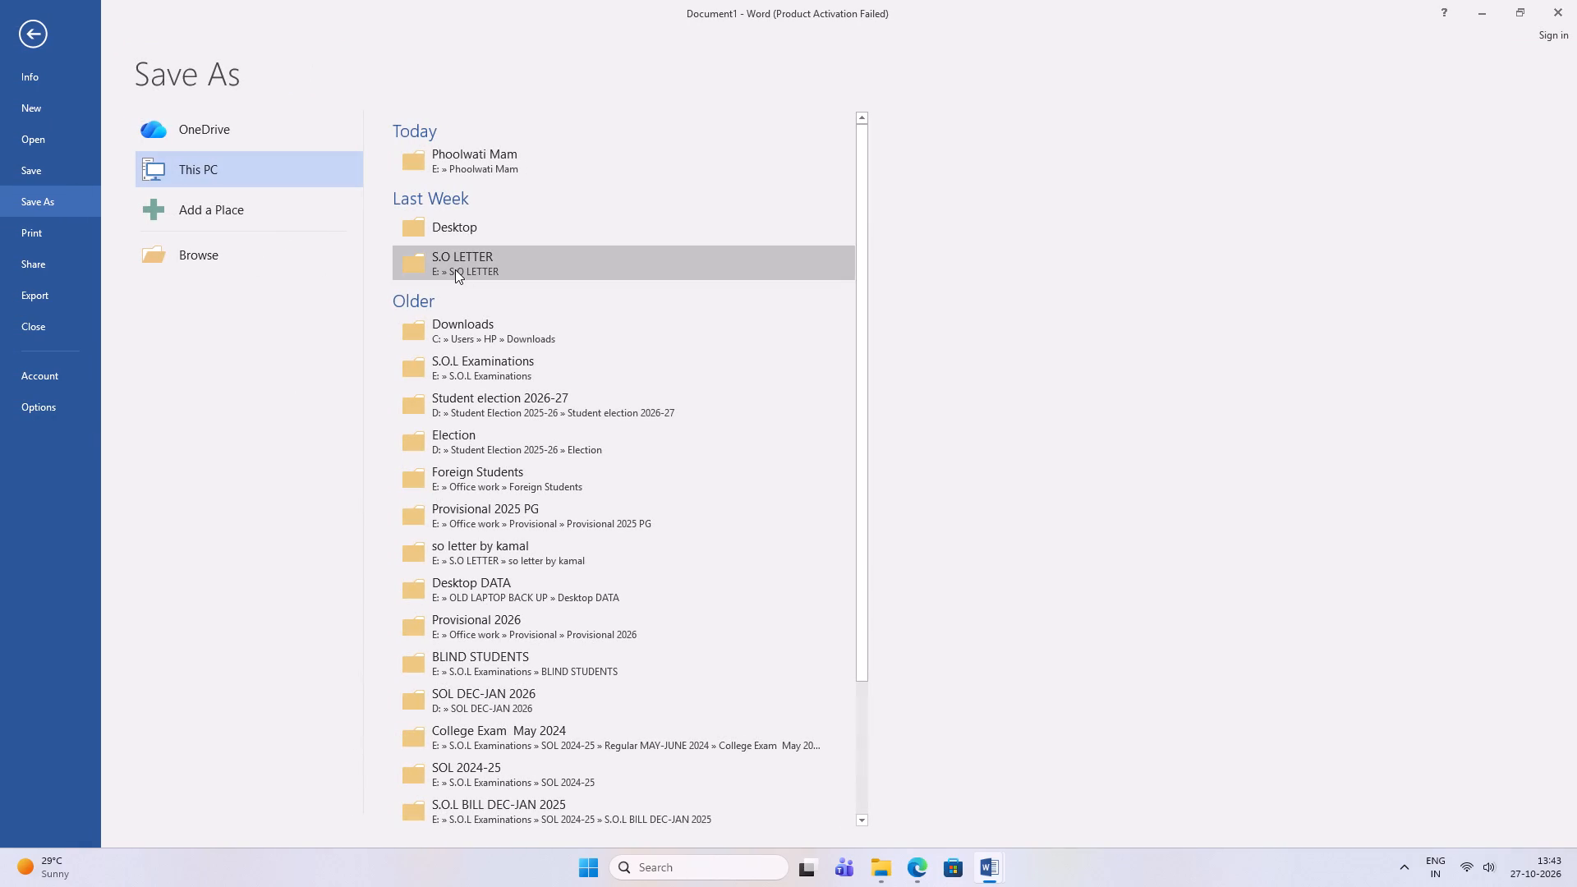
left_click(460, 223)
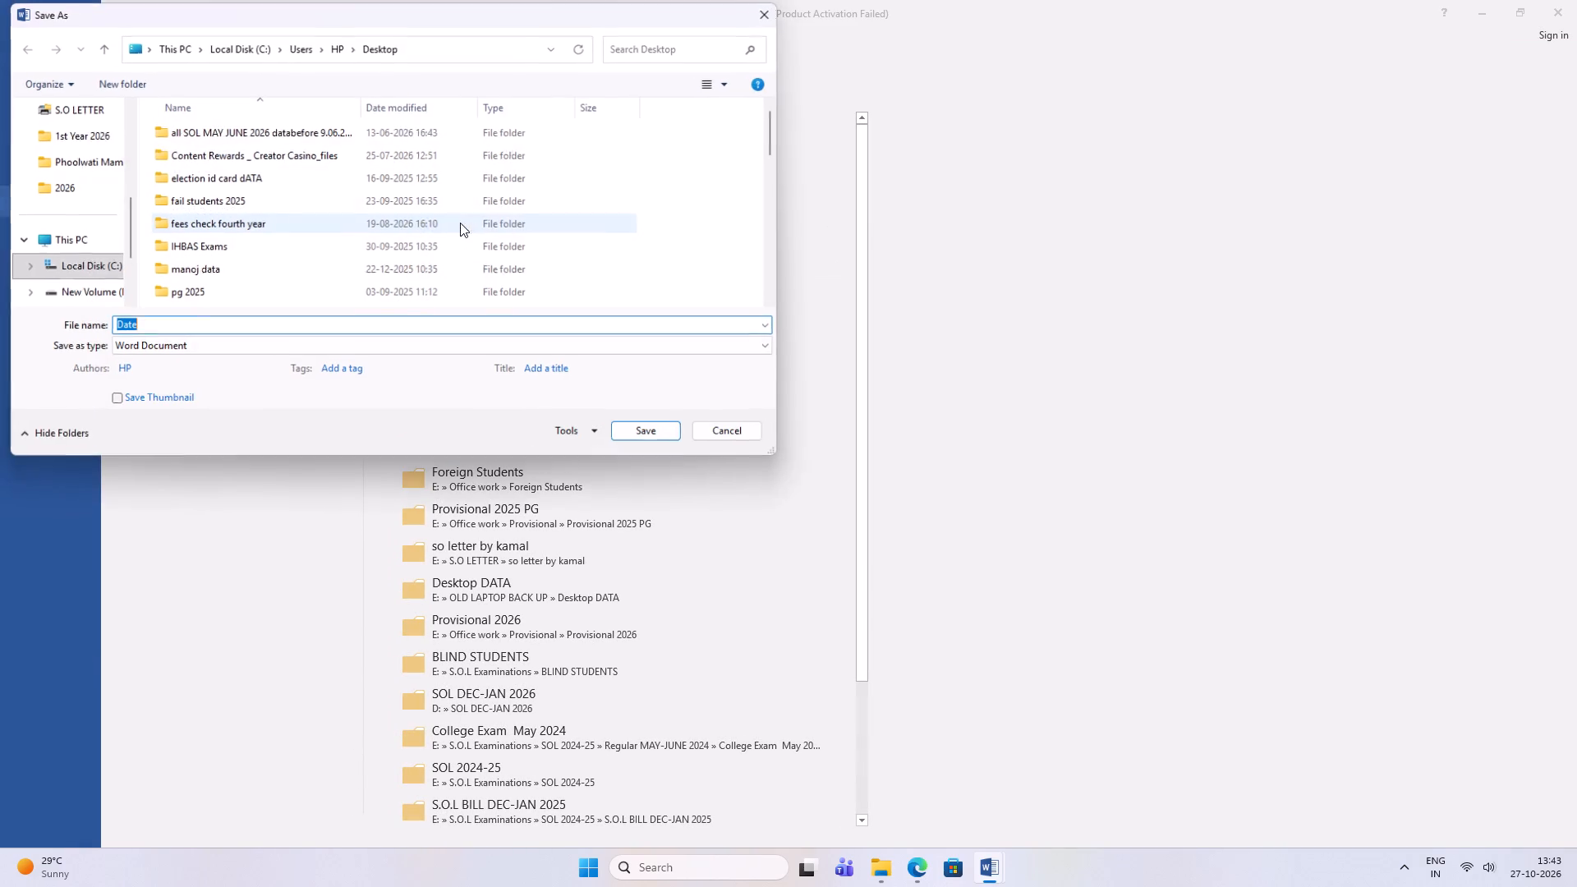
left_click(761, 16)
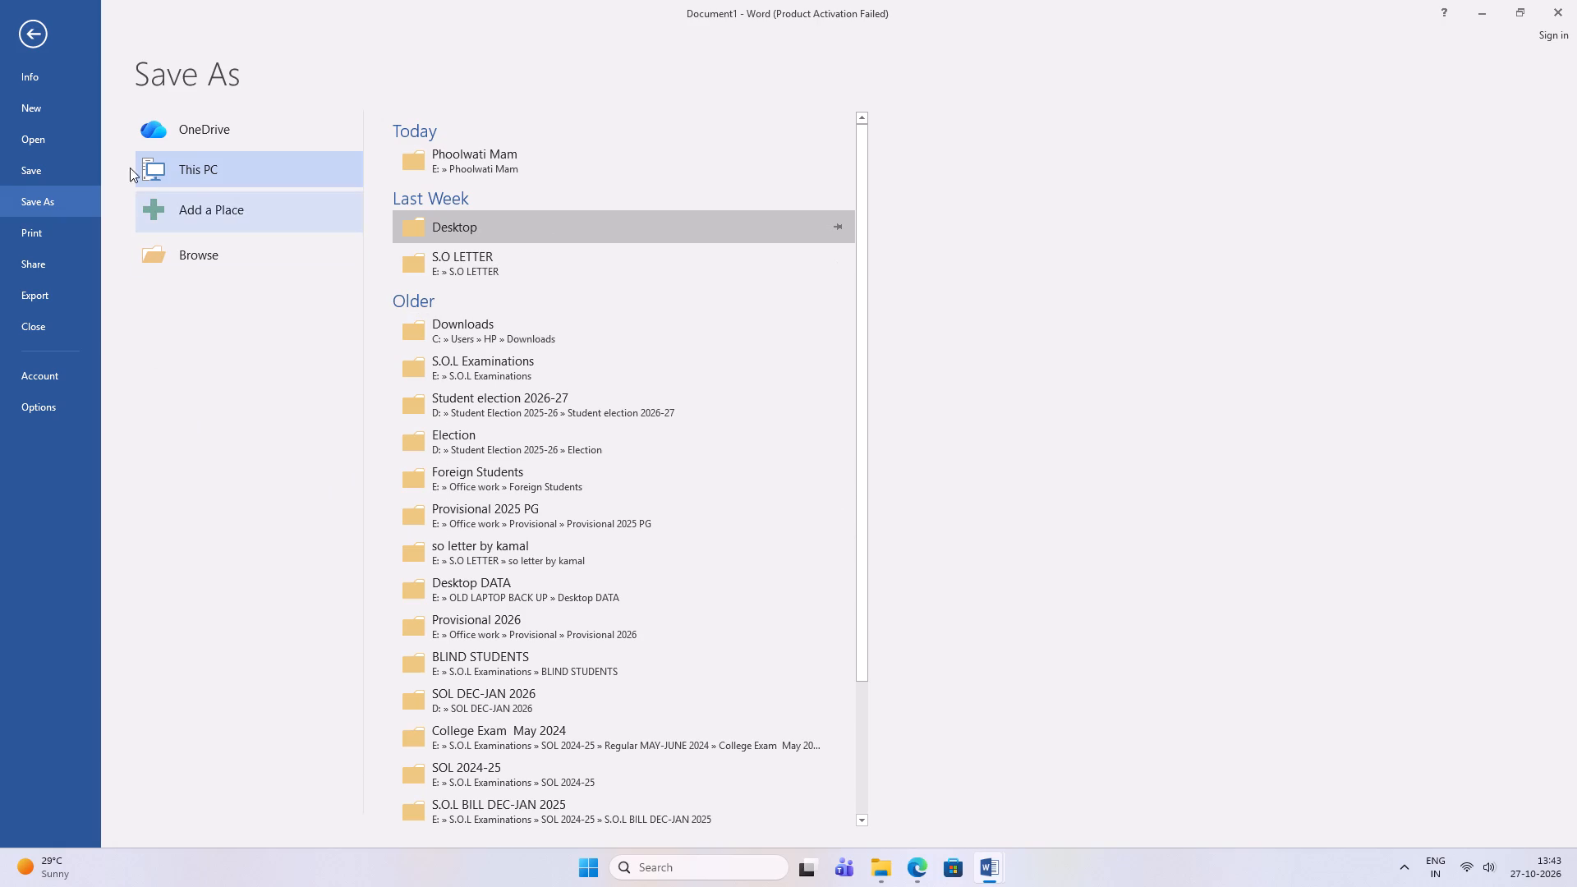
scroll(409, 566, "down", 5)
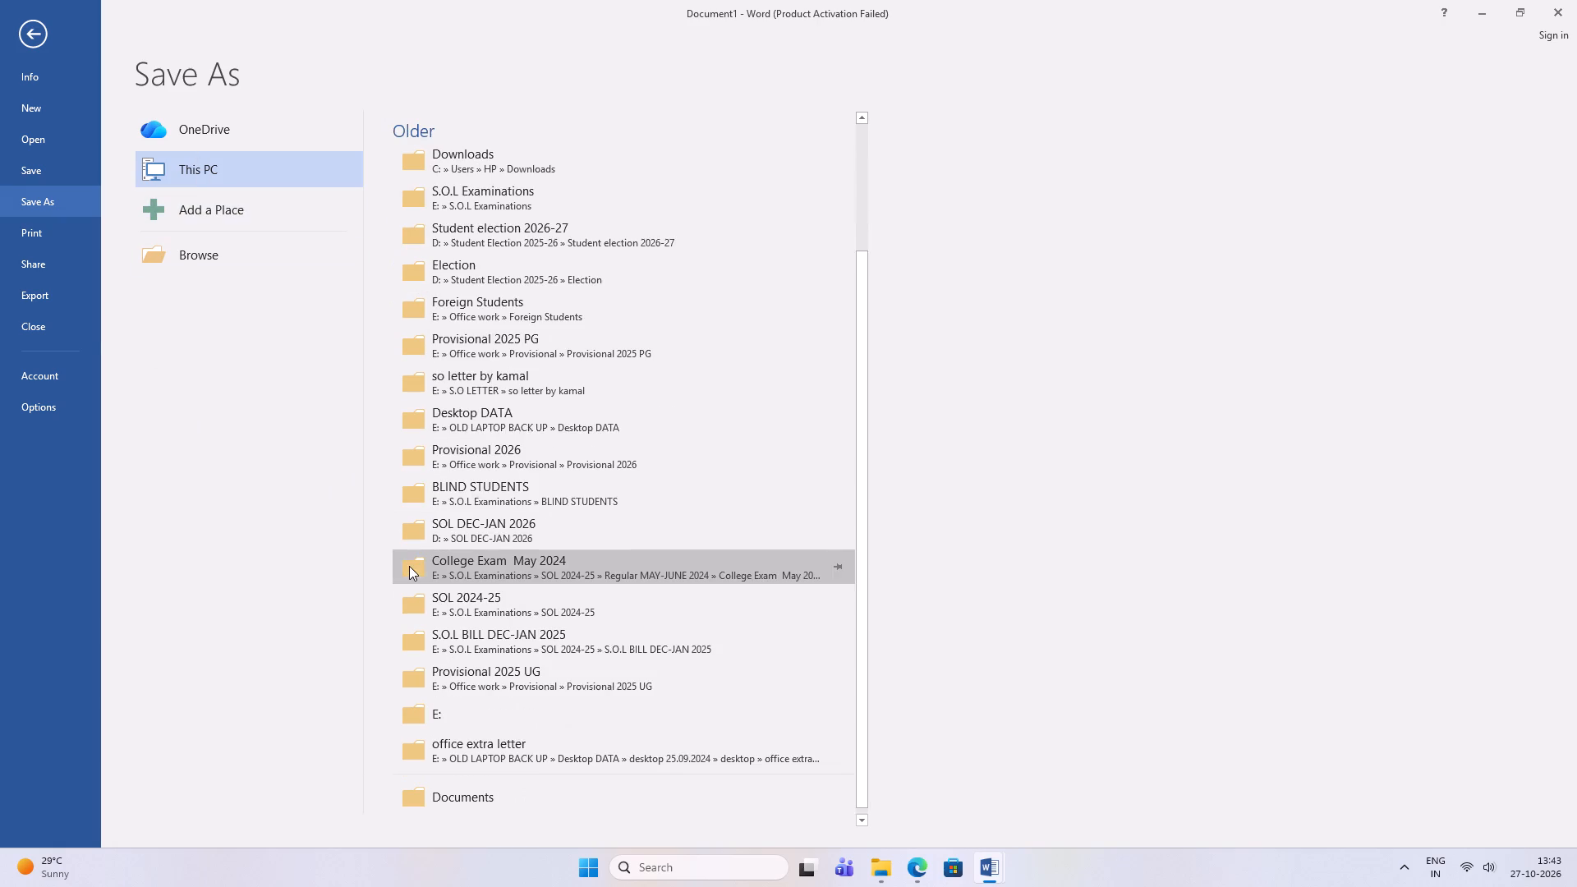
scroll(407, 559, "up", 4)
left_click(228, 168)
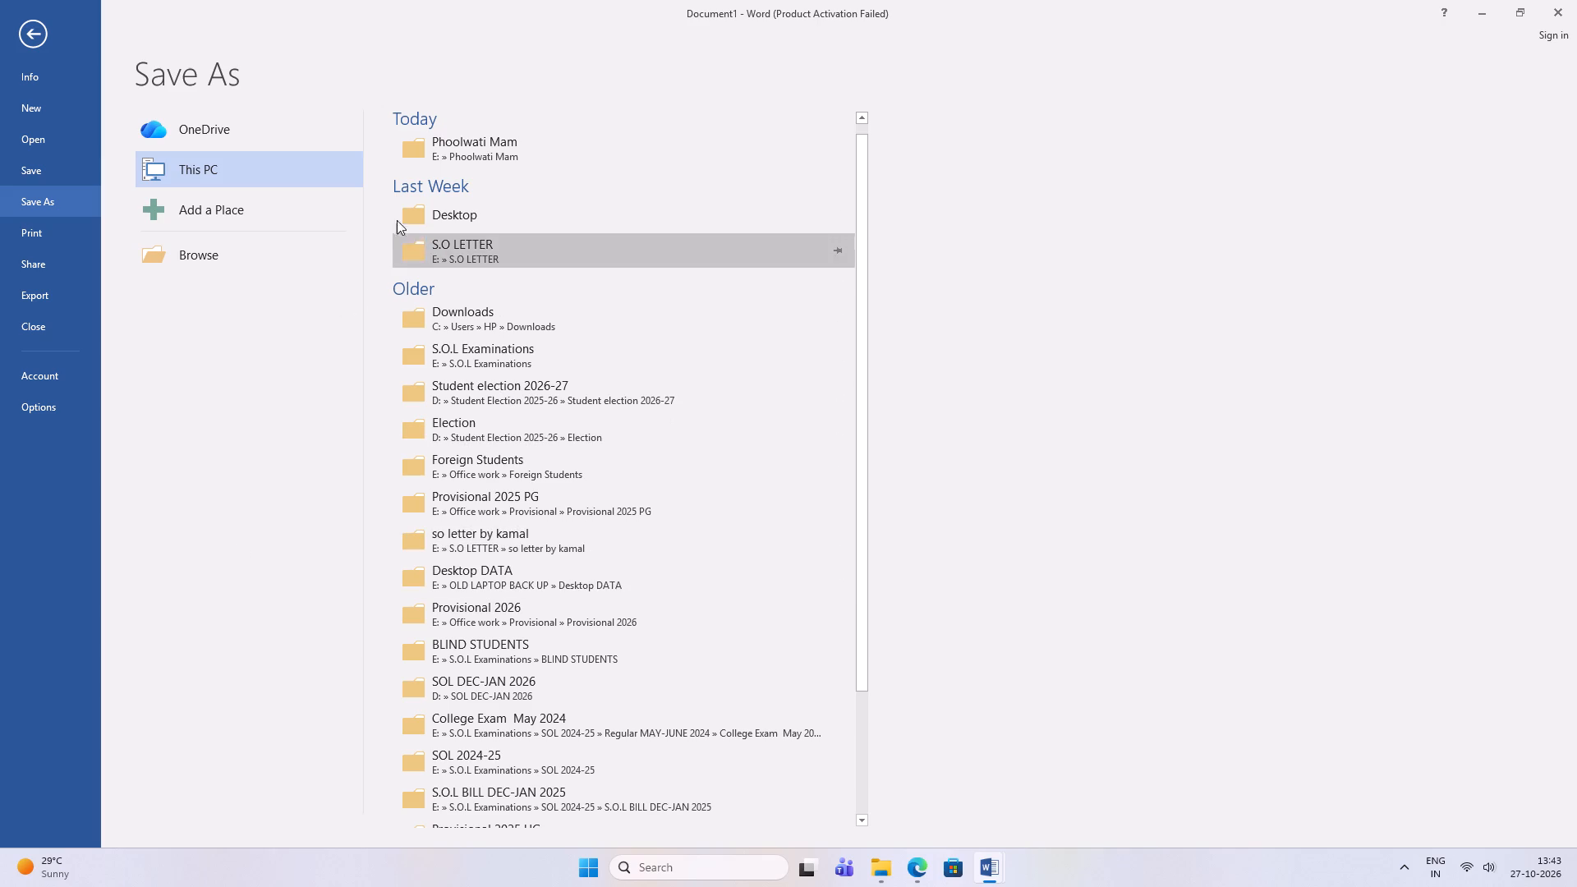
double_click(457, 152)
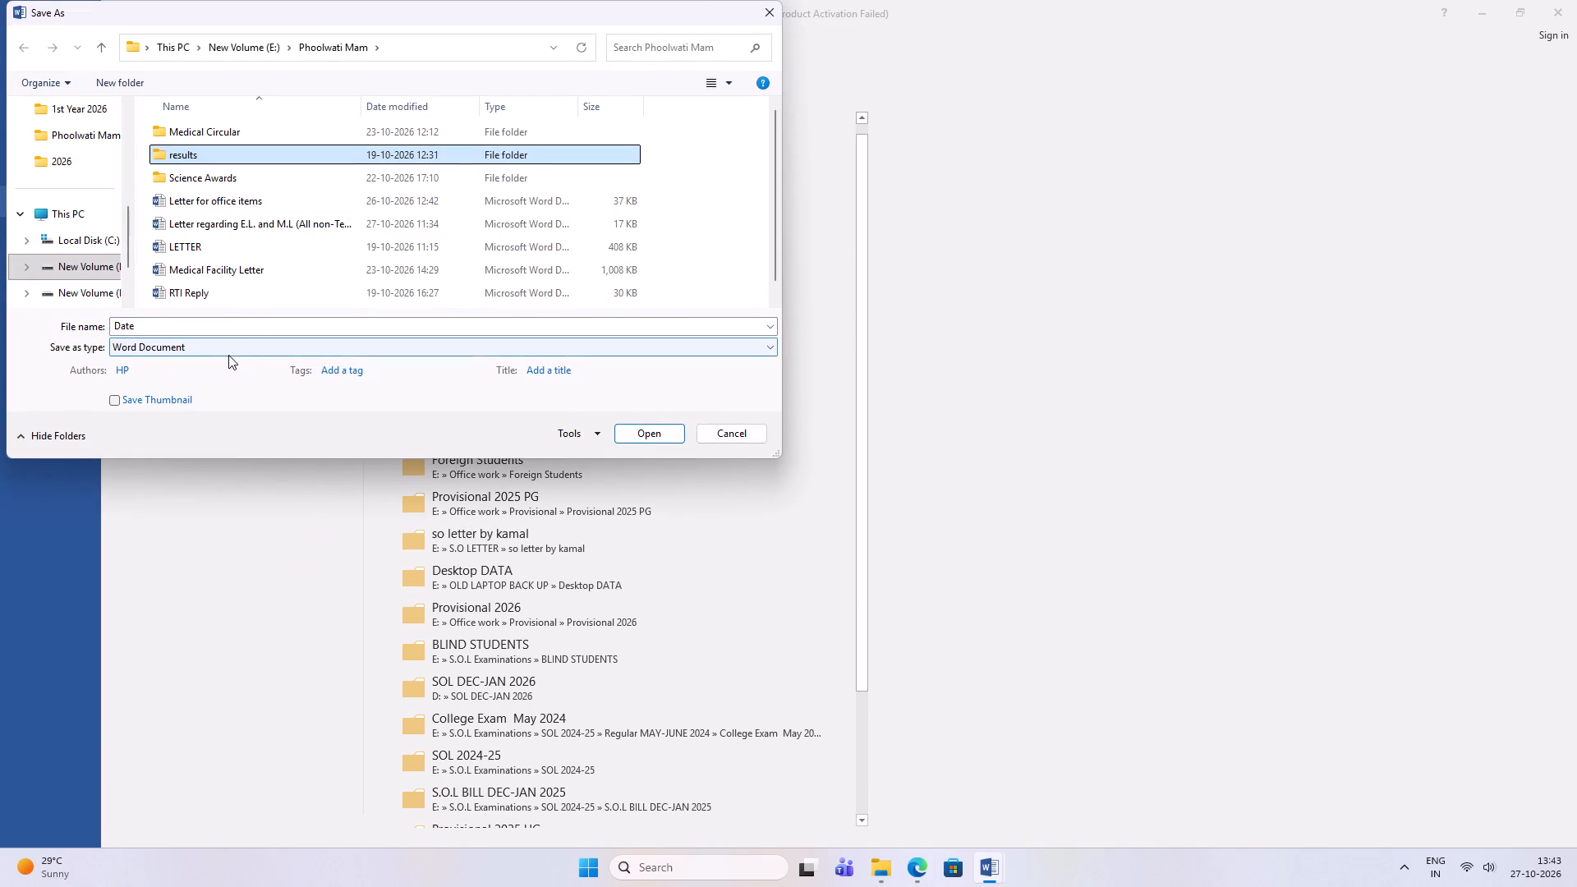
Name the file "computer requirement for mansi and aniket" and save it as a Word document.
left_click(223, 326)
type("cp")
key("BackSpace")
type("omp")
key("BackSpace")
type("puterr")
key("BackSpace")
key("space")
type("requirement of")
key("space")
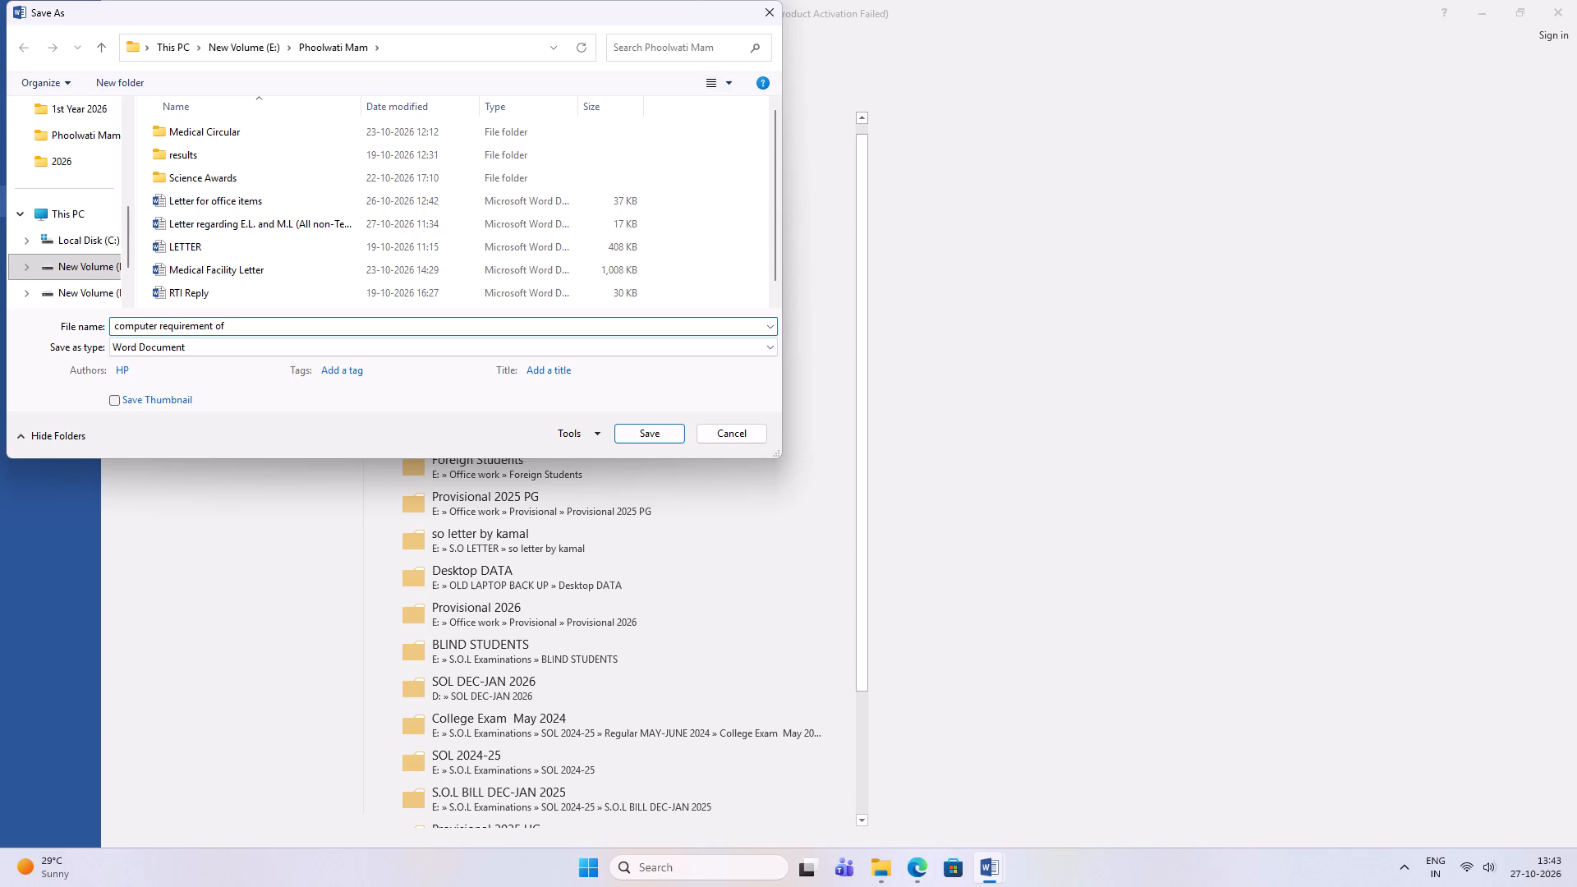
key("BackSpace")
key("BackSpace")
key("BackSpace")
type("for masni an")
key("BackSpace")
key("BackSpace")
key("BackSpace")
key("BackSpace")
key("BackSpace")
key("BackSpace")
type("nsi and aniket")
left_click(660, 435)
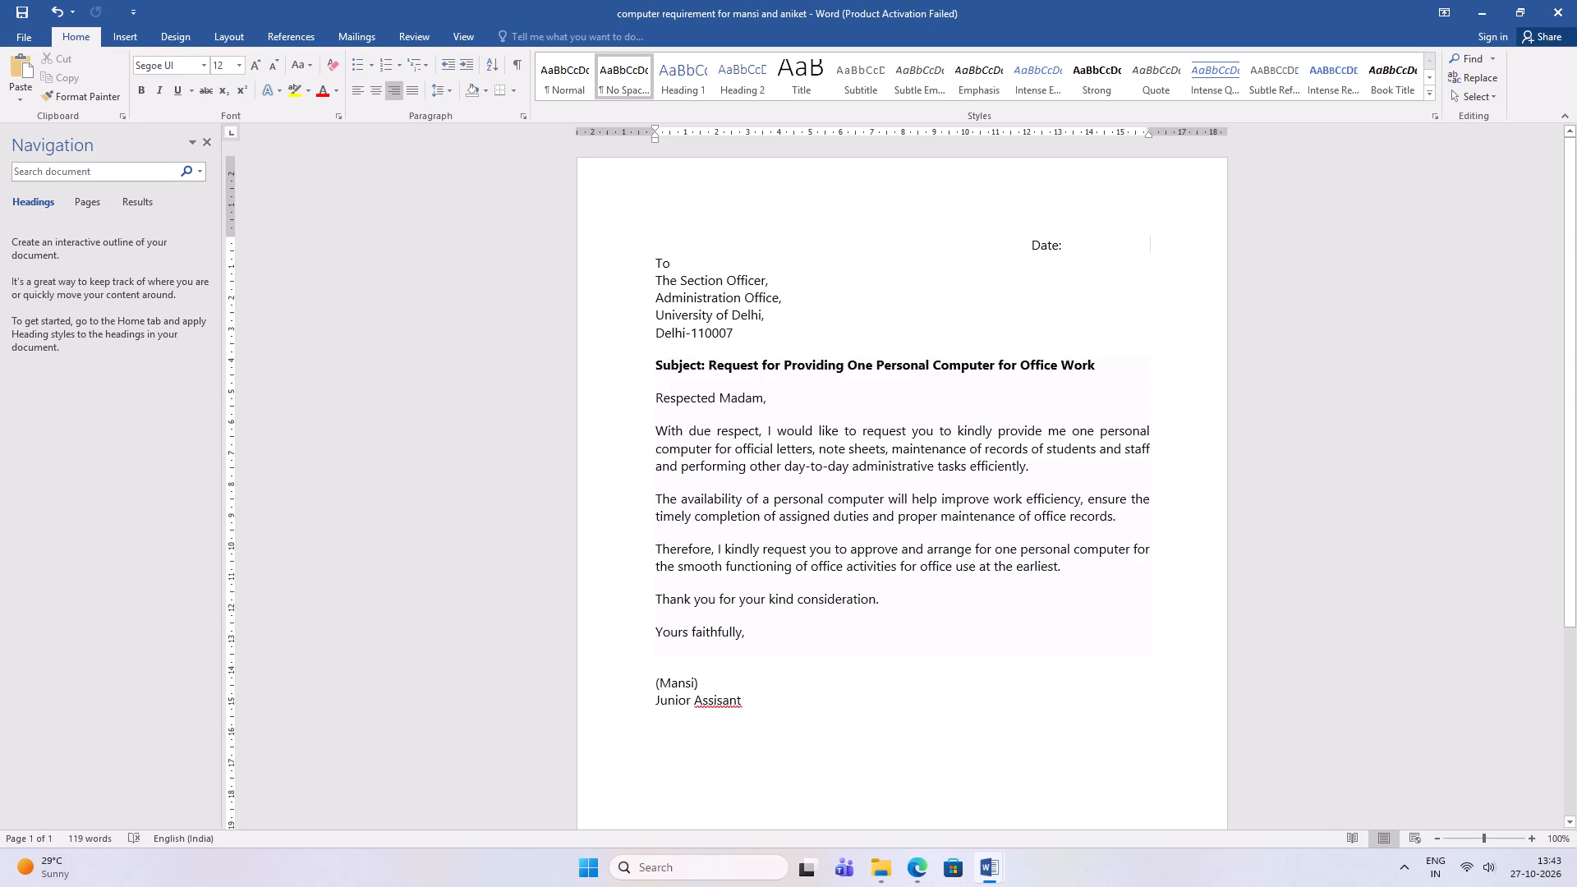
key("ctrl+s")
Correct the misspelled "Assisant" in the signature block to "Assistant" and save the letter.
right_click(724, 702)
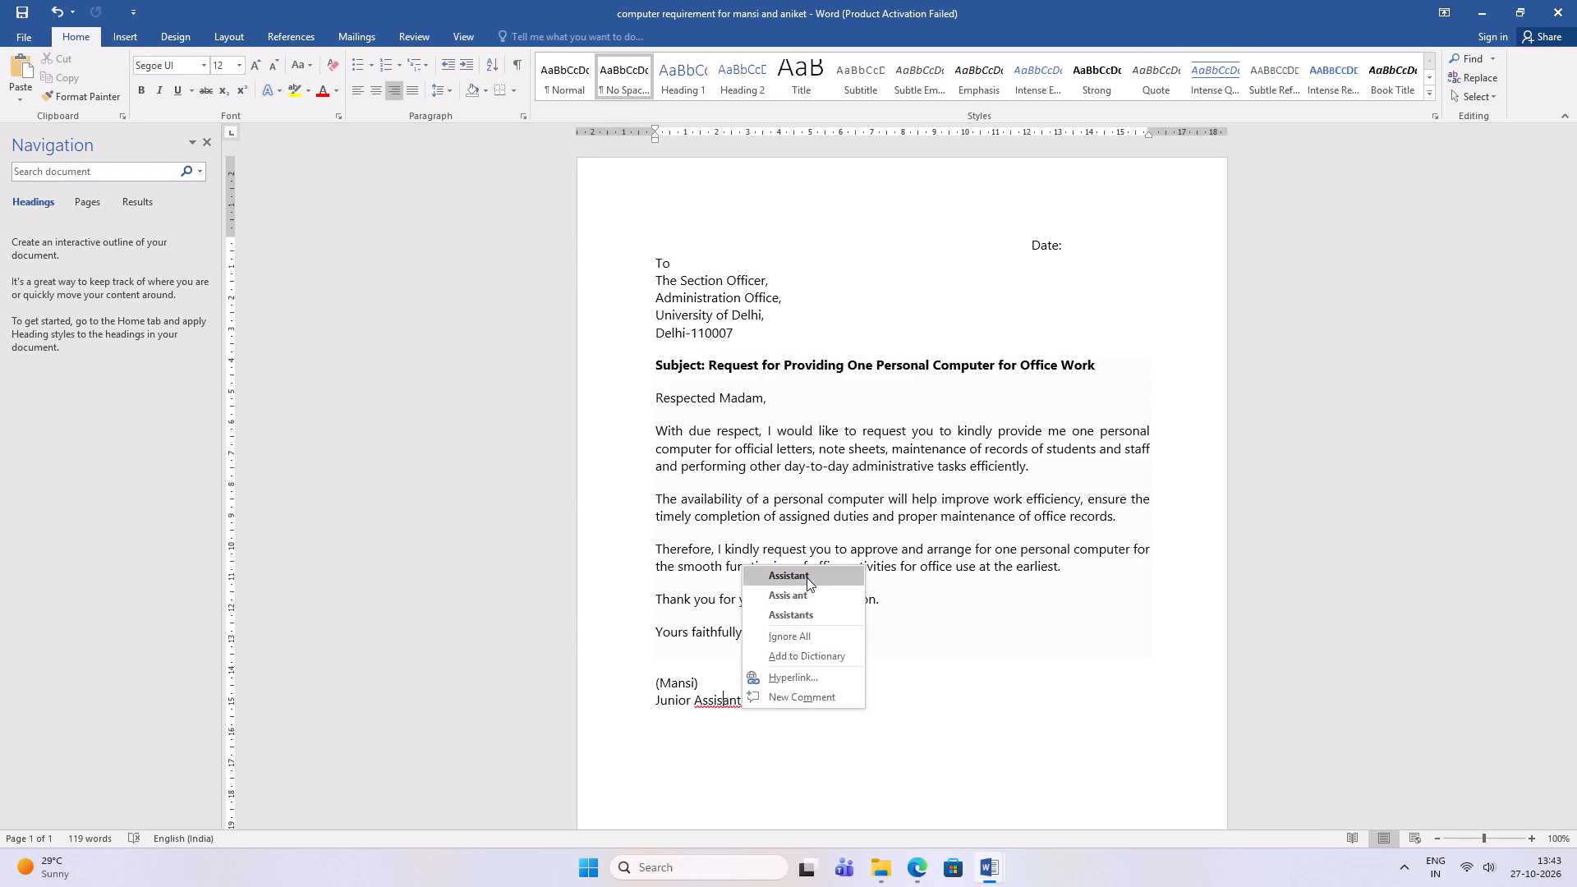
left_click(807, 577)
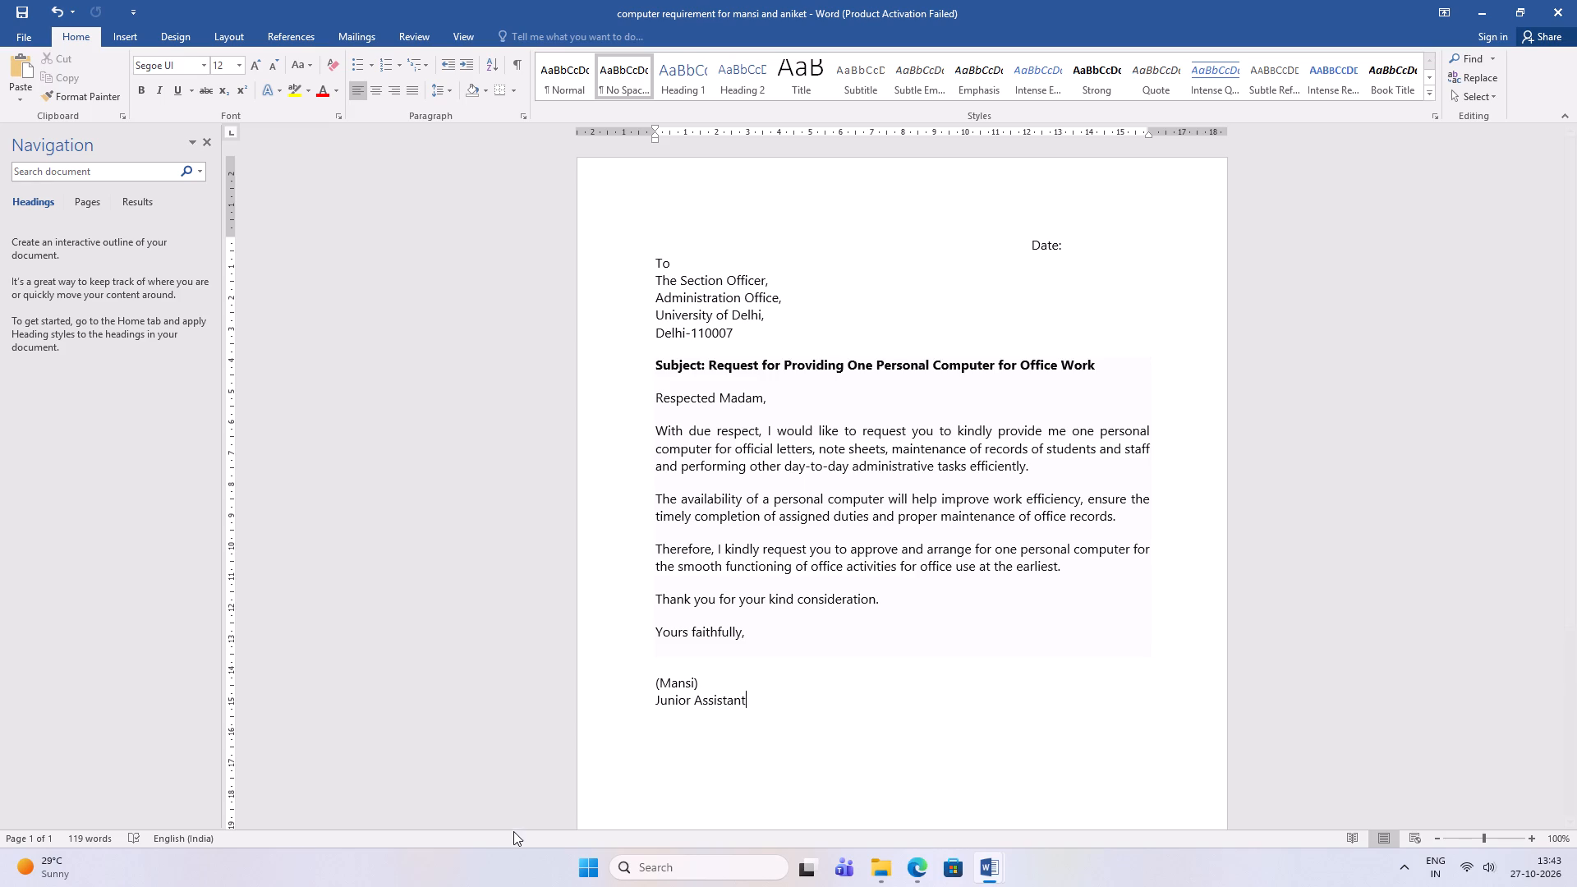
key("ctrl+s")
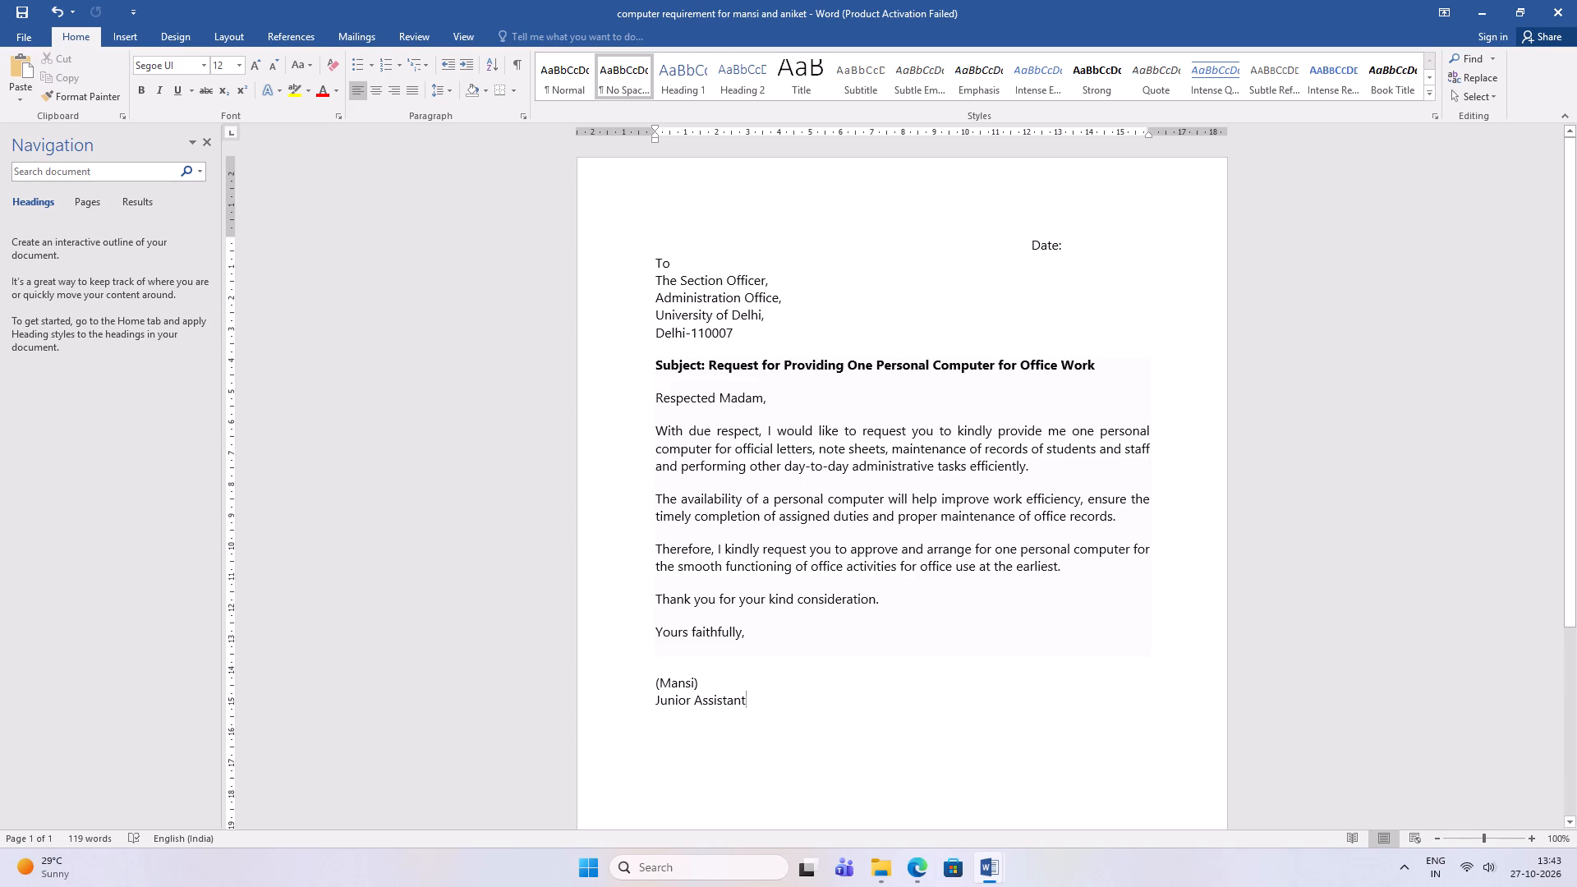
Review the letter's page in the print preview and return to editing.
key("ctrl+p")
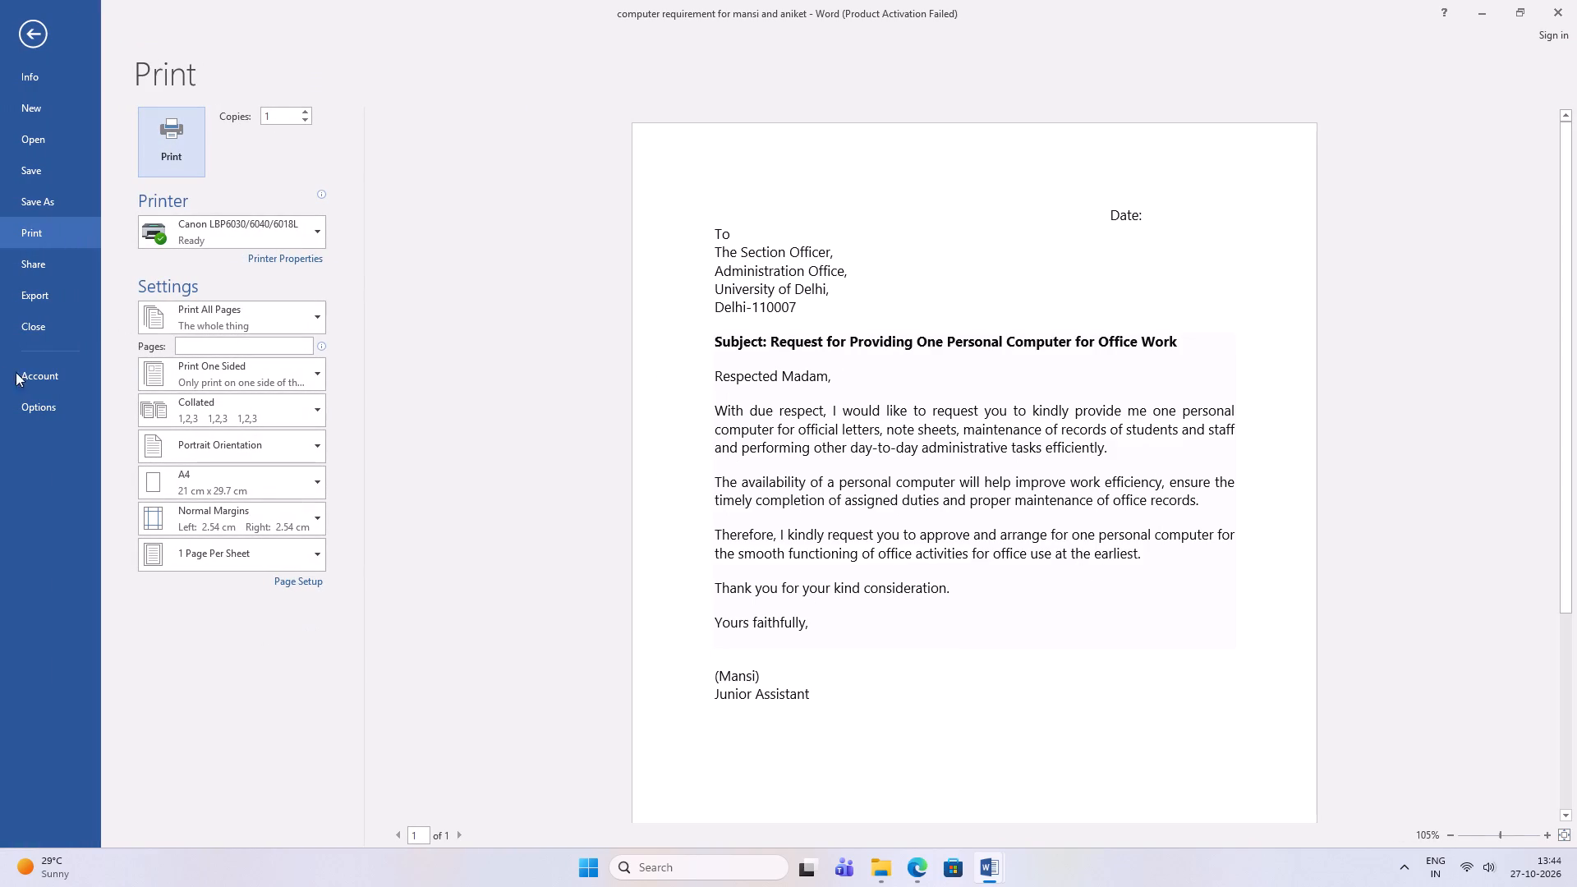
double_click(805, 269)
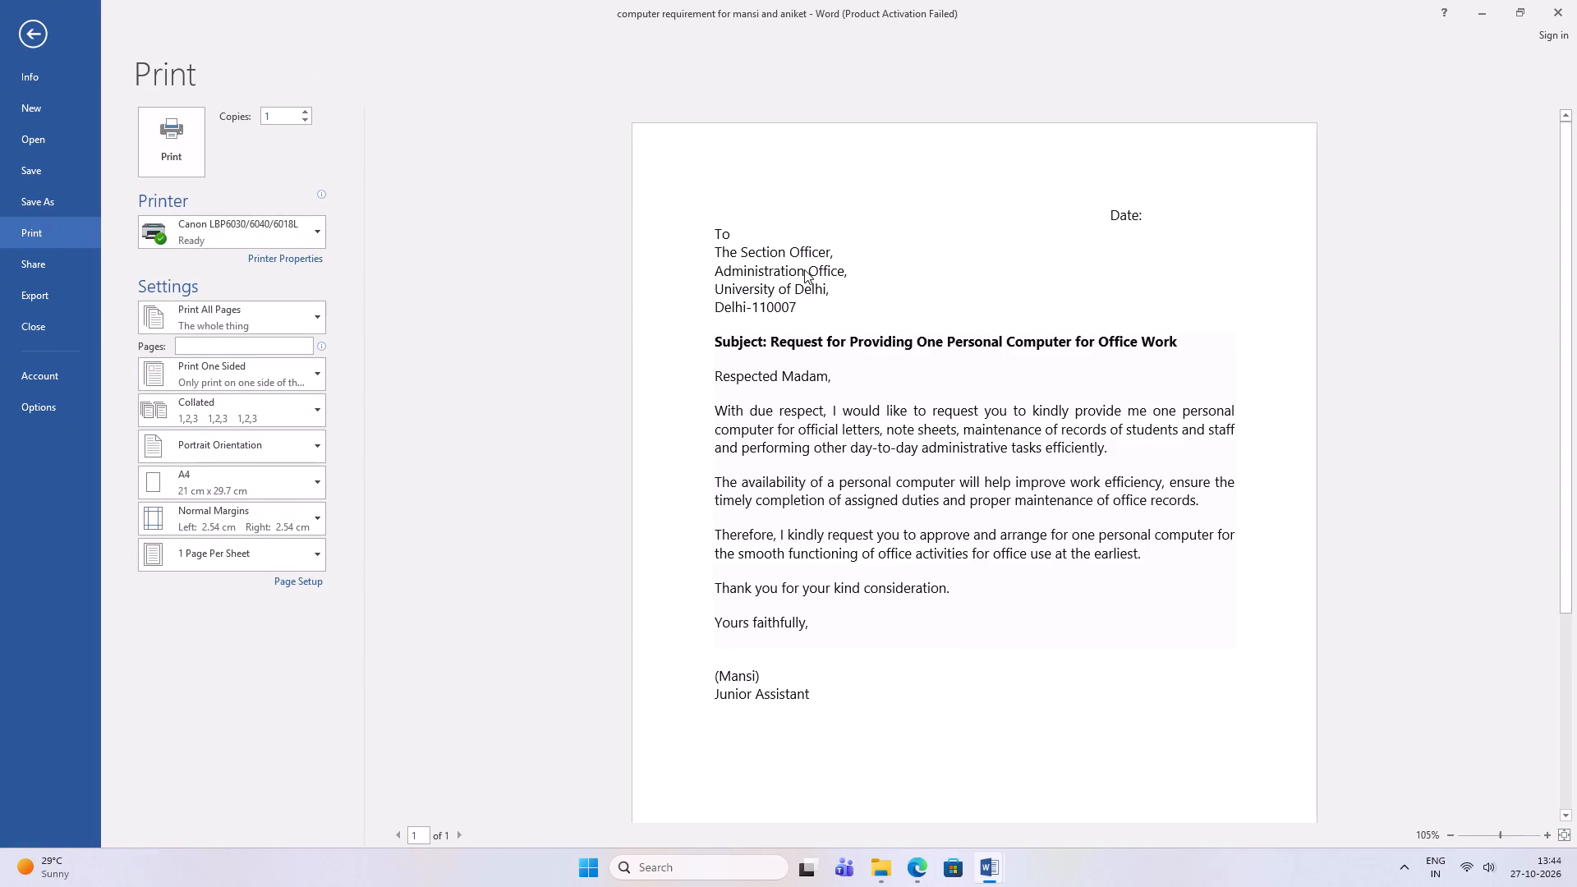
left_click(804, 270)
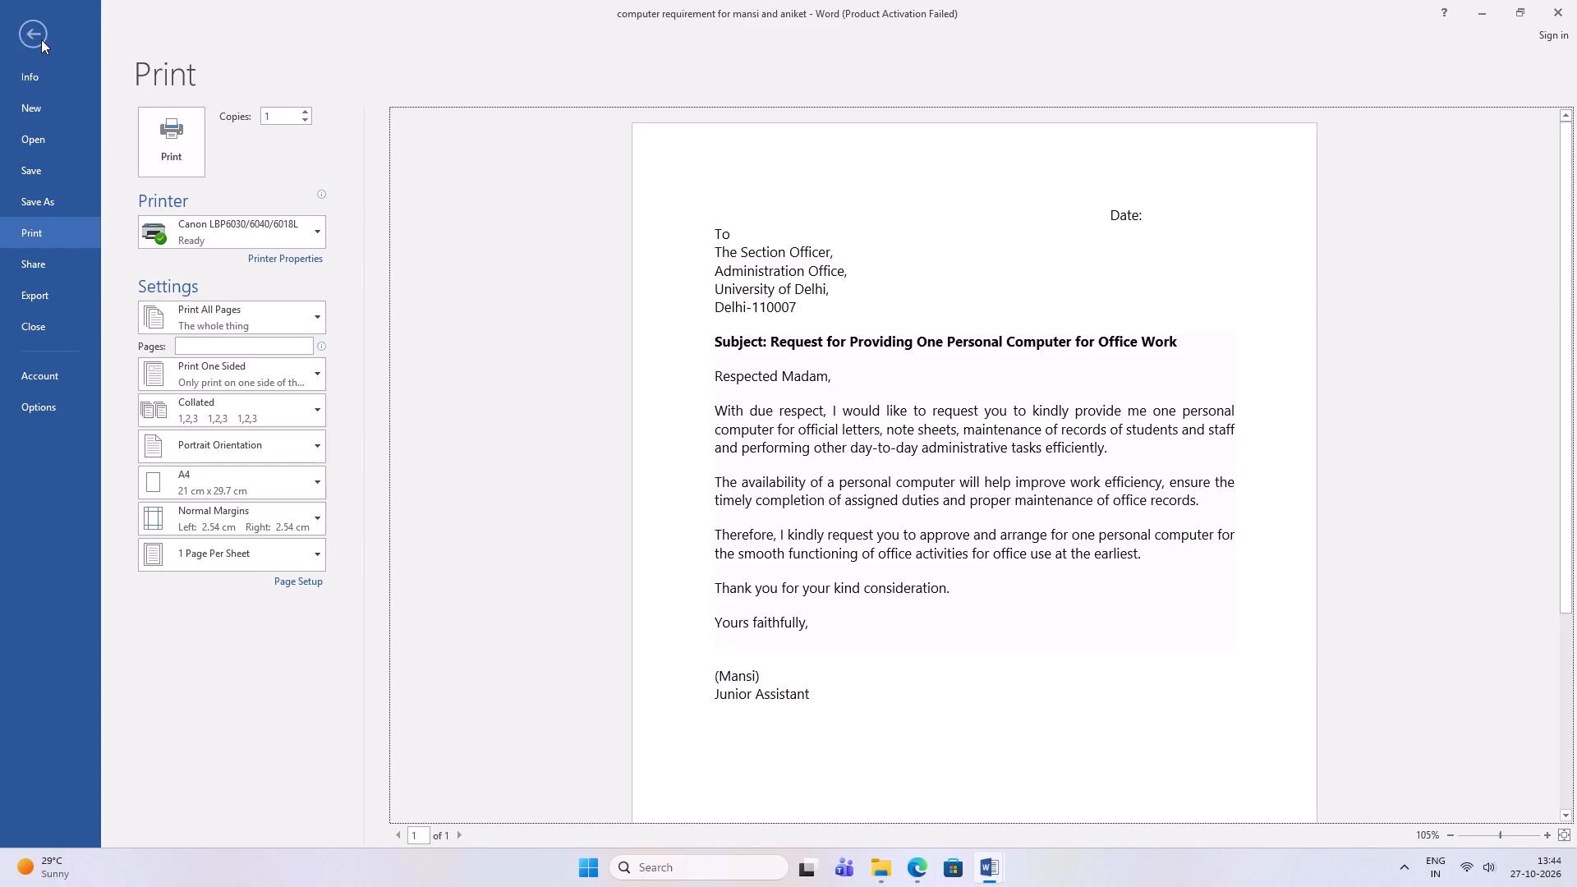
left_click(41, 39)
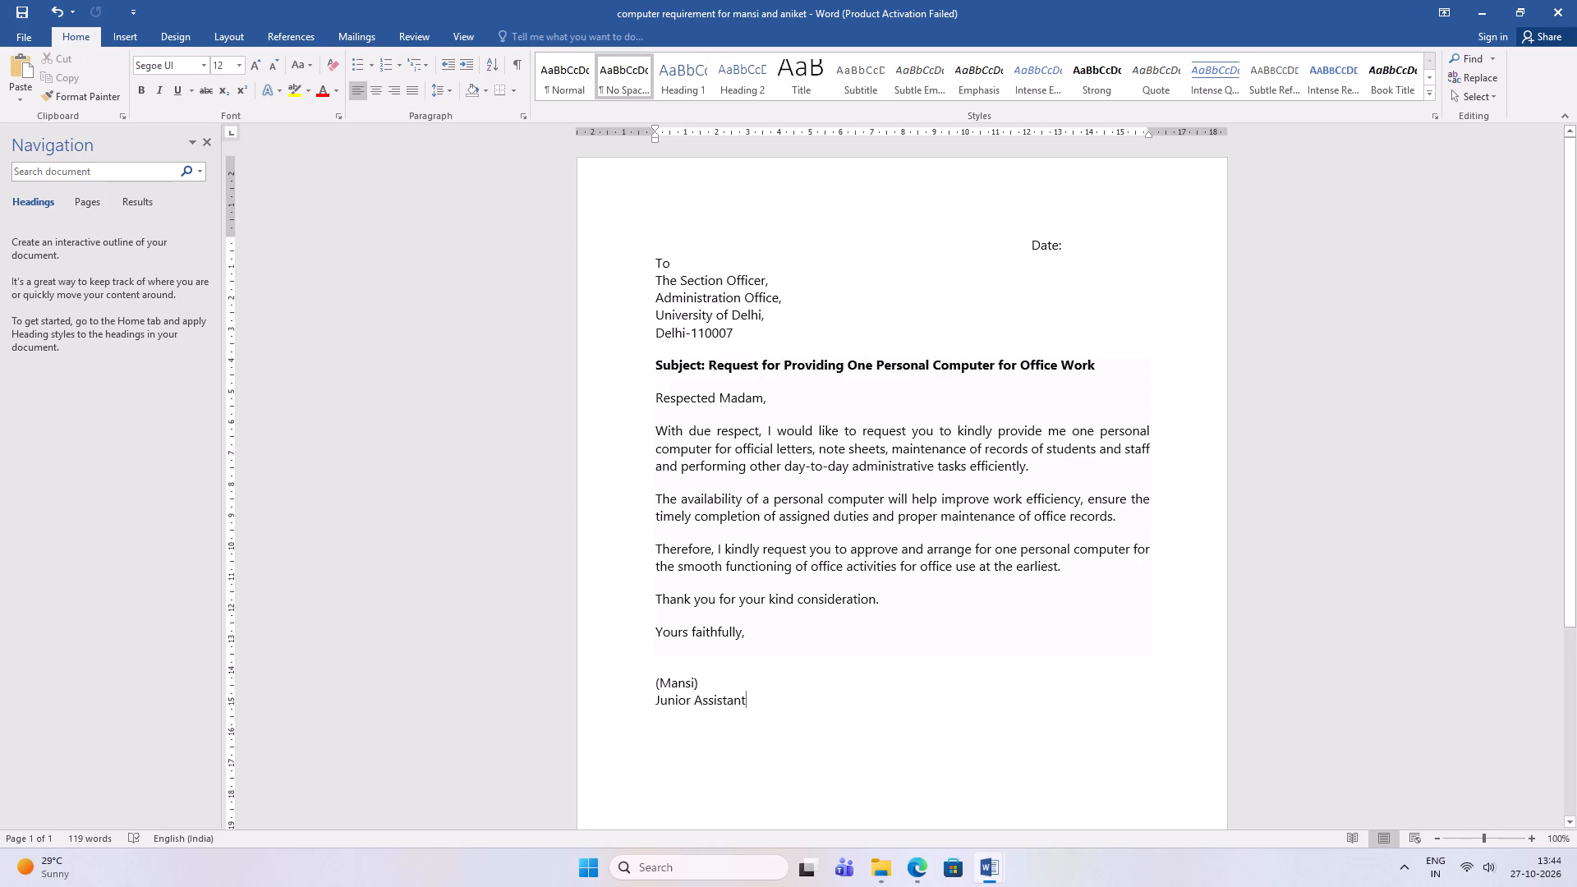
Change "Administration Office" to "Administrative Office" in the recipient address.
left_click(741, 302)
key("BackSpace")
key("BackSpace")
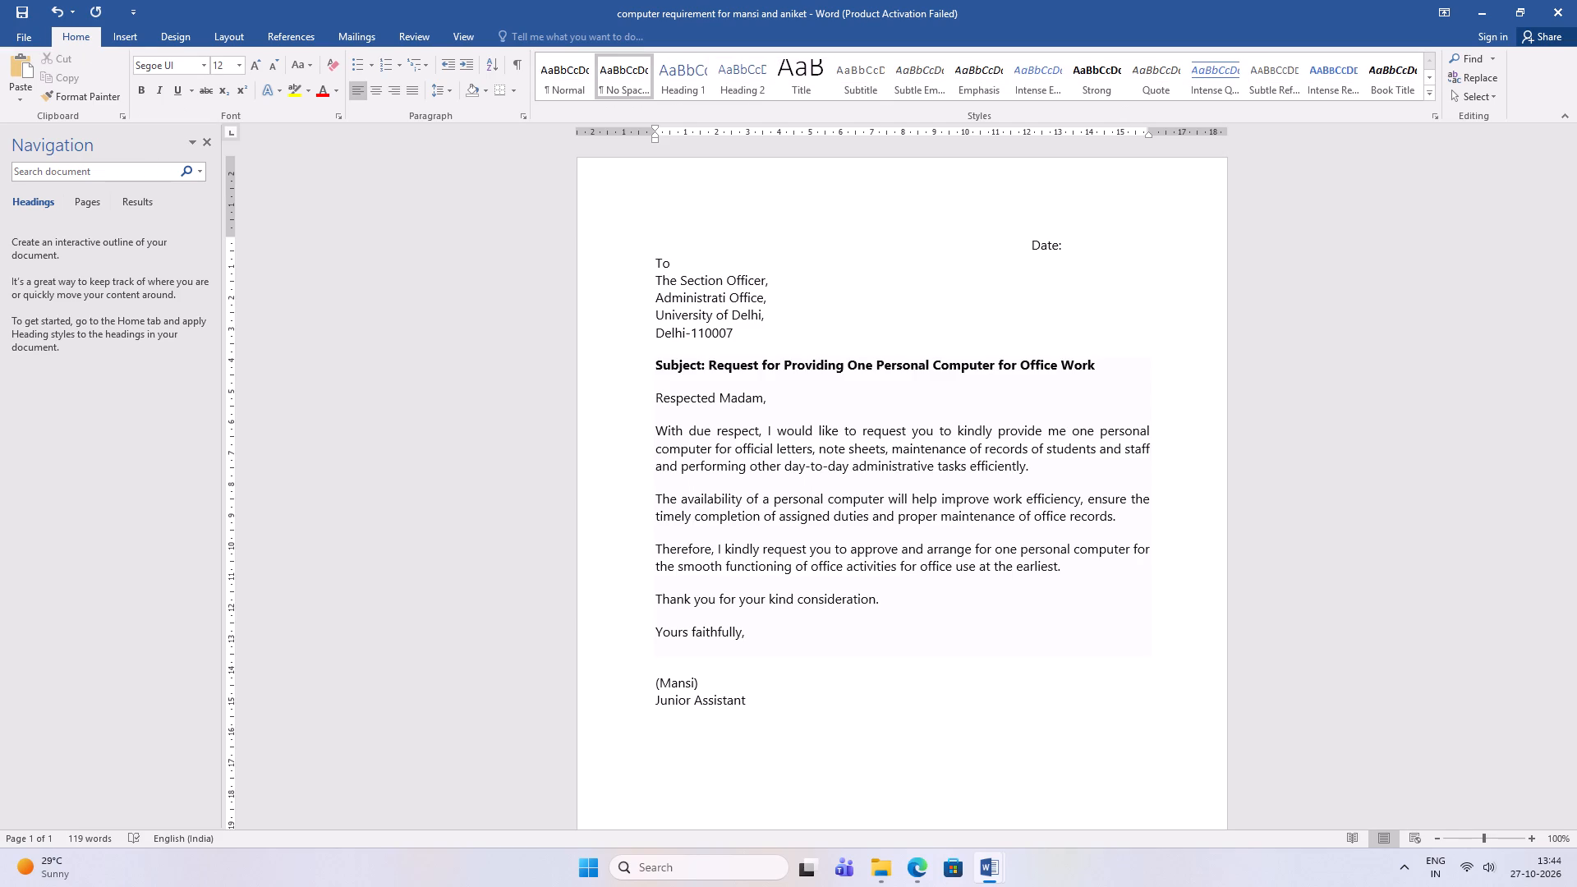
type("ve")
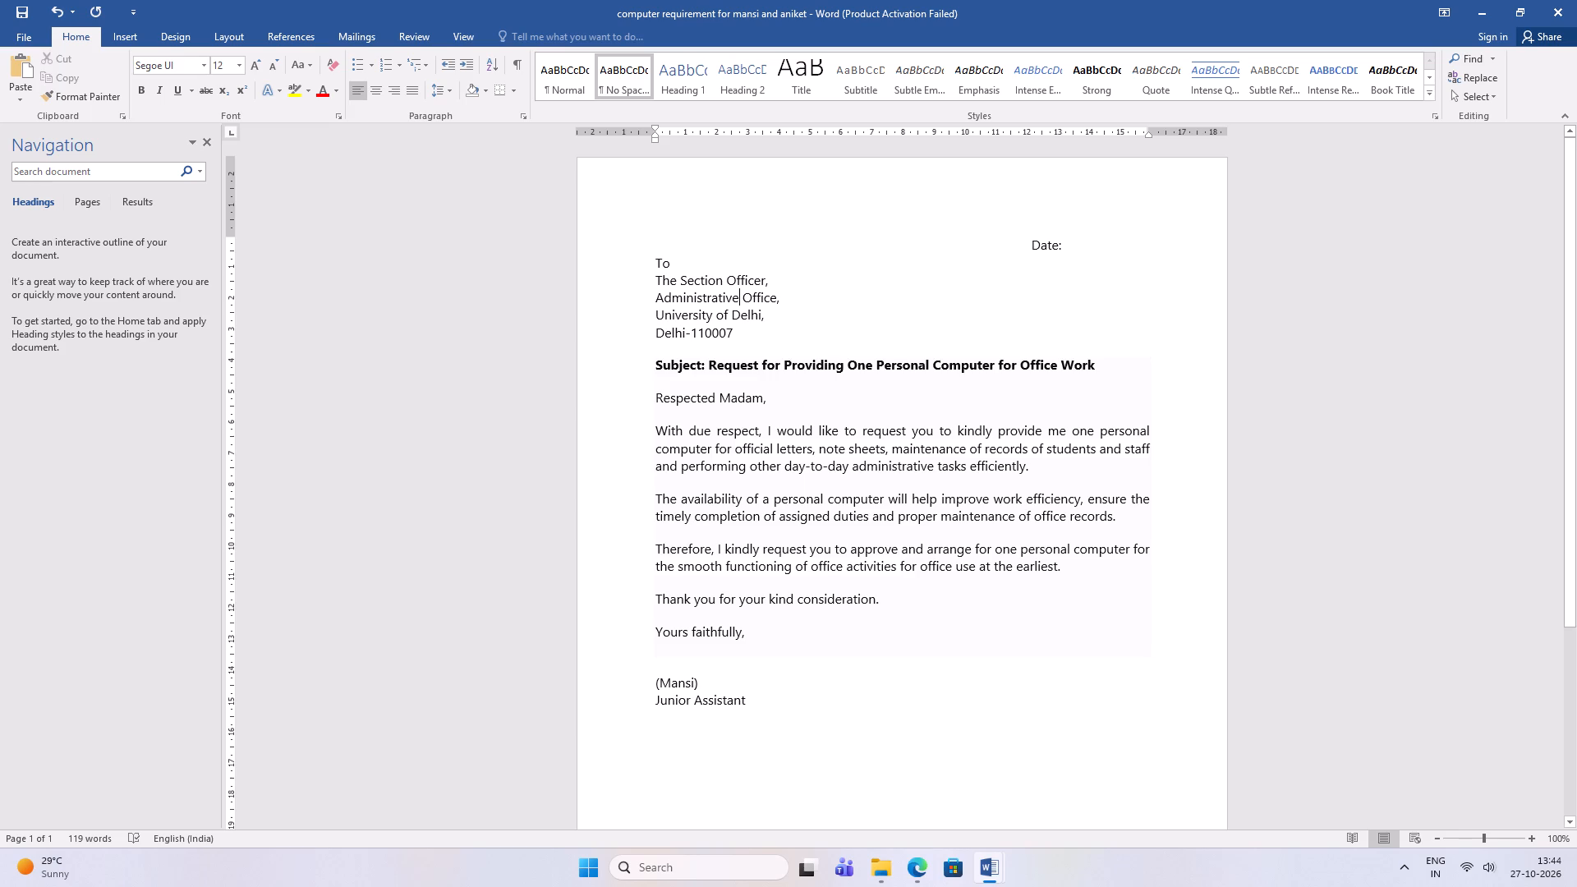
left_click(813, 324)
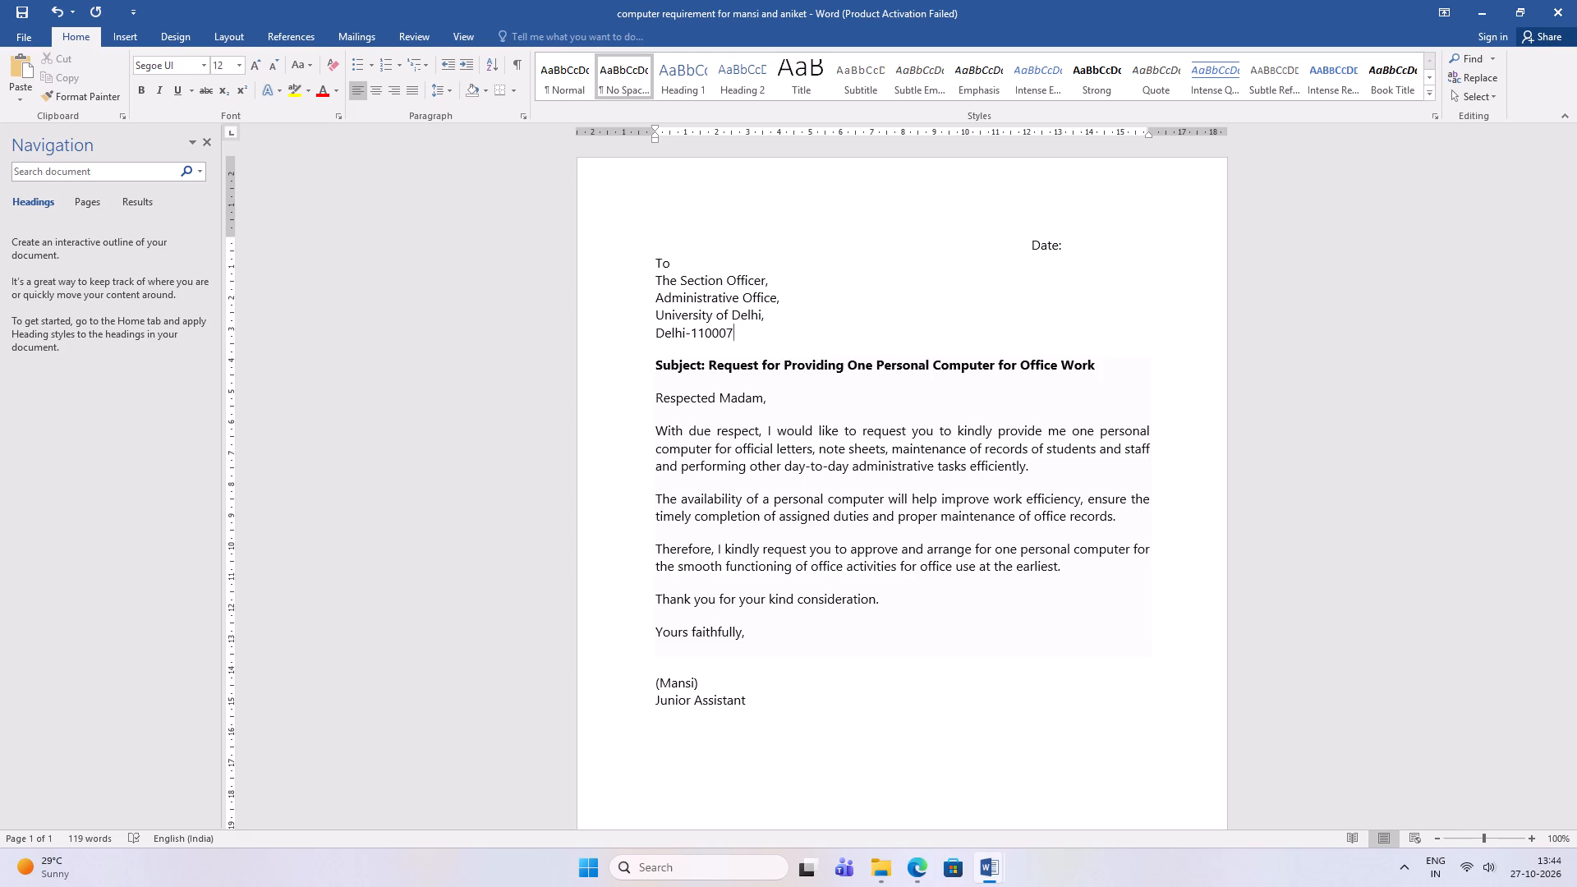
Save the personal computer request letter and print one copy of it.
key("ctrl+s")
key("ctrl+p")
scroll(1001, 593, "down", 2)
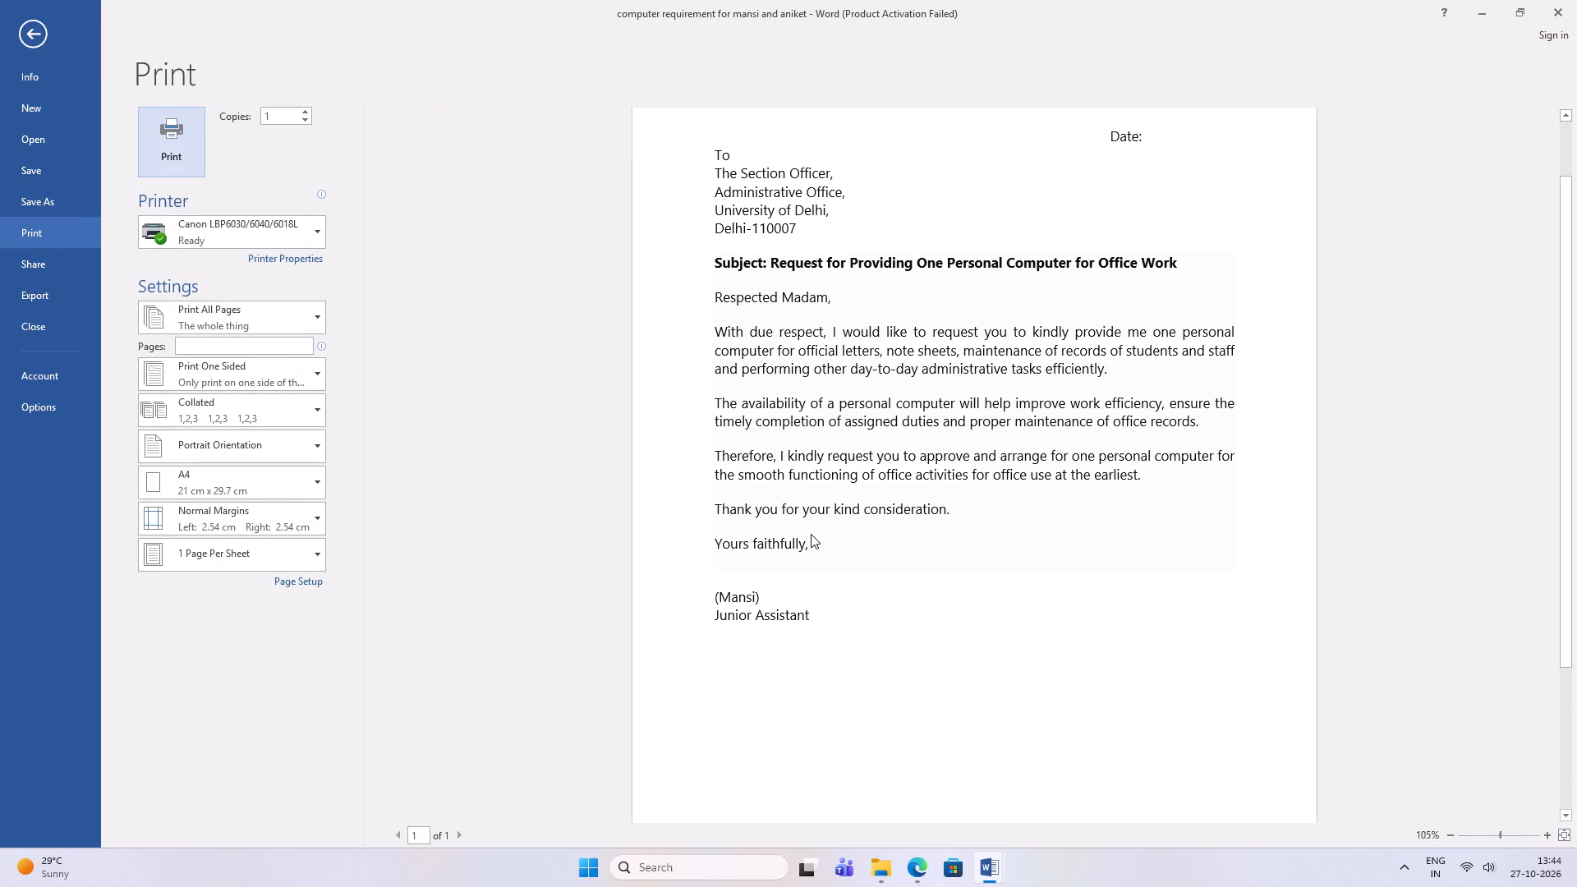
scroll(811, 534, "down", 4)
left_click(178, 139)
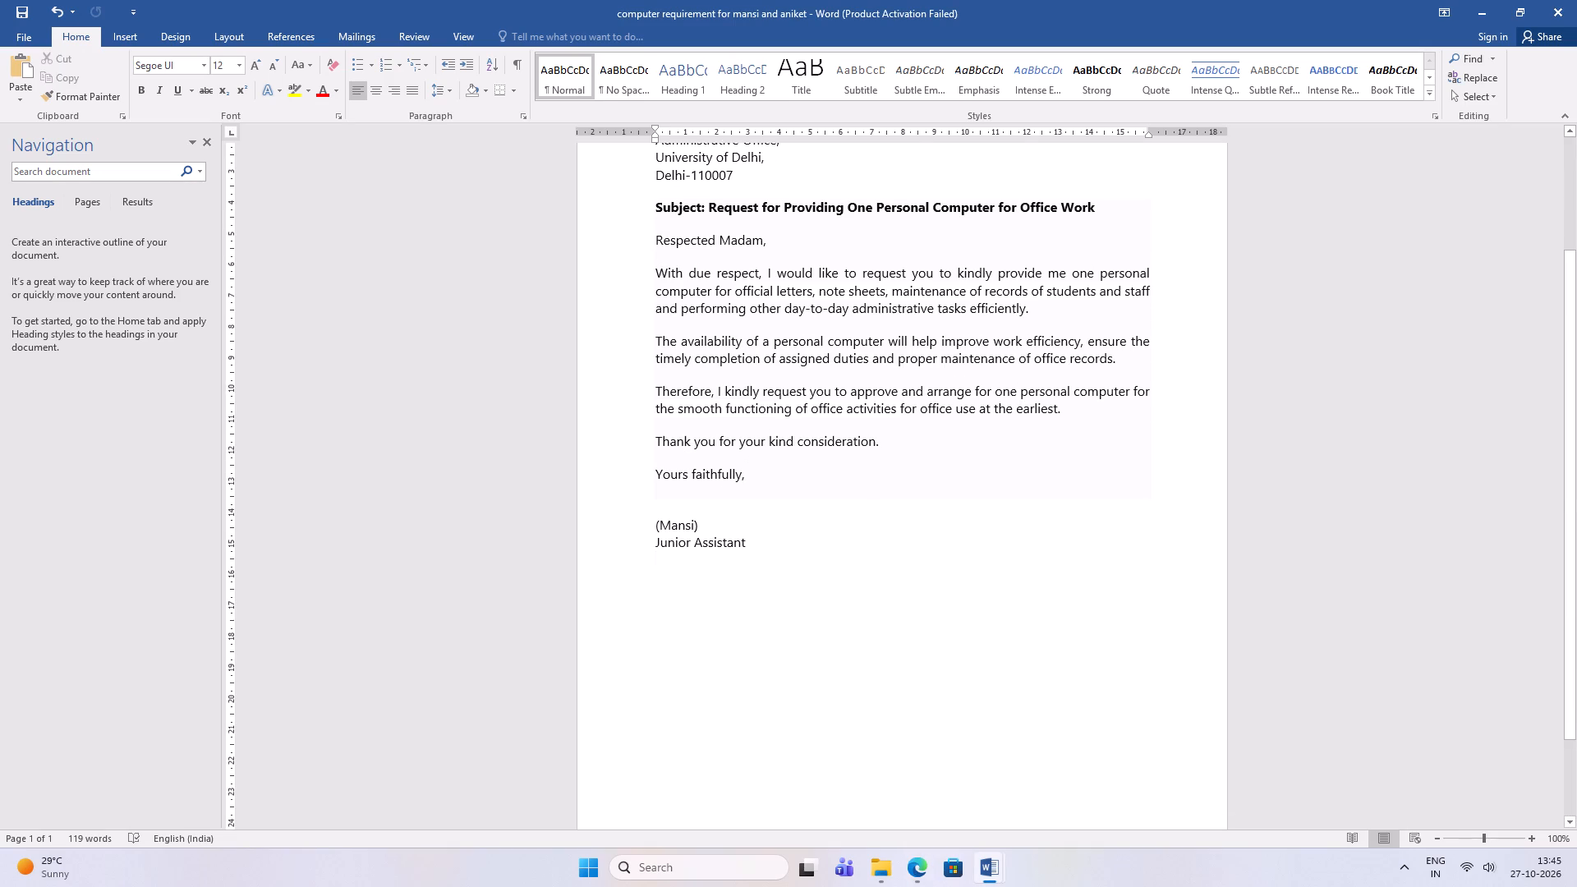
key("ctrl+Return")
key("ctrl+v")
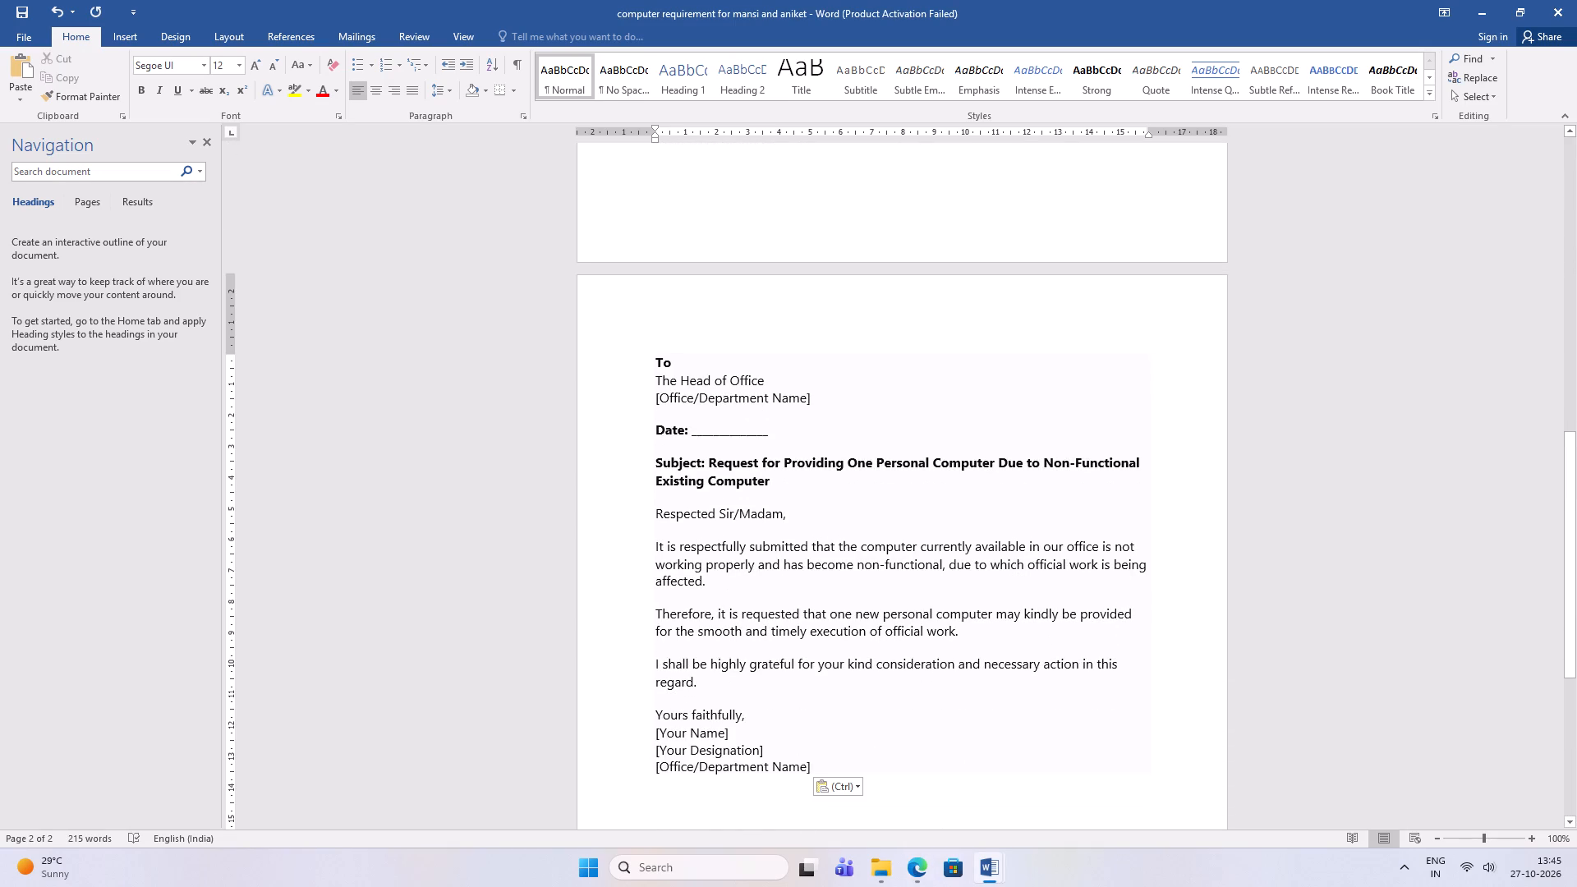
Replace the second letter's recipient lines with the Section Officer address block copied from the first letter.
scroll(738, 375, "up", 19)
scroll(687, 260, "up", 2)
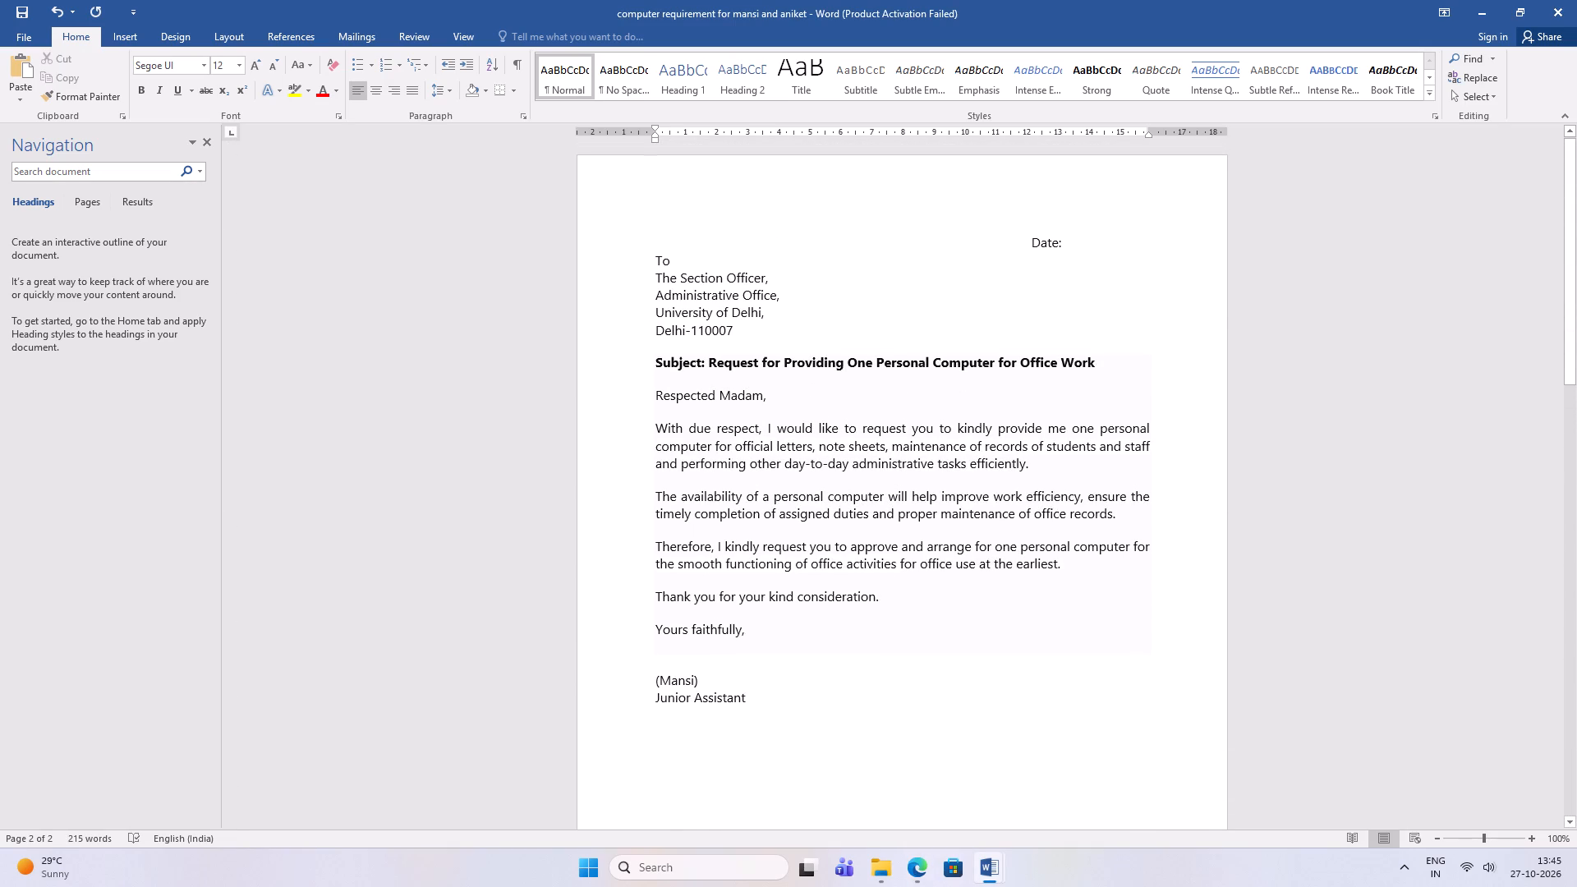
left_click_drag(653, 260, 742, 329)
key("ctrl+c")
scroll(736, 407, "down", 3)
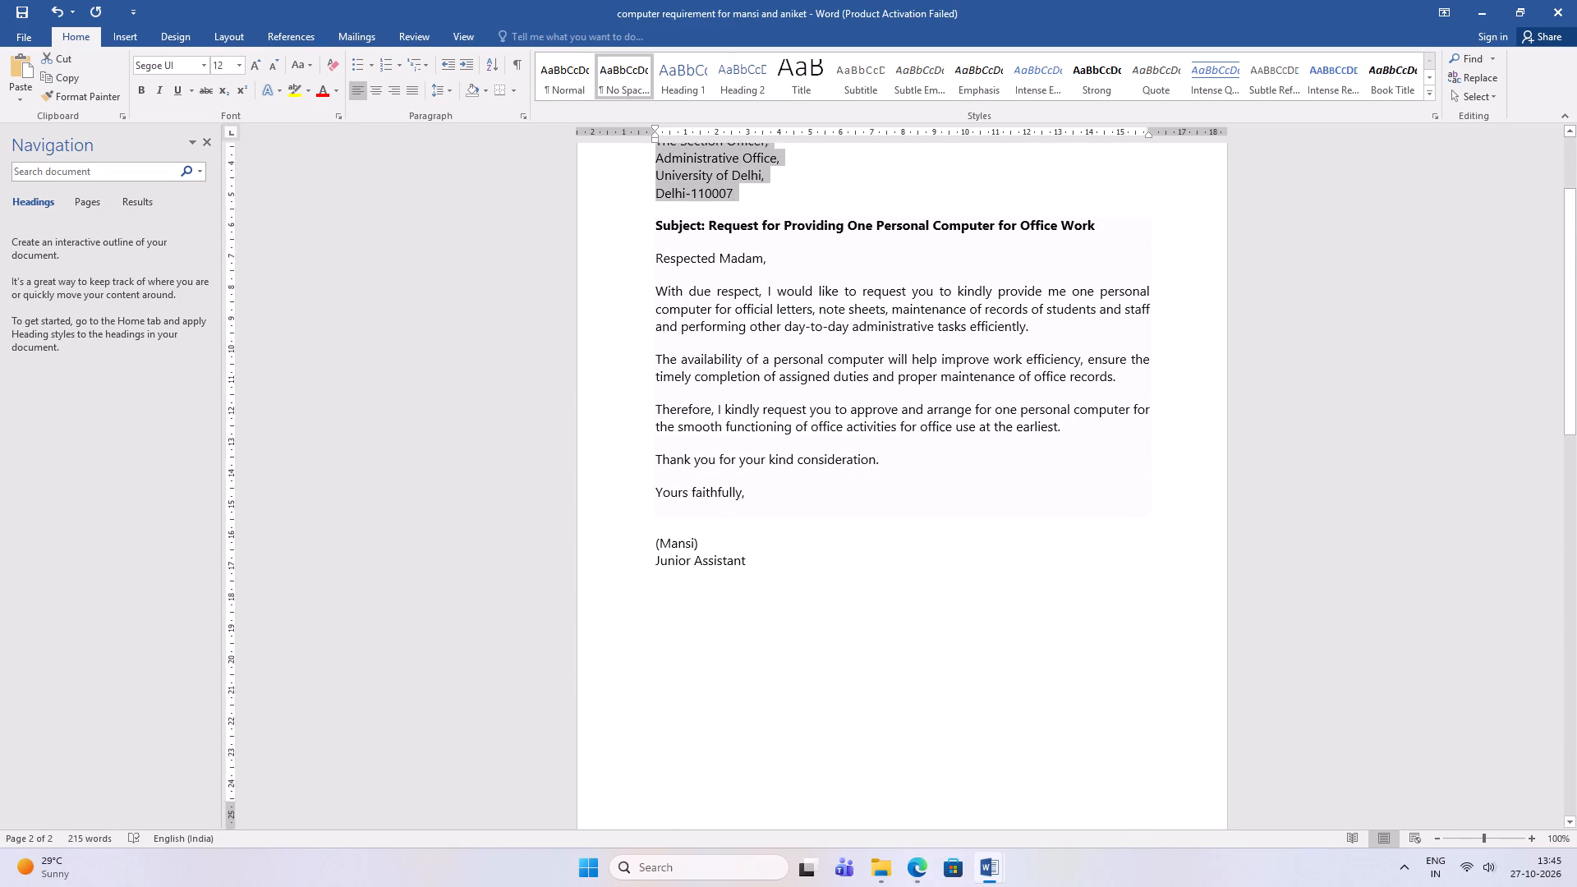
scroll(739, 416, "down", 14)
left_click_drag(653, 504, 818, 536)
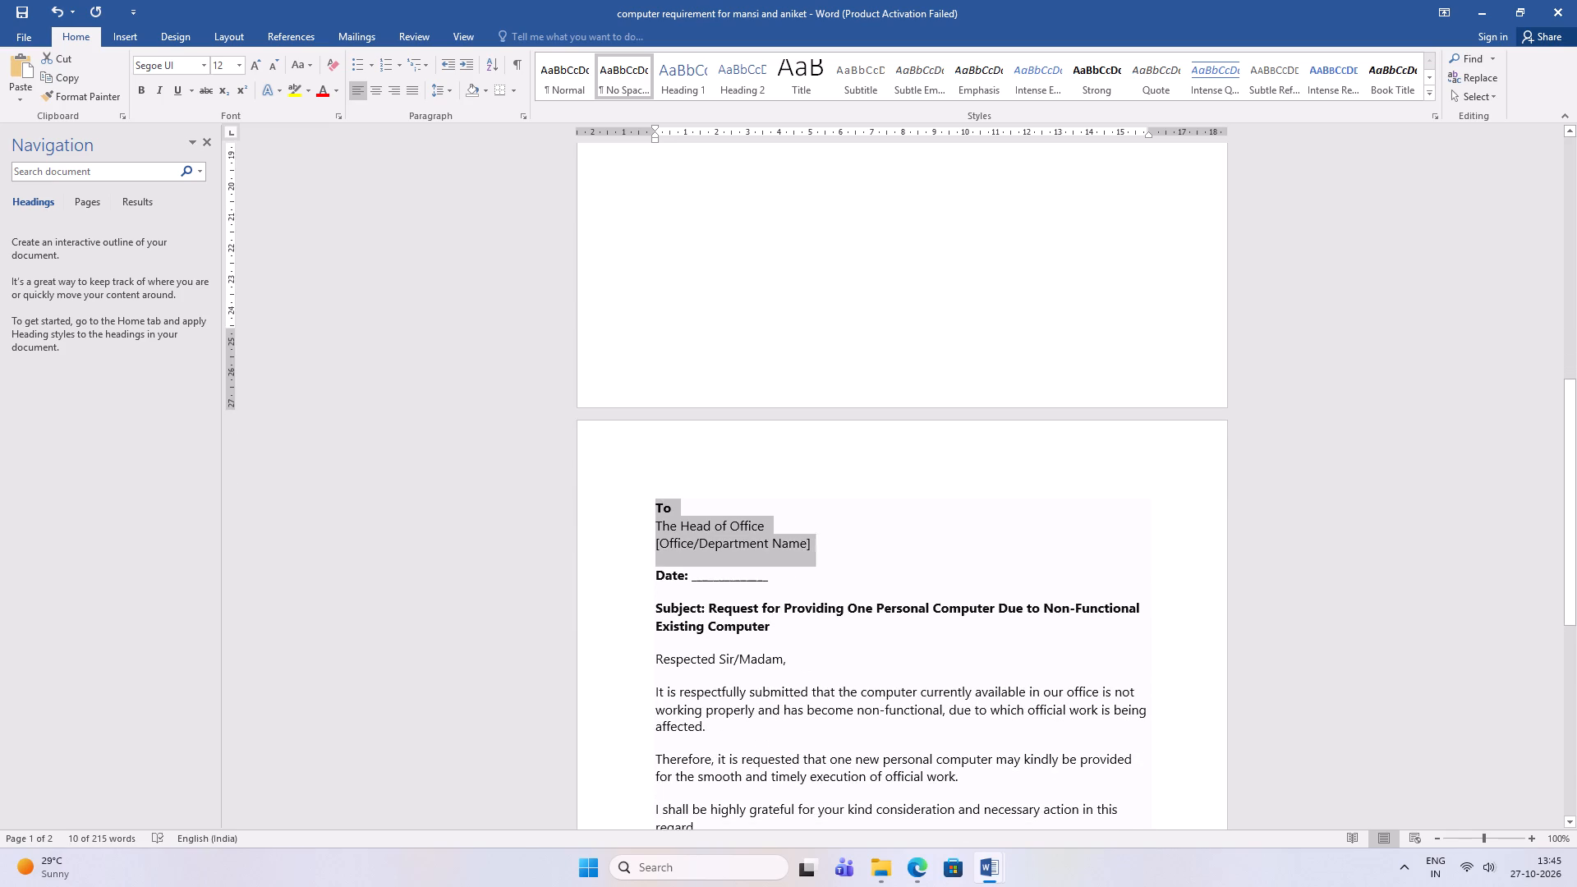
left_click_drag(818, 536, 819, 536)
key("ctrl+v")
Add a right-aligned "Date:" line above "To" in the second letter, with tabs after it to leave space for the date.
scroll(779, 475, "up", 11)
scroll(723, 404, "down", 3)
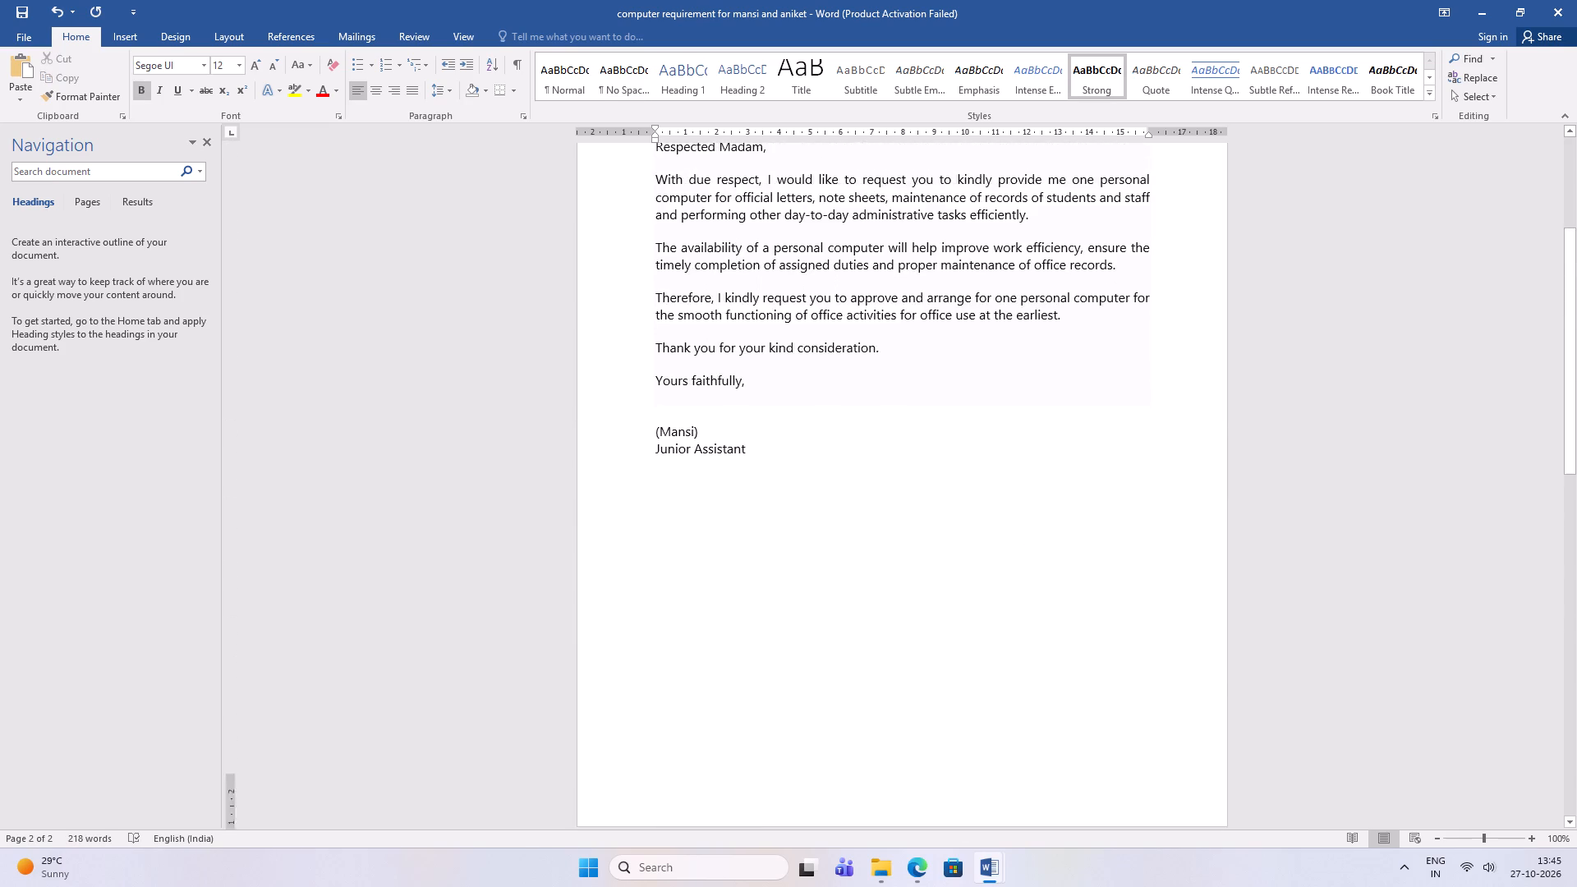
scroll(753, 473, "down", 5)
left_click(644, 644)
left_click(638, 646)
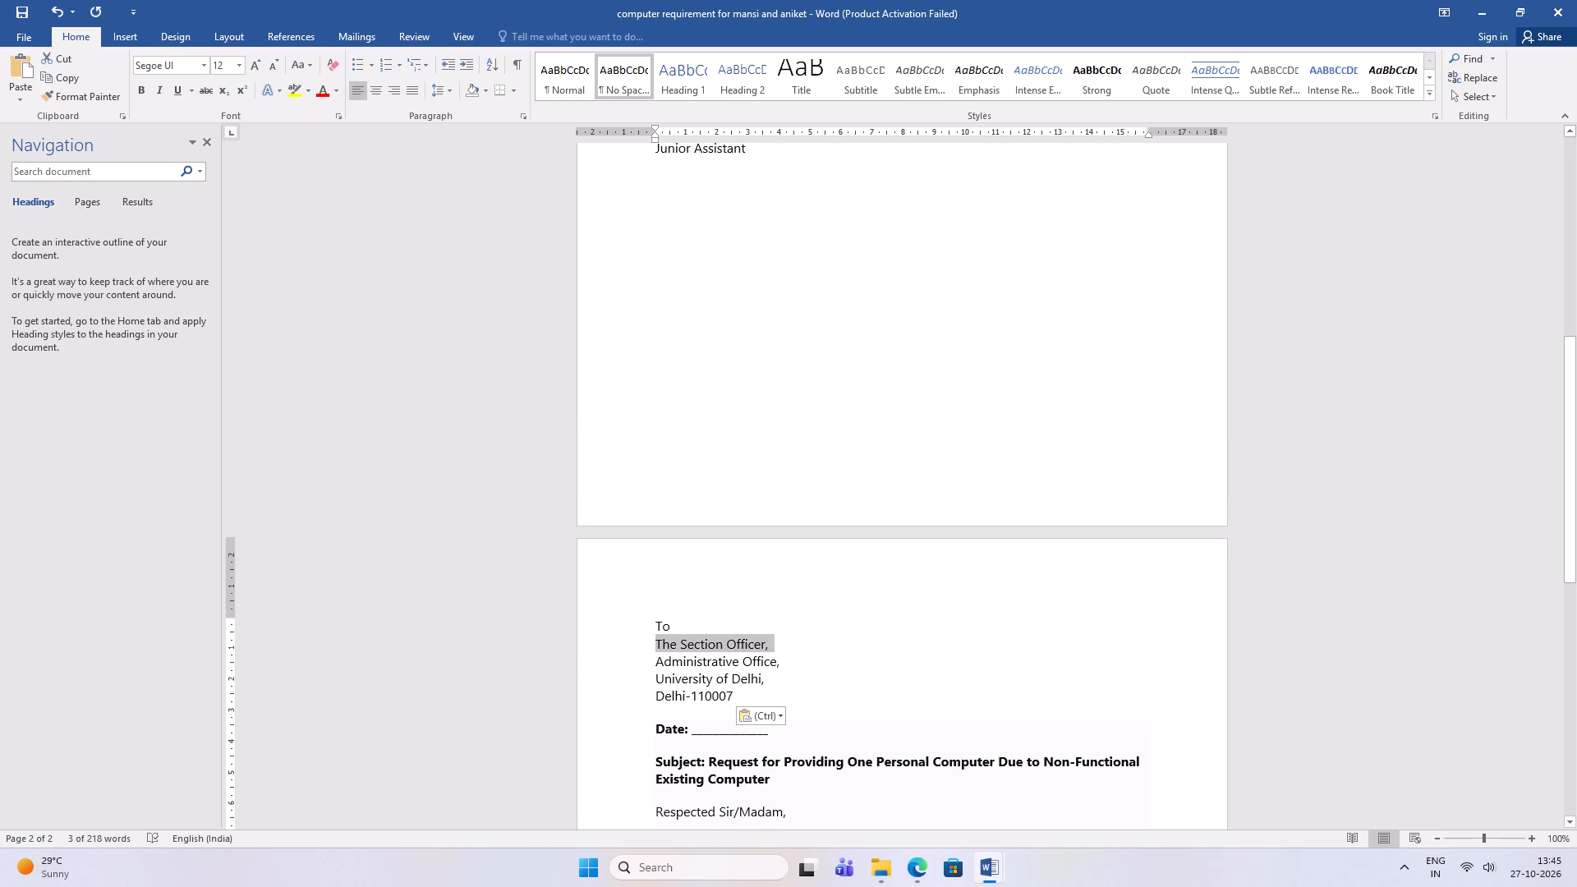
left_click(660, 619)
left_click(654, 624)
key("Return")
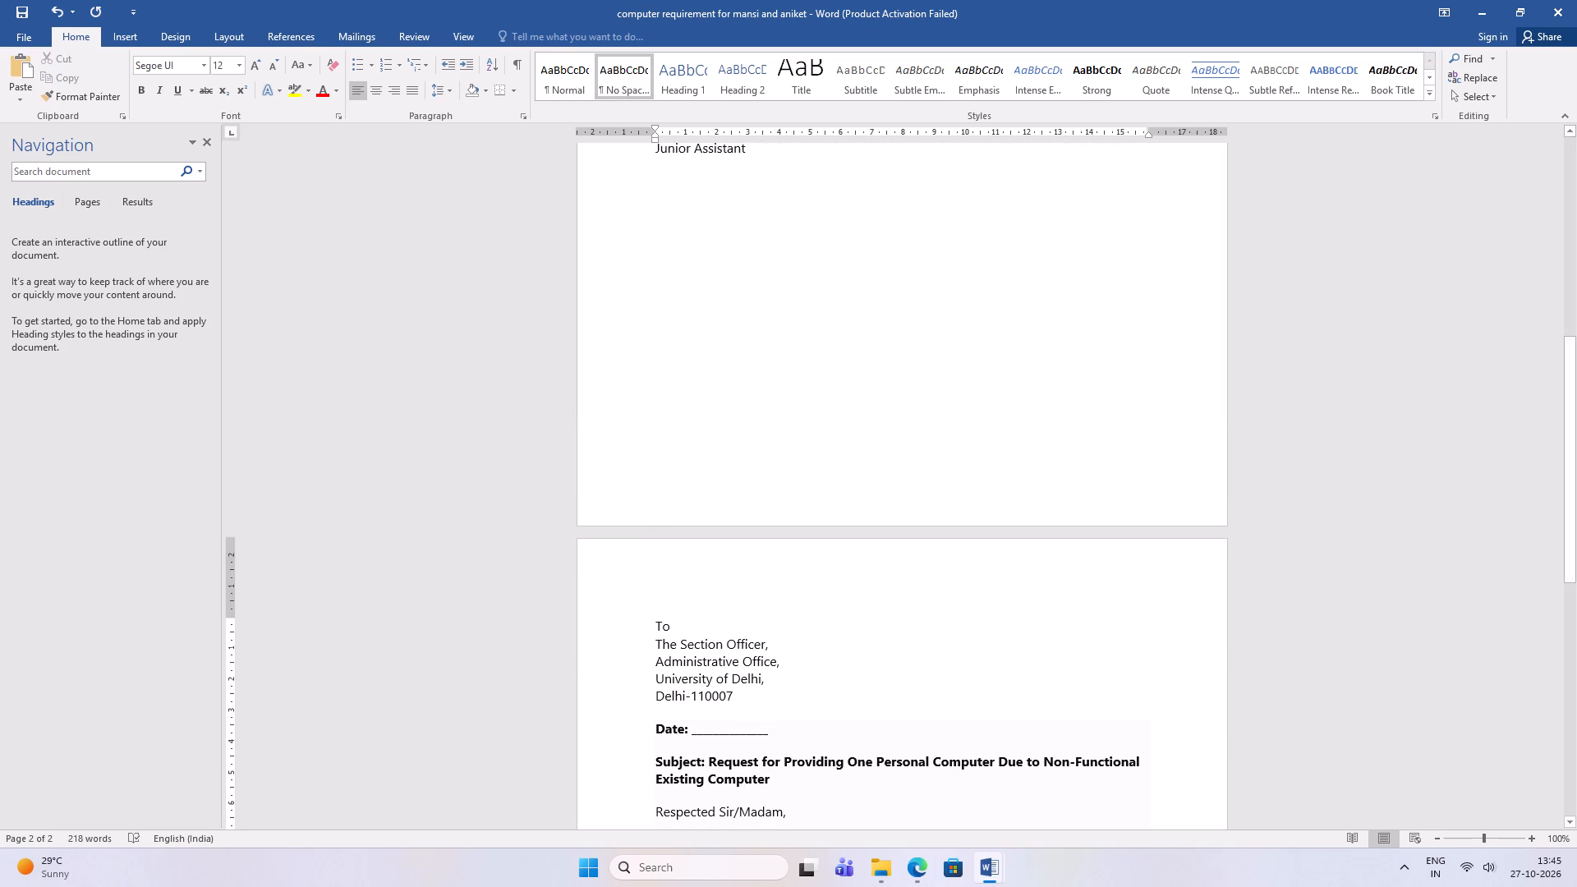
key("Up")
key("ctrl+r")
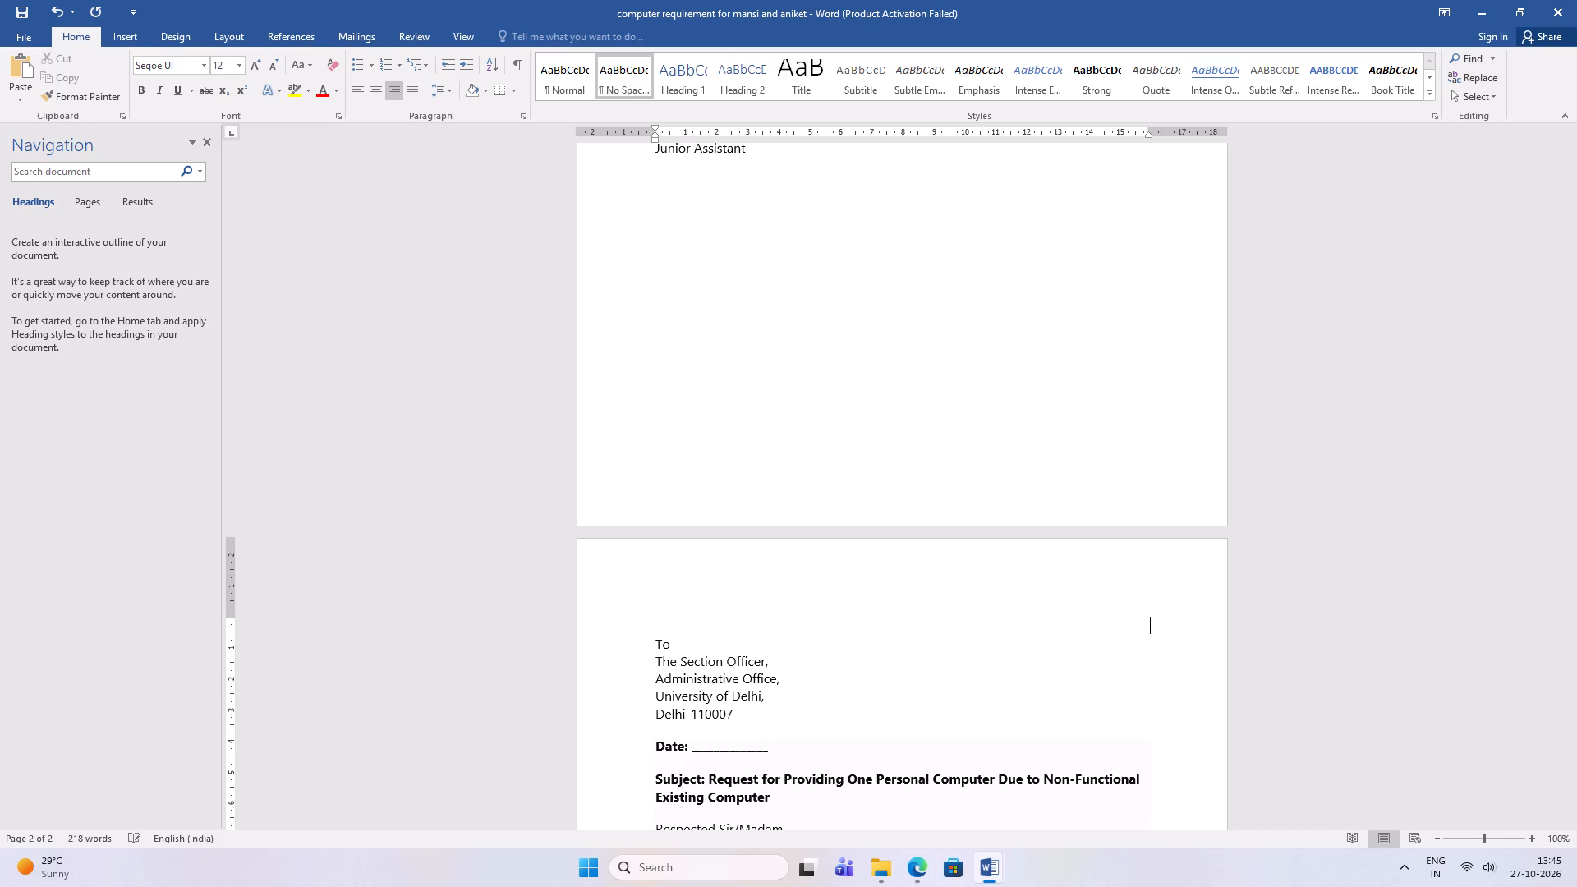
type("Date:")
key("space")
key("Tab")
key("Tab")
key("Tab")
Delete the bold "Date:" placeholder line between the second letter's address and subject.
scroll(260, 793, "down", 4)
left_click_drag(645, 585, 816, 572)
key("Delete")
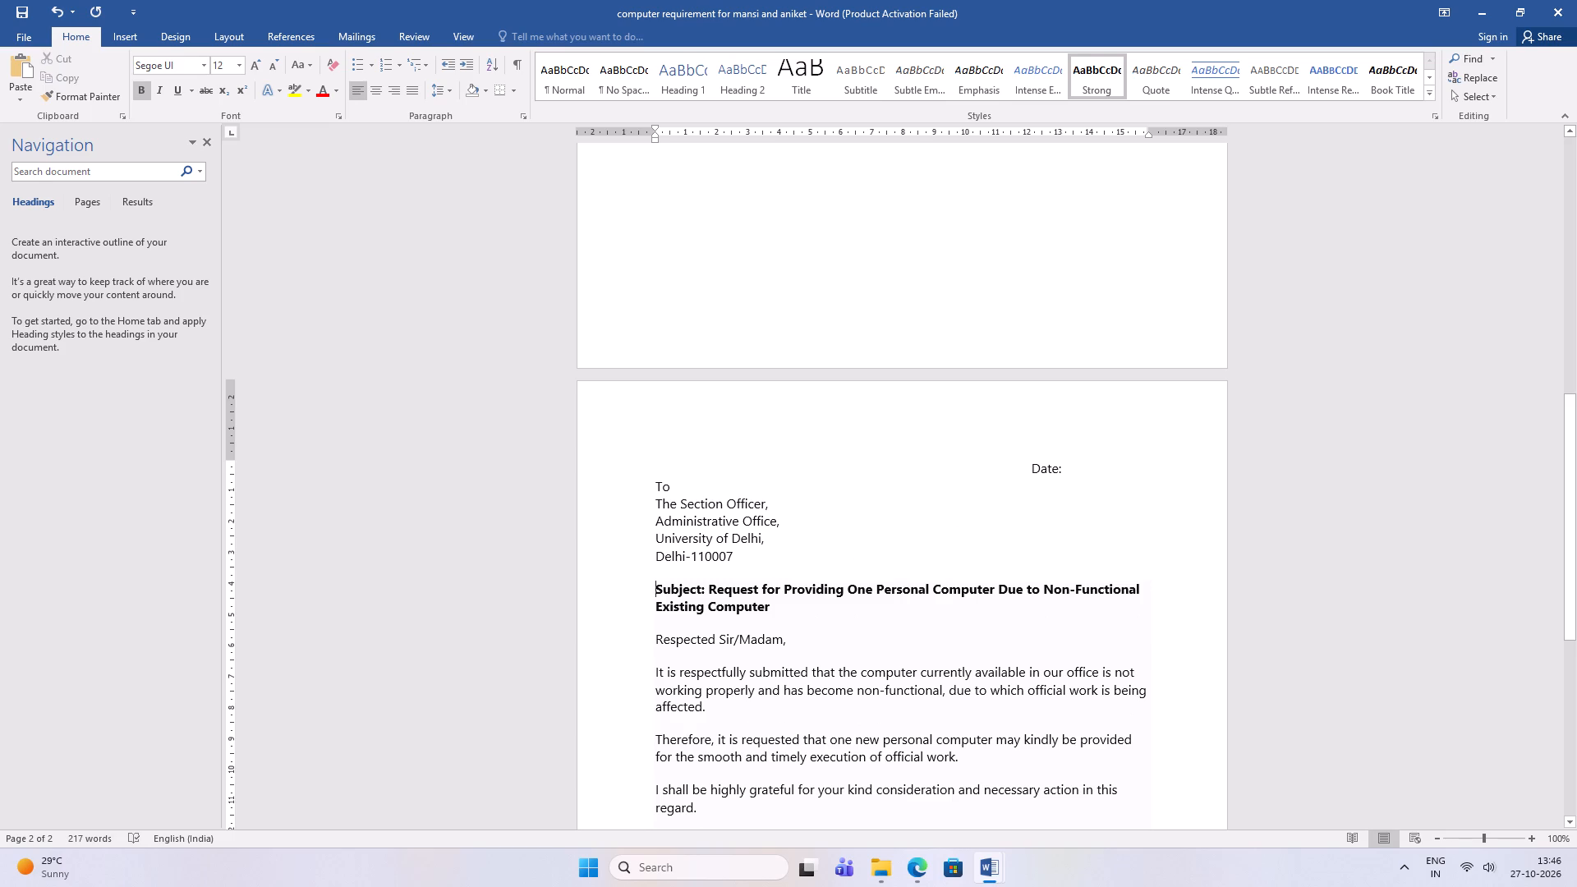
Give the second letter's subject a hanging indent so its second line aligns under "Request".
scroll(855, 612, "down", 3)
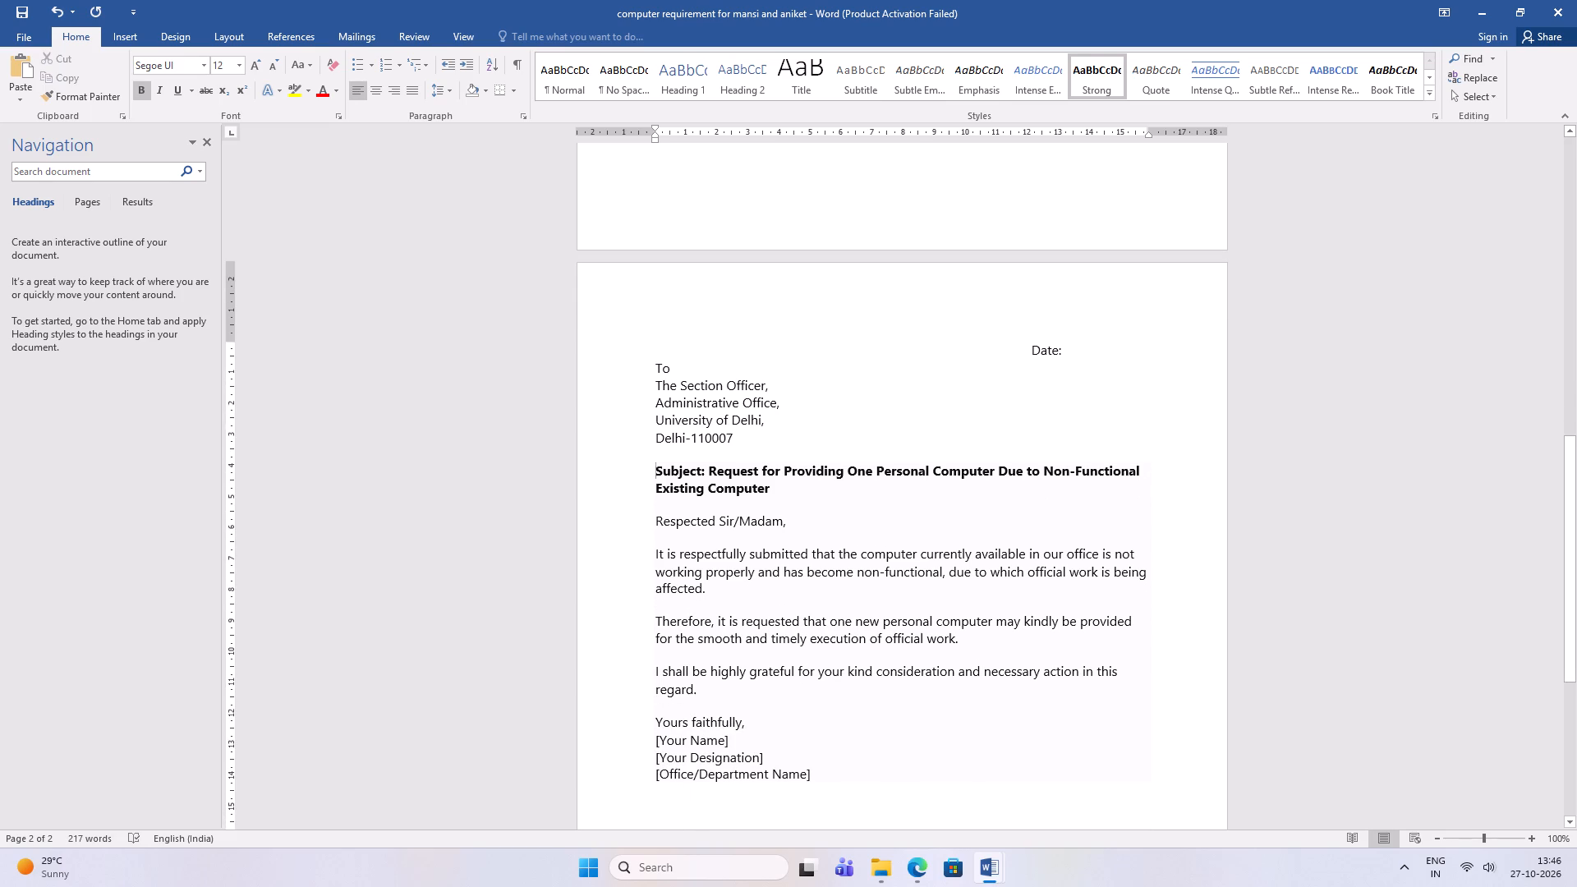
left_click(653, 486)
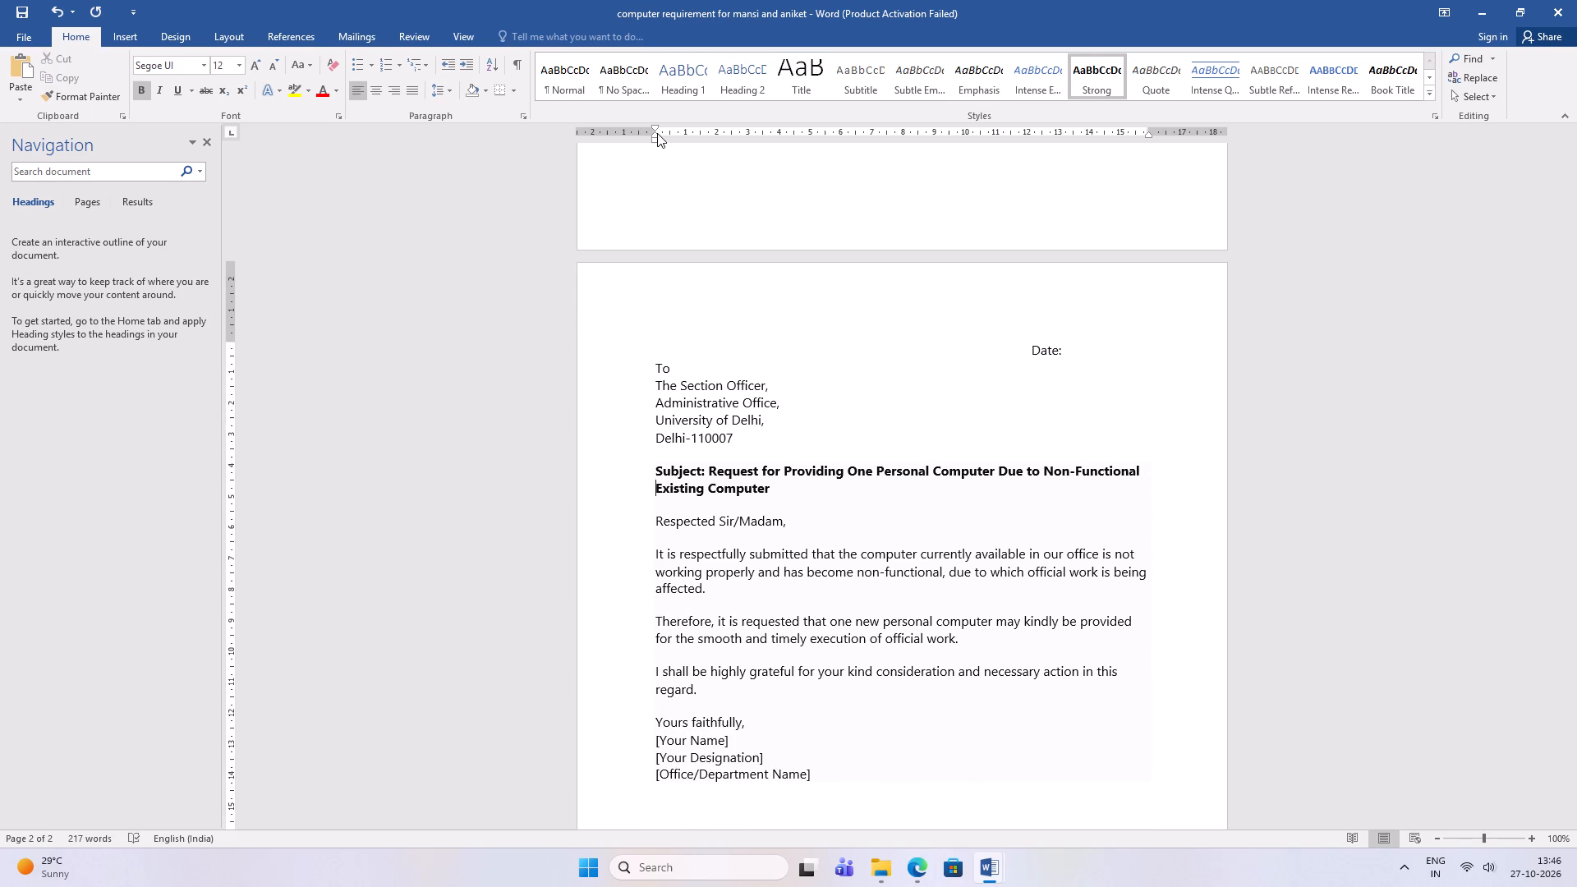
left_click_drag(655, 134, 710, 147)
Change the second letter's salutation to "Respected Madam,".
scroll(669, 471, "down", 2)
left_click_drag(718, 443, 730, 445)
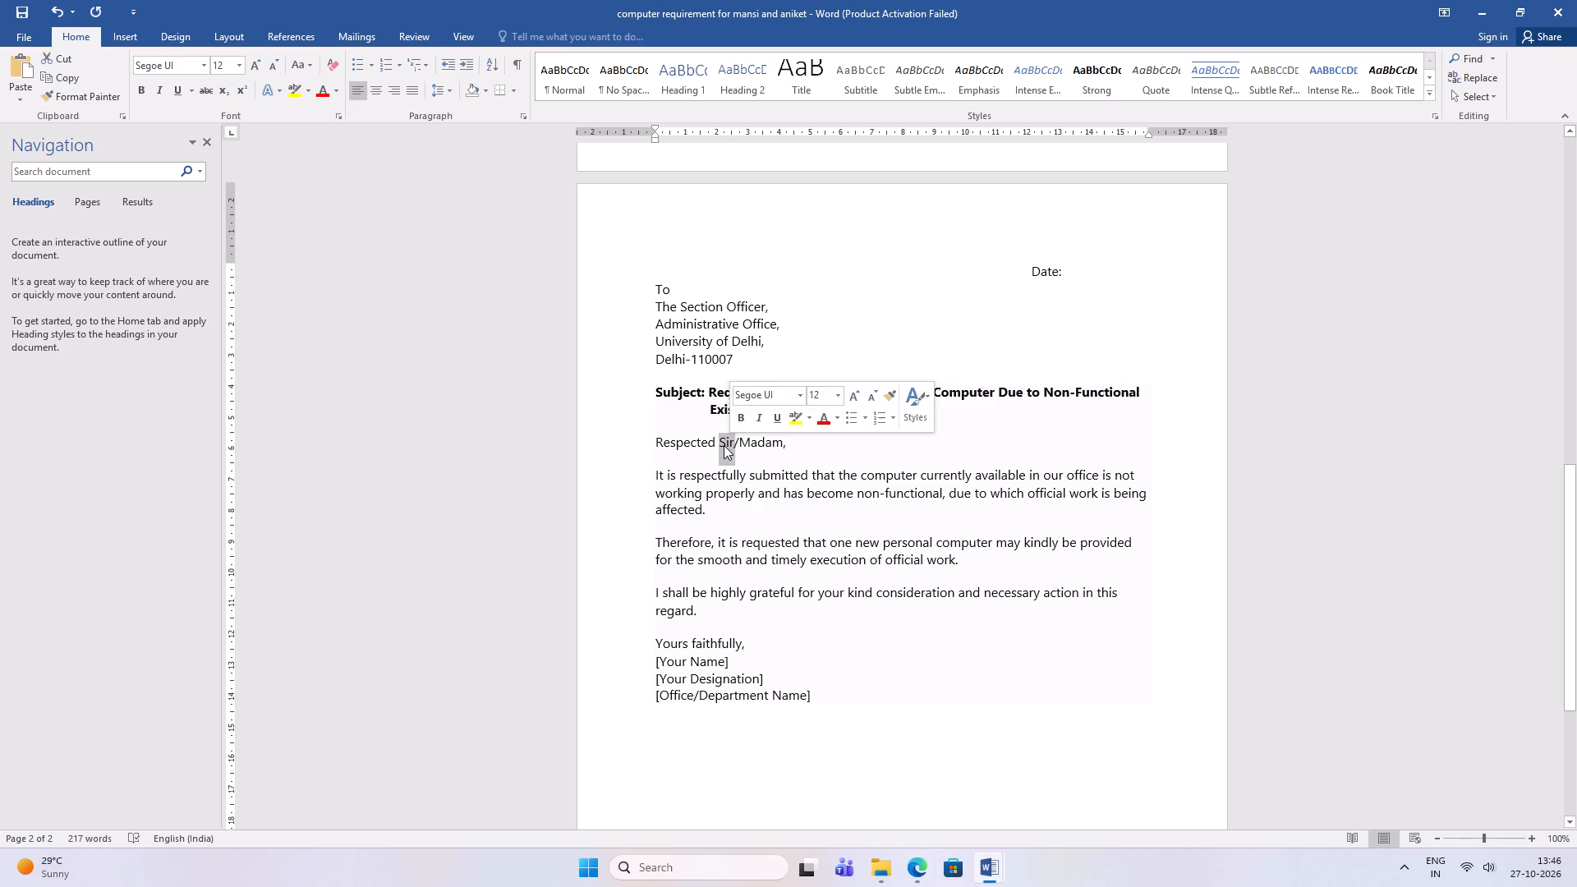
key("Delete")
key("Delete")
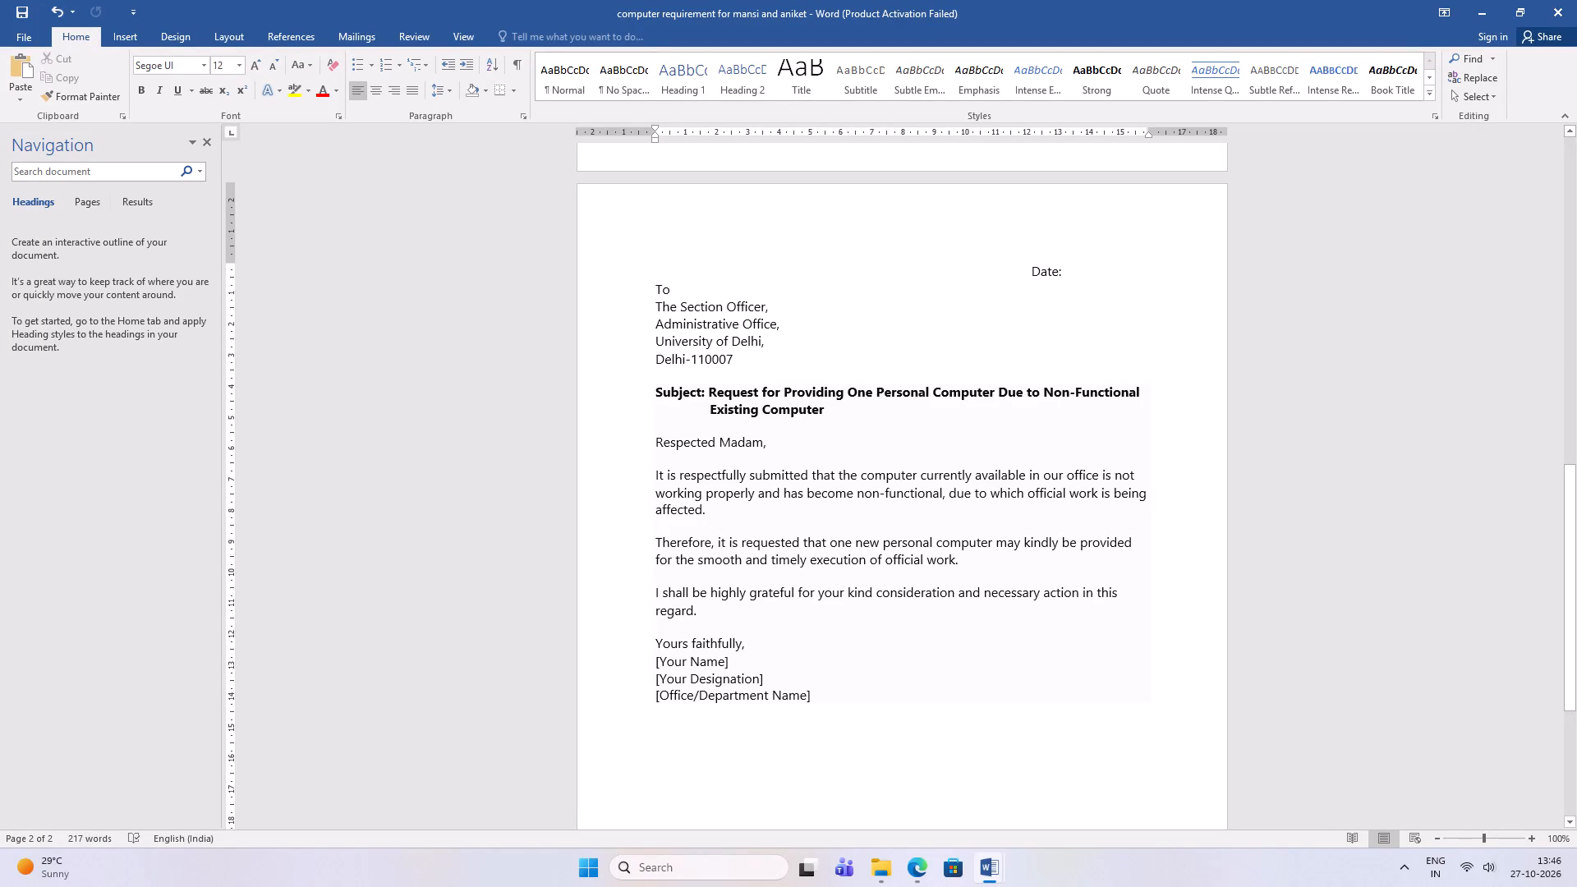
In the second letter's opening paragraph, replace "in our office" with "to me in administrative office" and save the document.
left_click(1028, 473)
type("to me")
key("space")
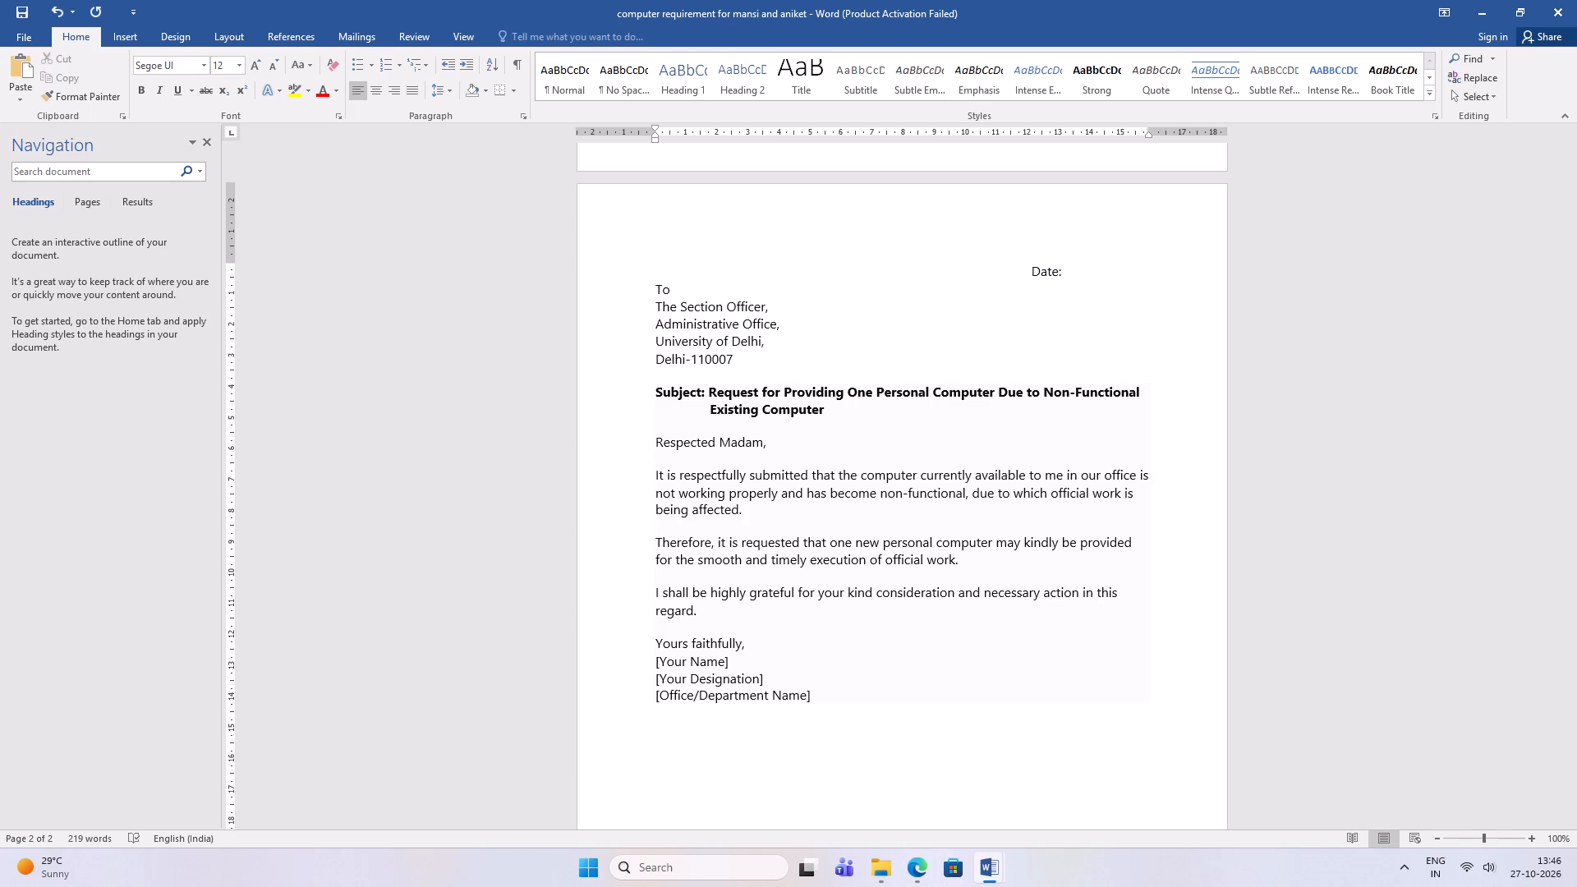
key("Delete")
key("Delete")
key("Delete")
key("Delete")
key("Delete")
key("Delete")
key("Delete")
key("Delete")
key("Delete")
key("Delete")
key("Delete")
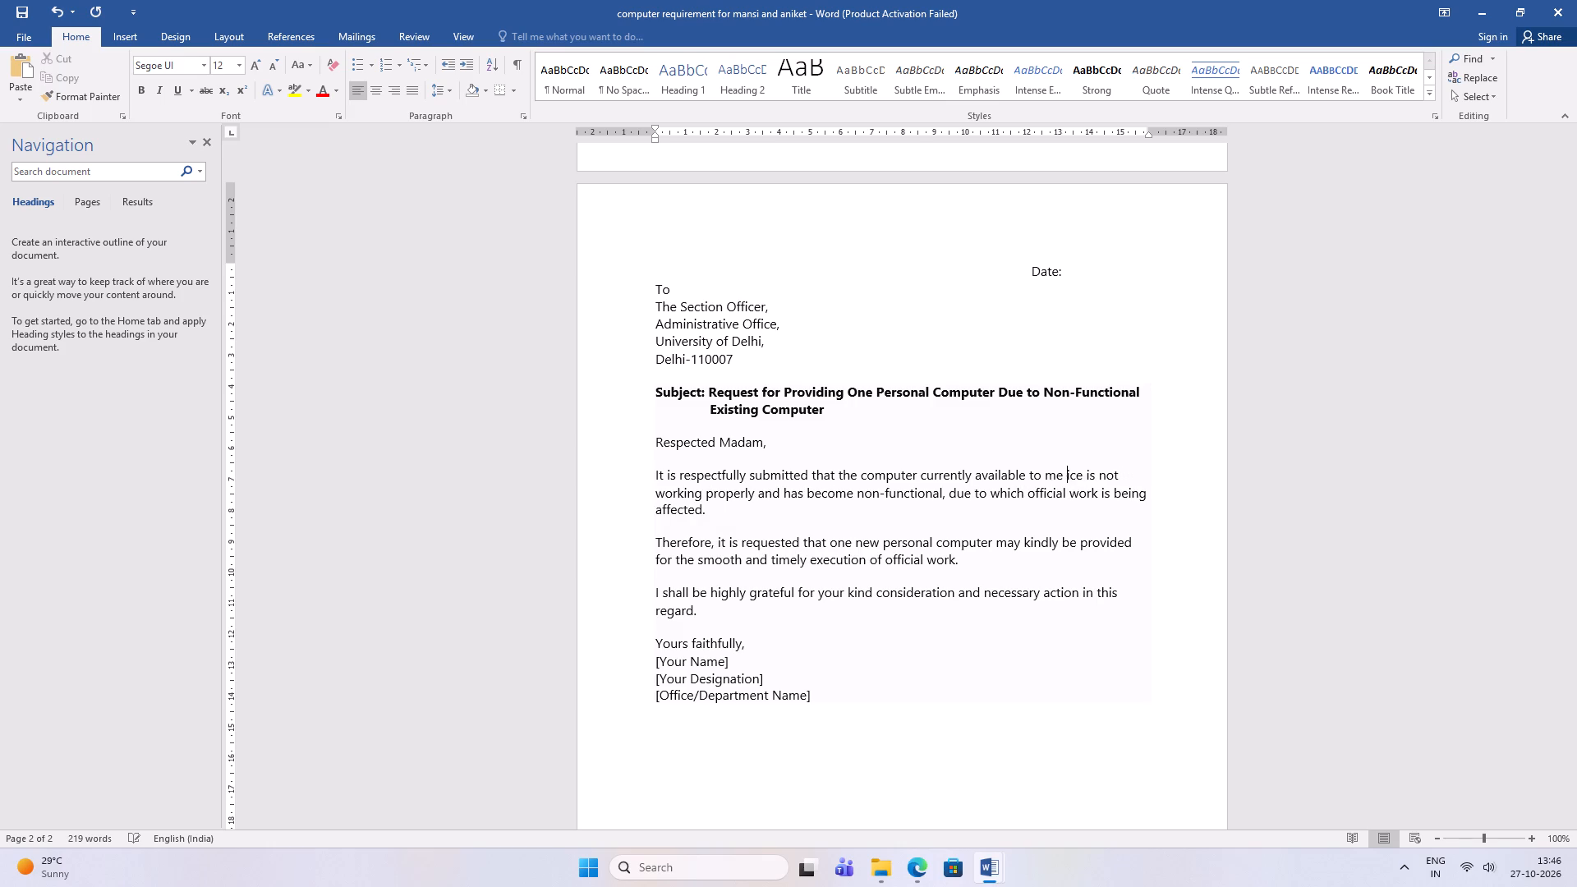
key("Delete")
key("Delete")
key("Delete")
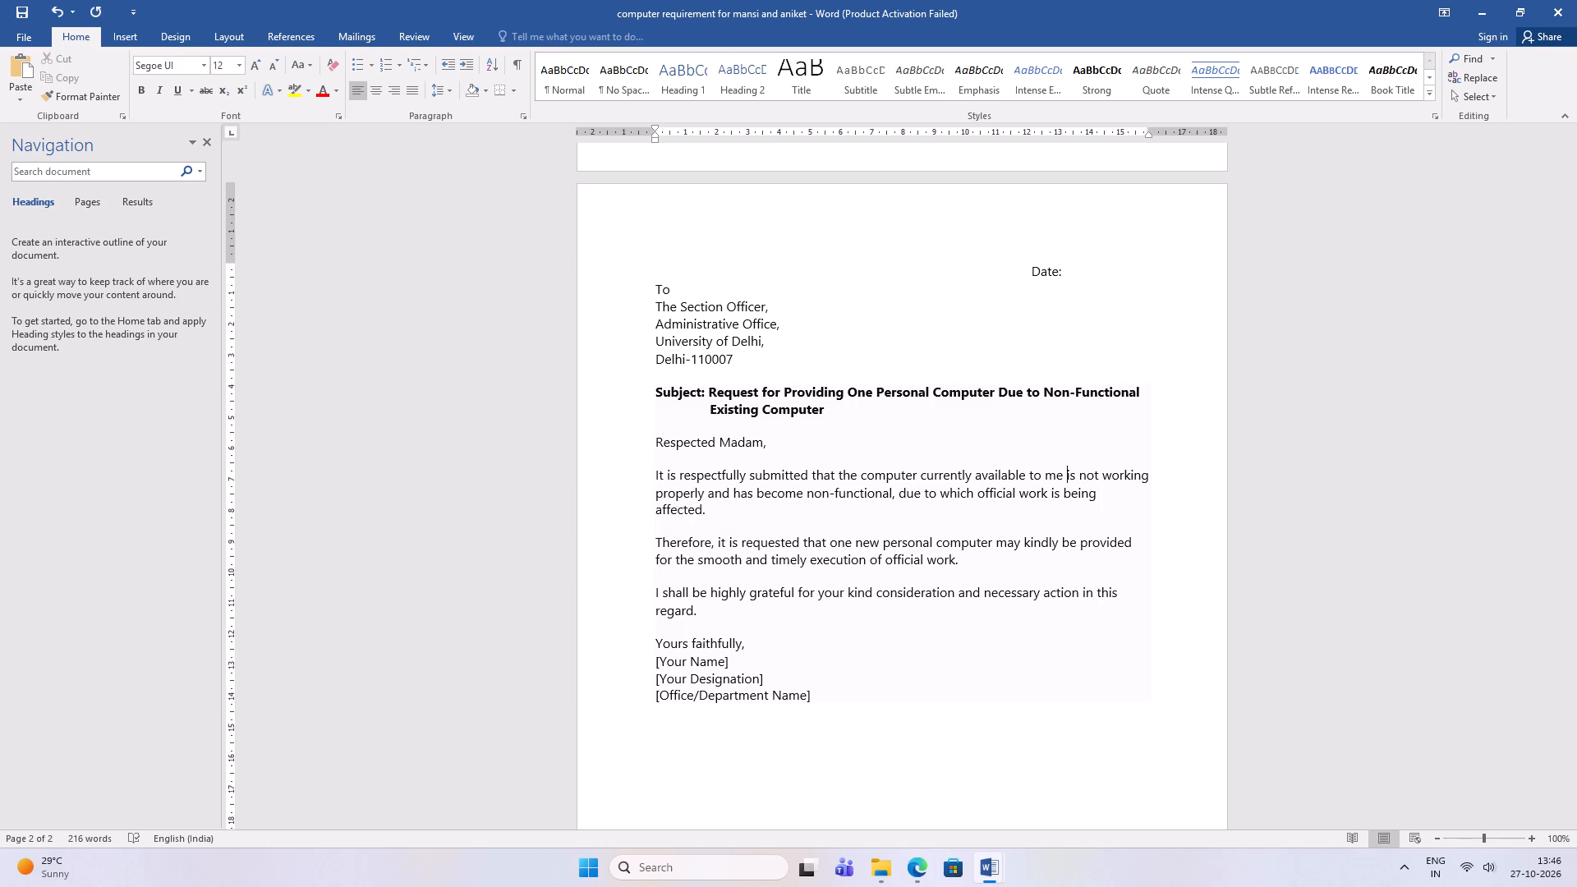
type("in admin")
type("istr")
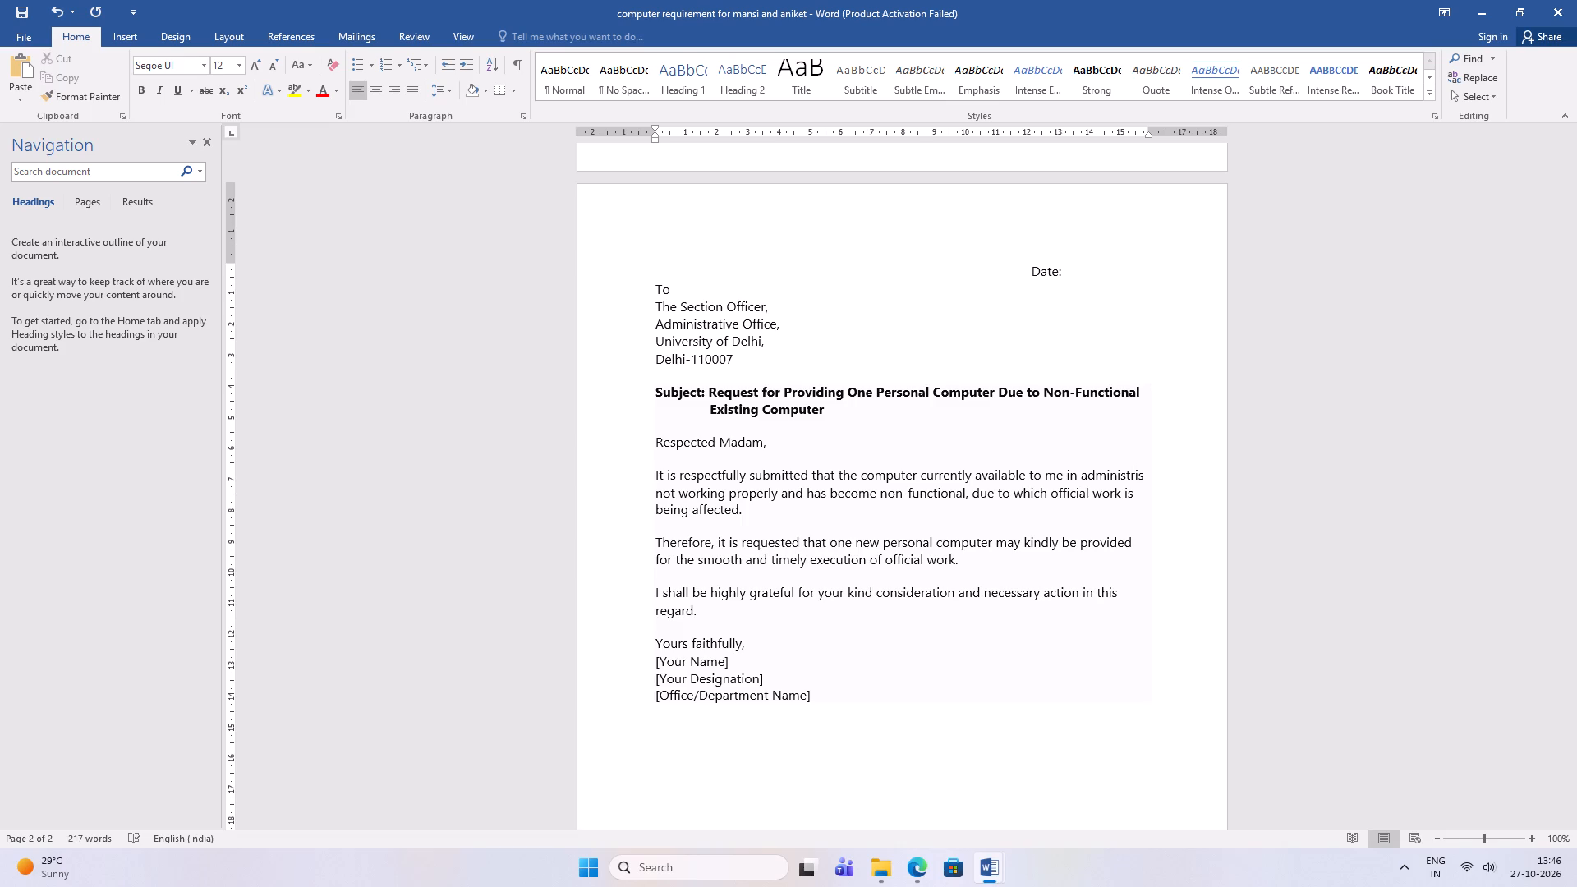
type("ative office")
key("space")
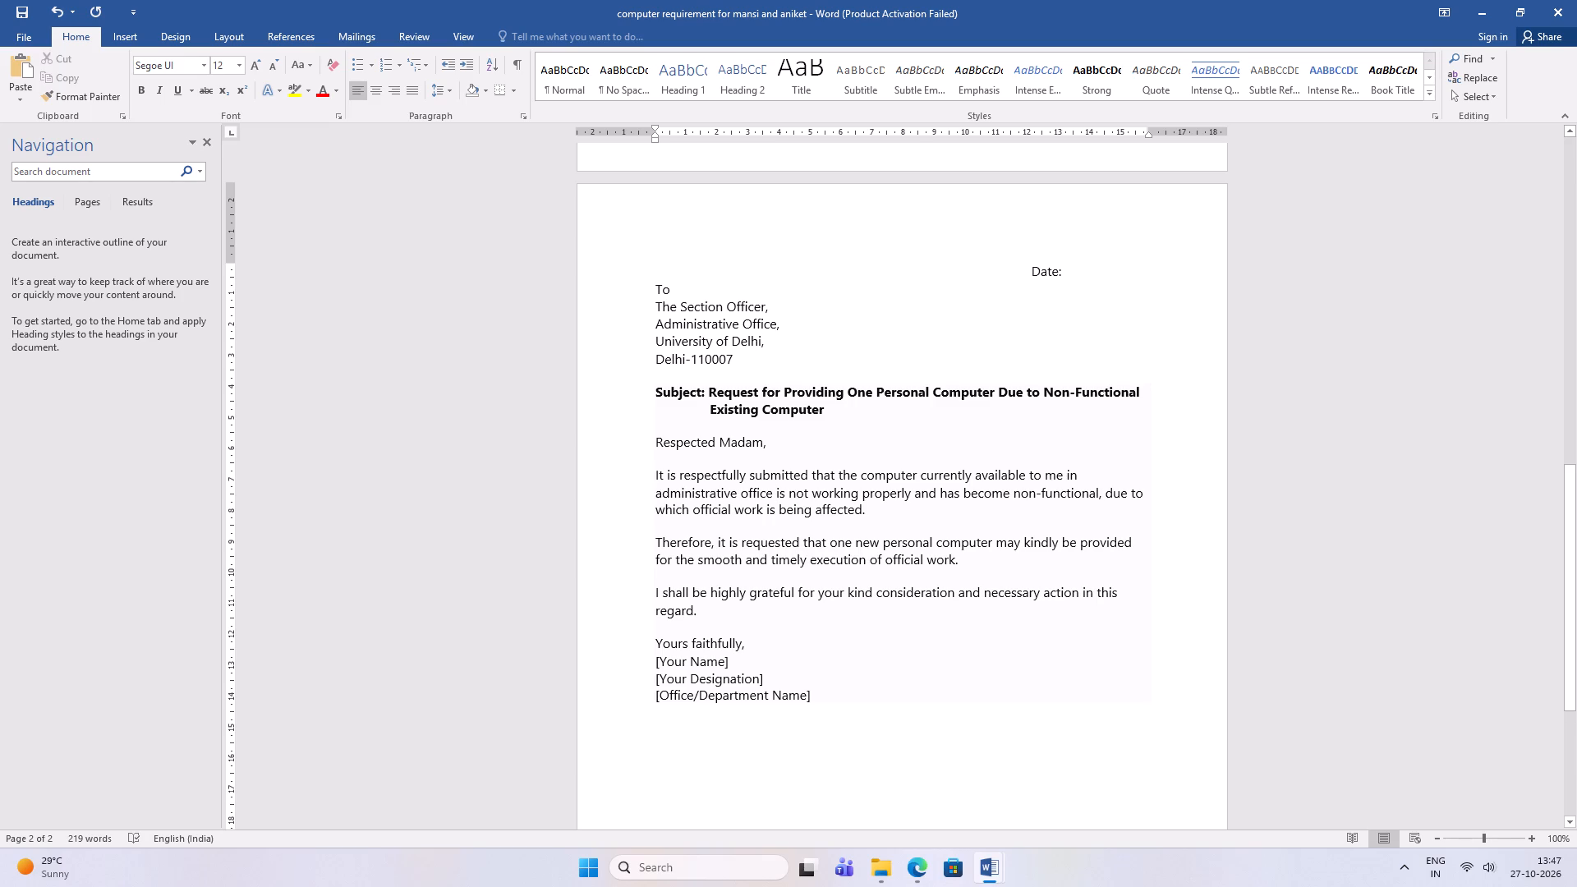
key("ctrl+s")
key("alt+Tab")
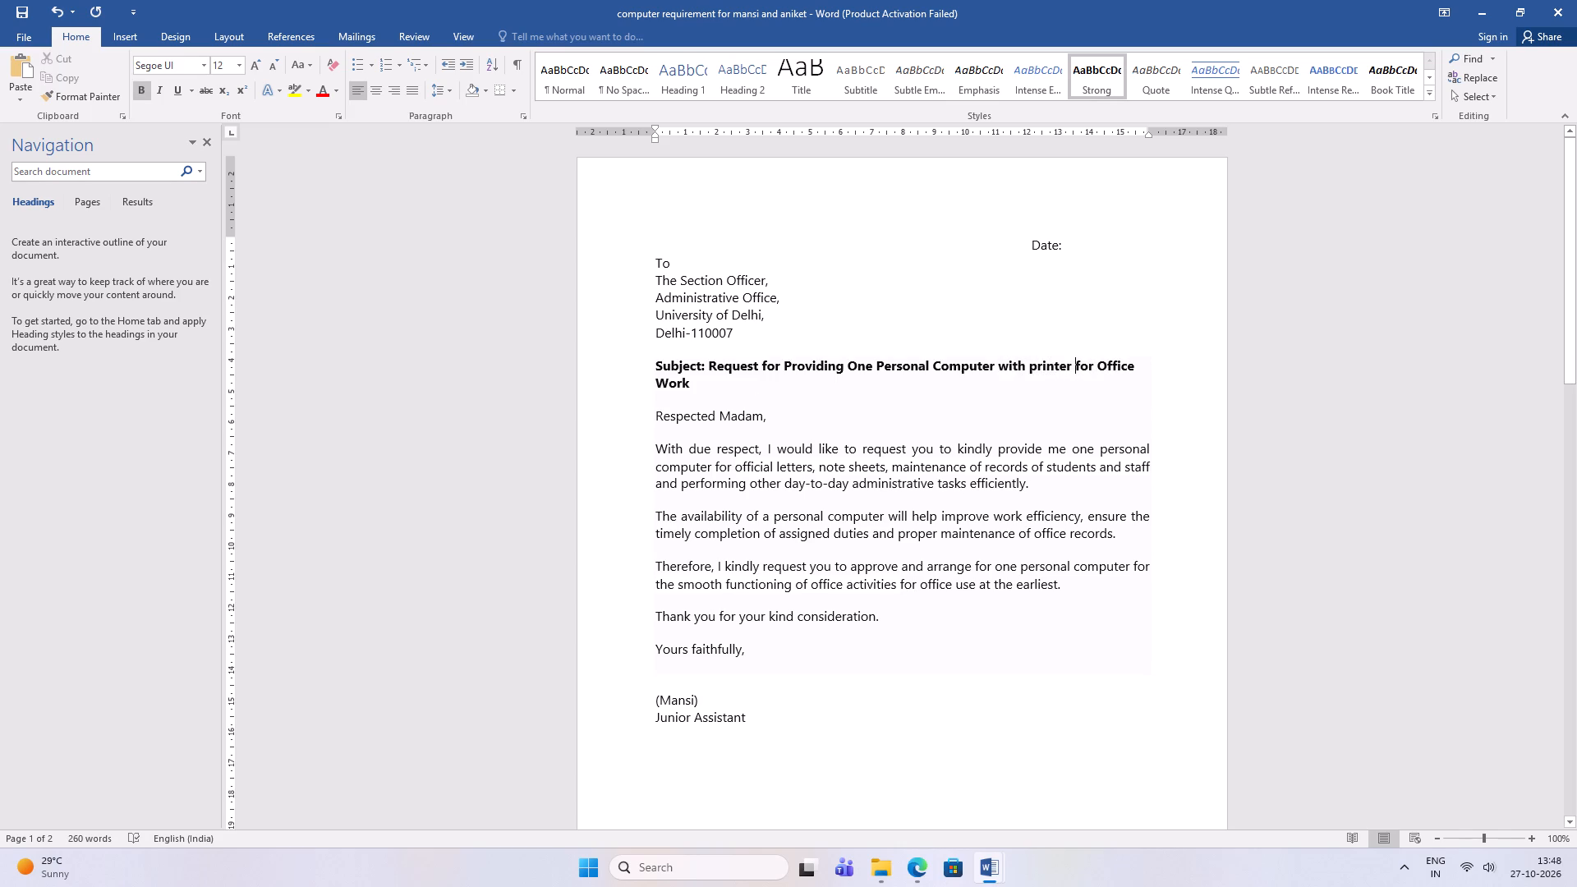
Insert "with printer" after "one personal computer" in the first letter's opening paragraph.
left_click(715, 466)
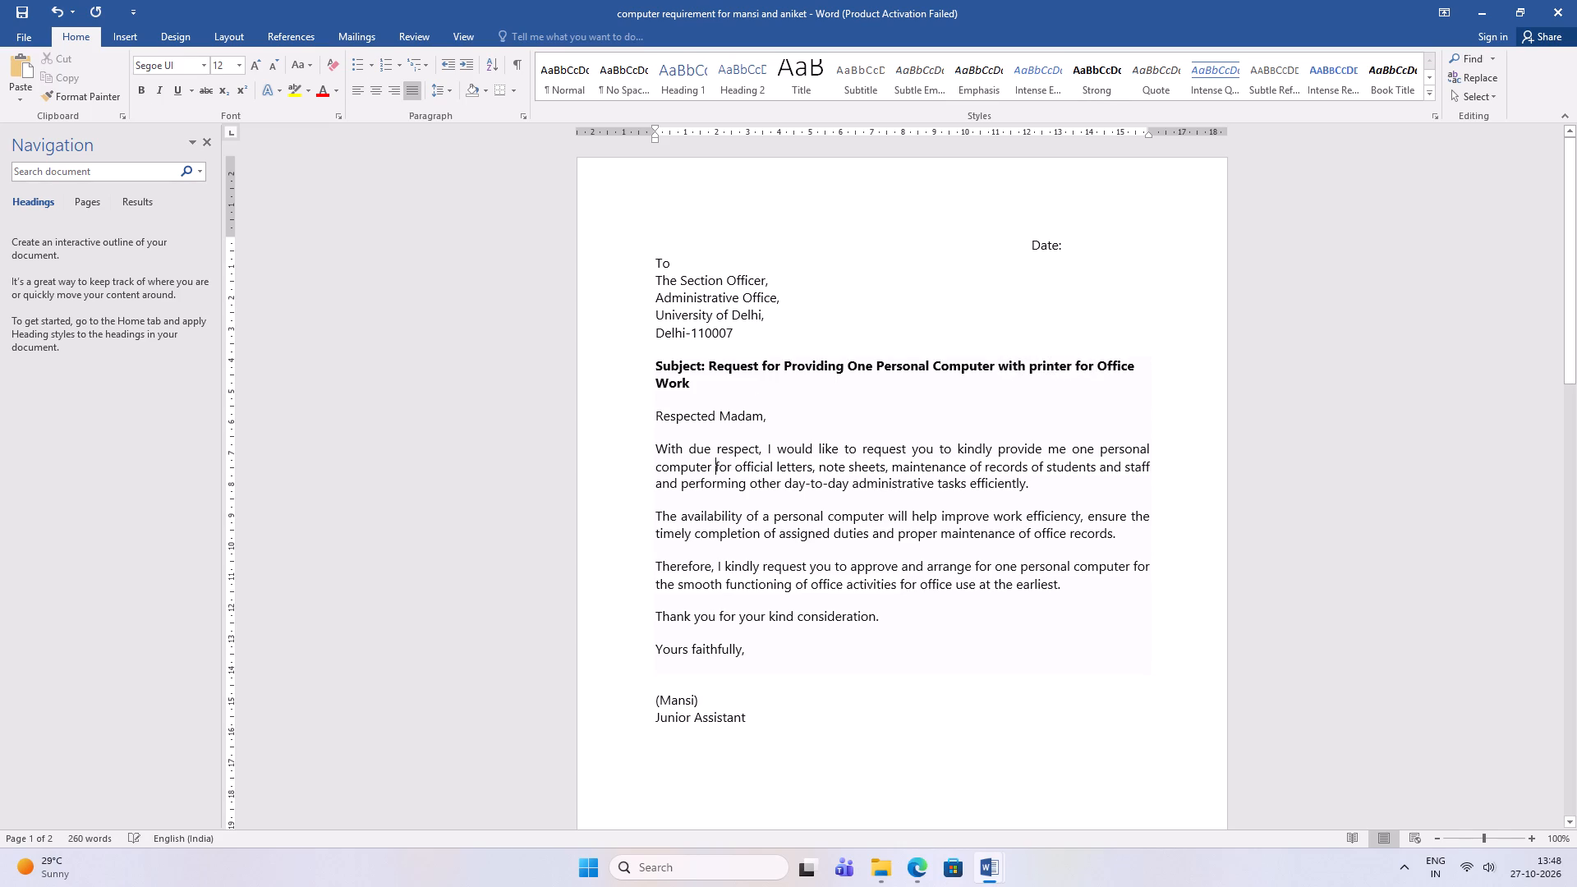
type("with printer")
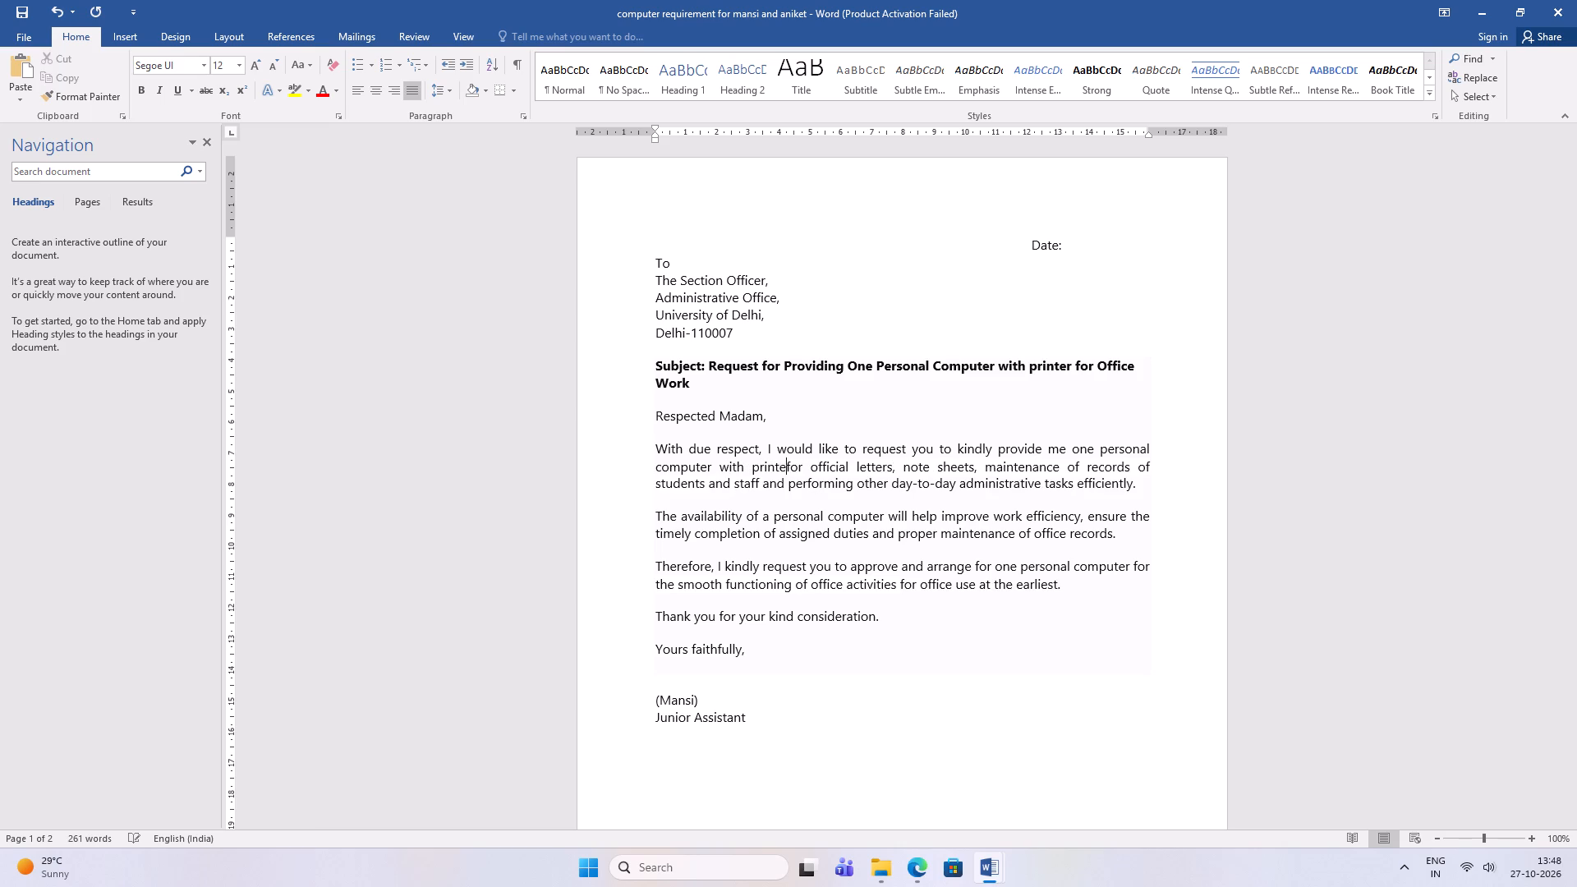
key("space")
Insert "with printer" after "one personal computer" in the first letter's "Therefore" paragraph and save the document.
scroll(923, 548, "down", 2)
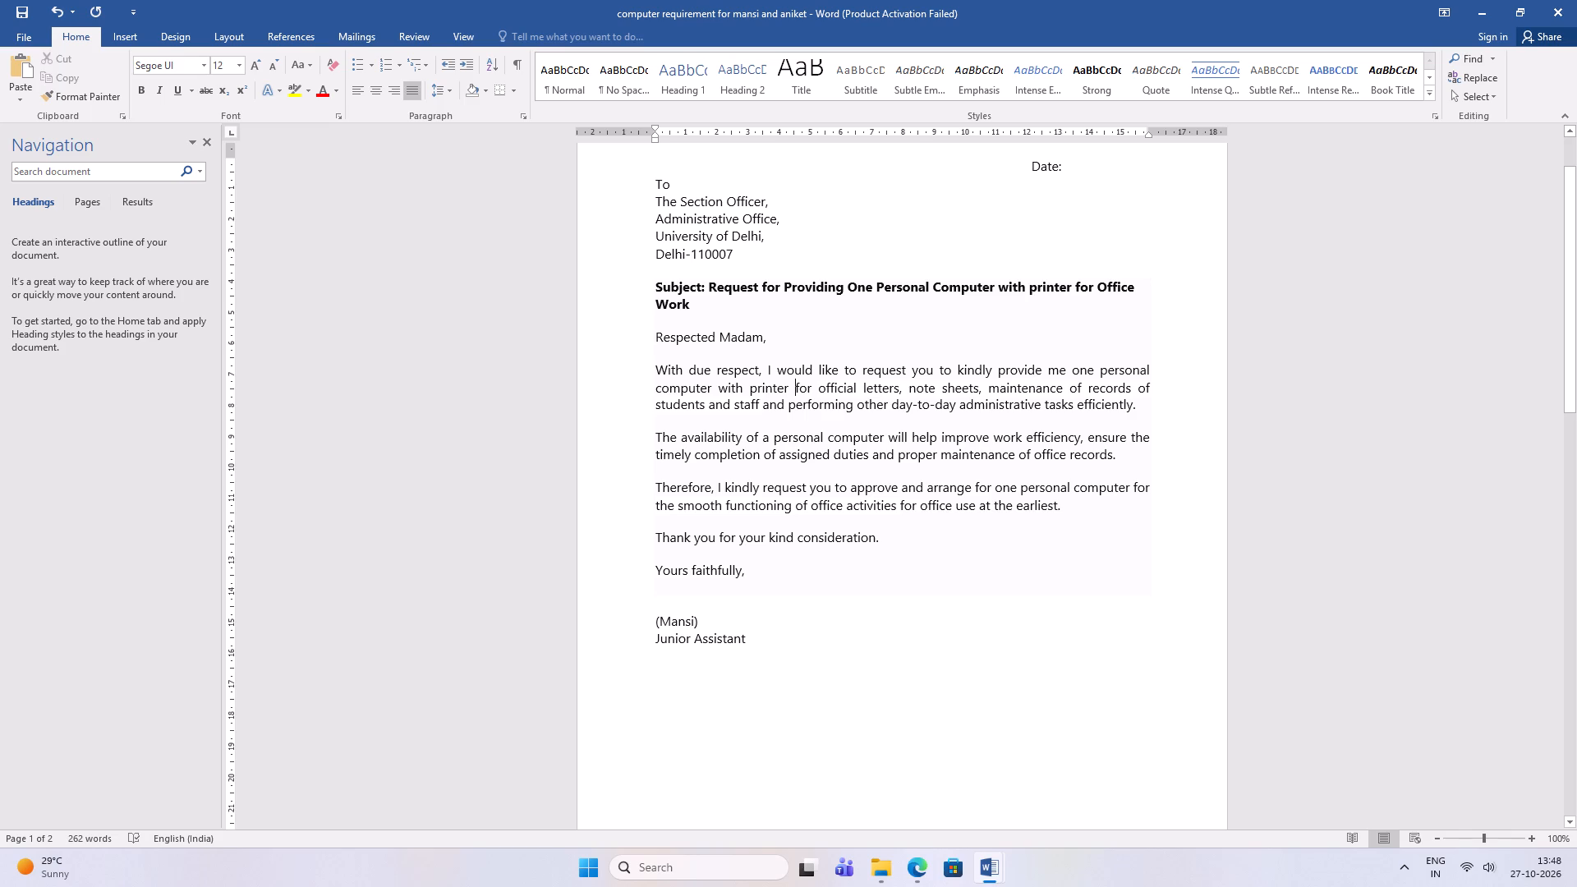
left_click(1133, 491)
type("woith")
key("BackSpace")
key("BackSpace")
key("BackSpace")
type("th printer")
key("space")
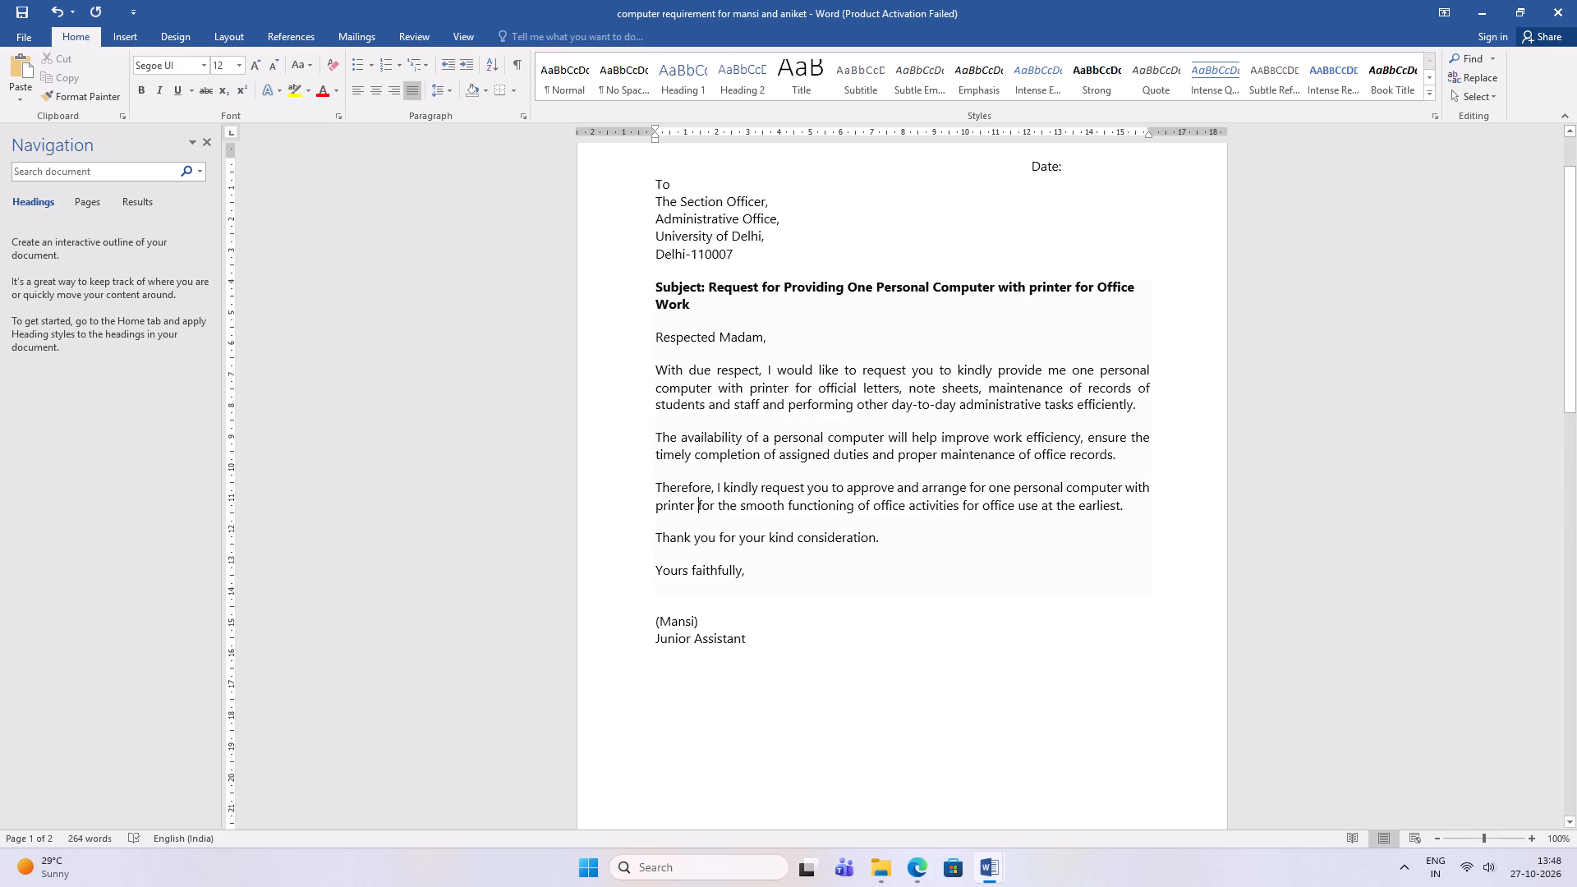
key("ctrl+s")
Check the first letter in the print preview and return to editing the document.
key("ctrl+p")
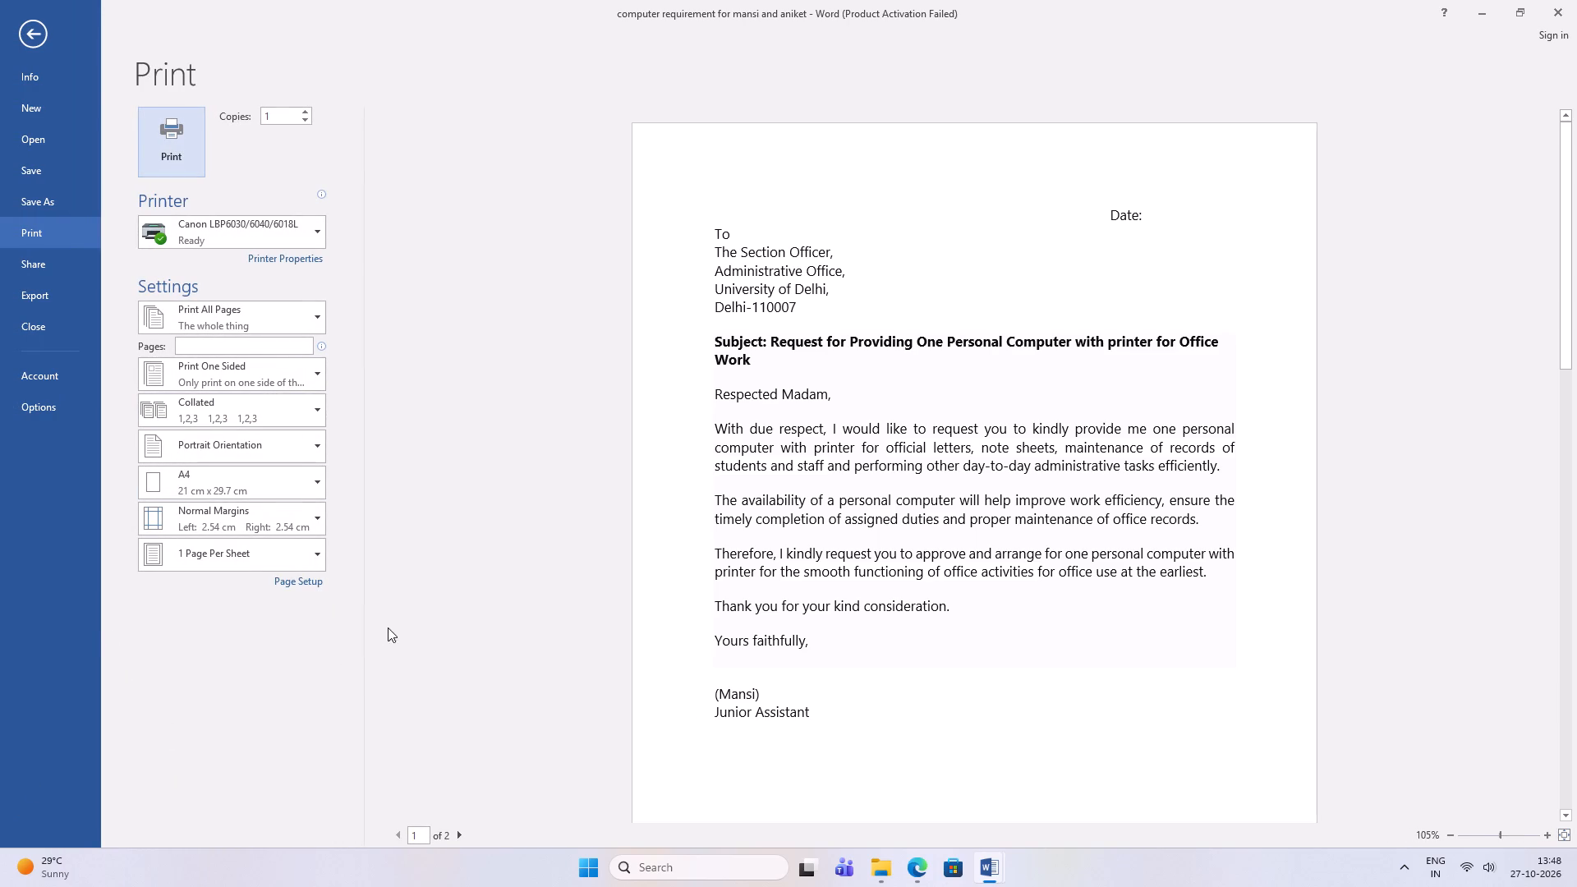
key("ctrl+s")
left_click(29, 38)
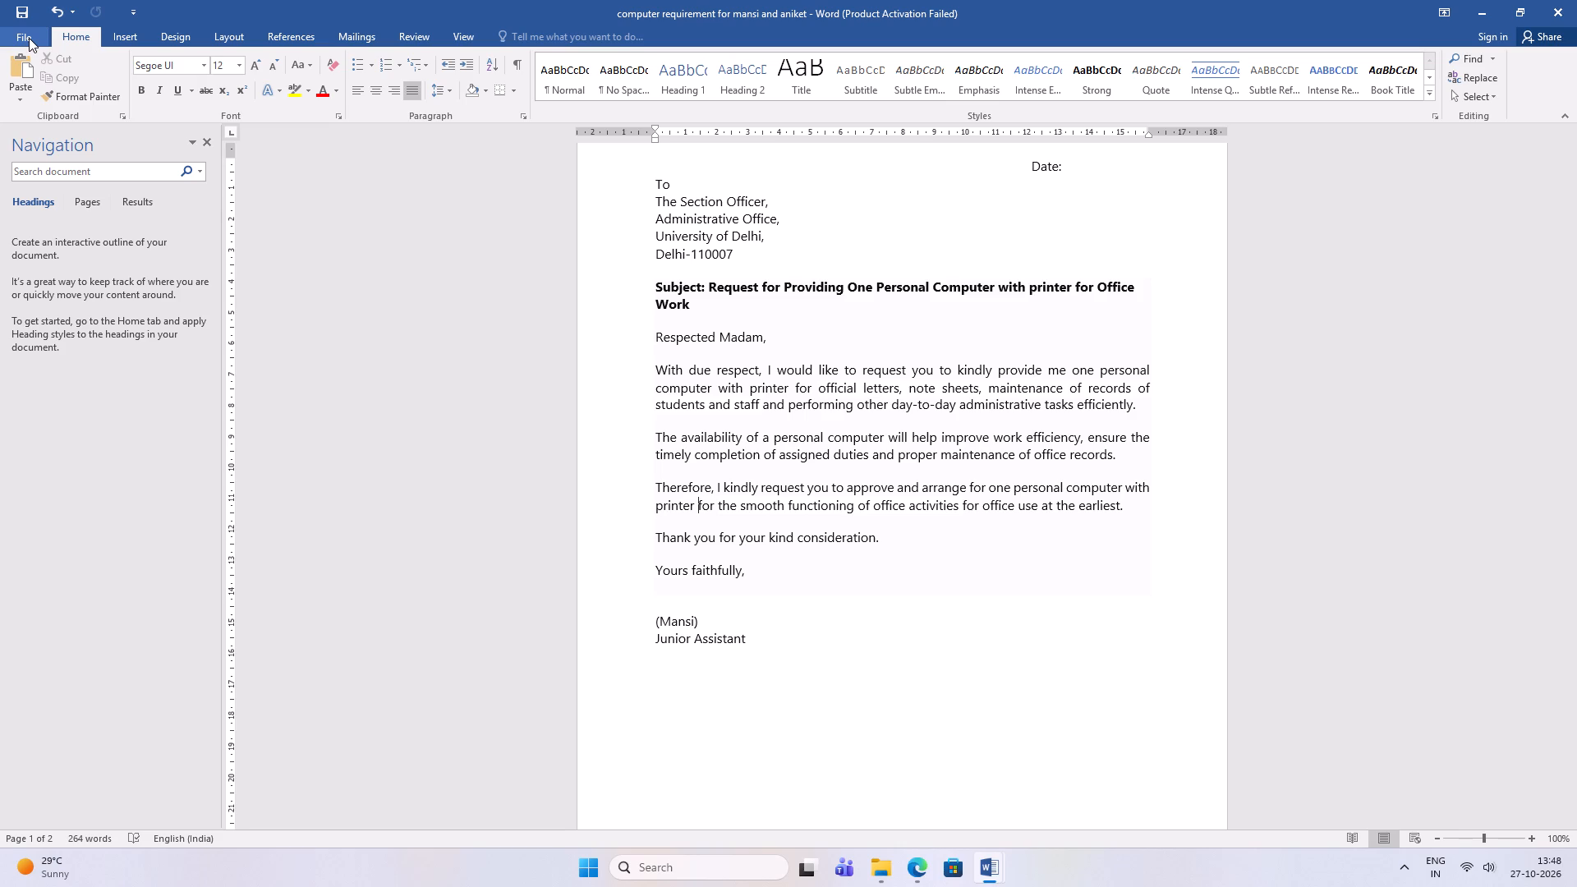
Insert "with printer" after "One Personal Computer" in the second letter's subject.
scroll(7, 182, "down", 9)
scroll(131, 351, "down", 20)
scroll(131, 351, "down", 20)
scroll(131, 351, "down", 1)
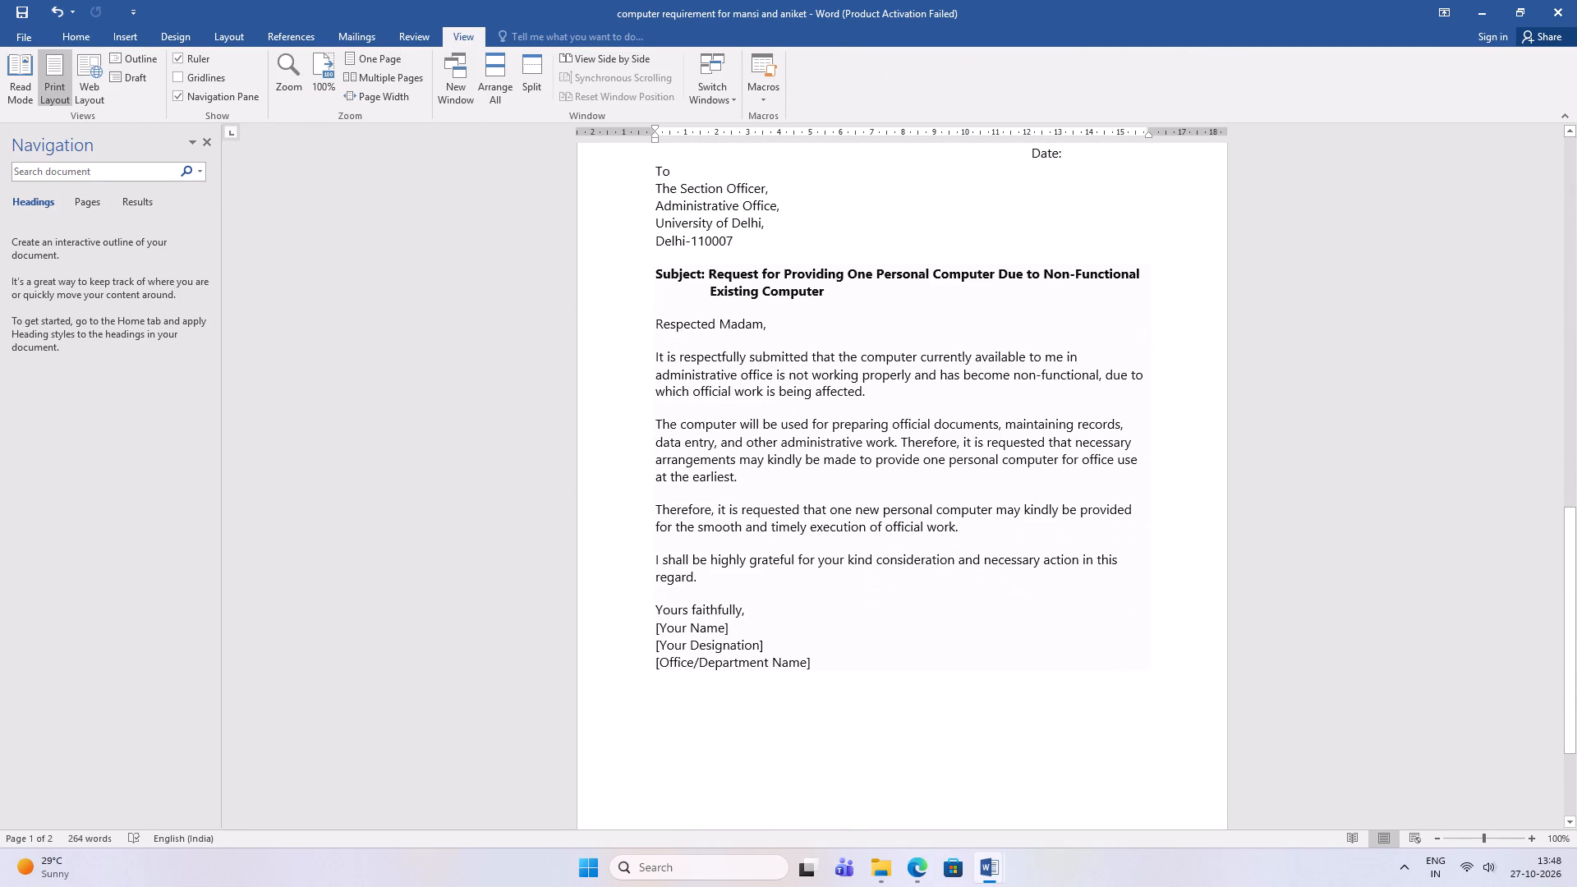
left_click(997, 276)
type("with printer")
key("space")
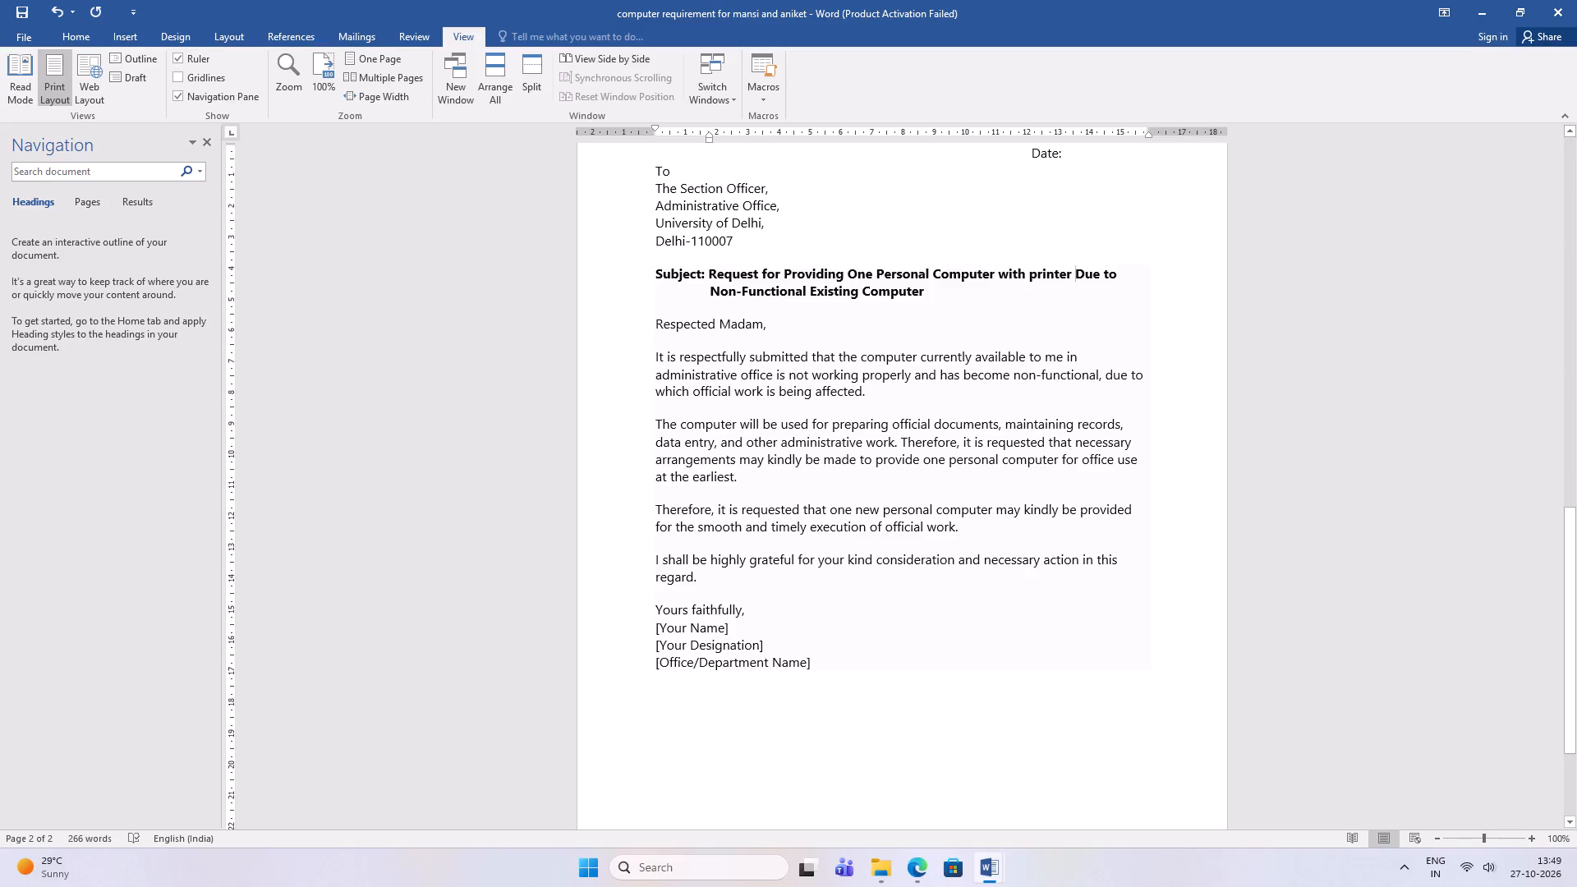
Copy the phrase "maintenance of records … results and awards" from "Letter for office items" and paste it after "preparing" in the second letter's second paragraph.
key("alt+Tab")
key("alt+Tab")
key("alt+Tab")
key("alt+Tab")
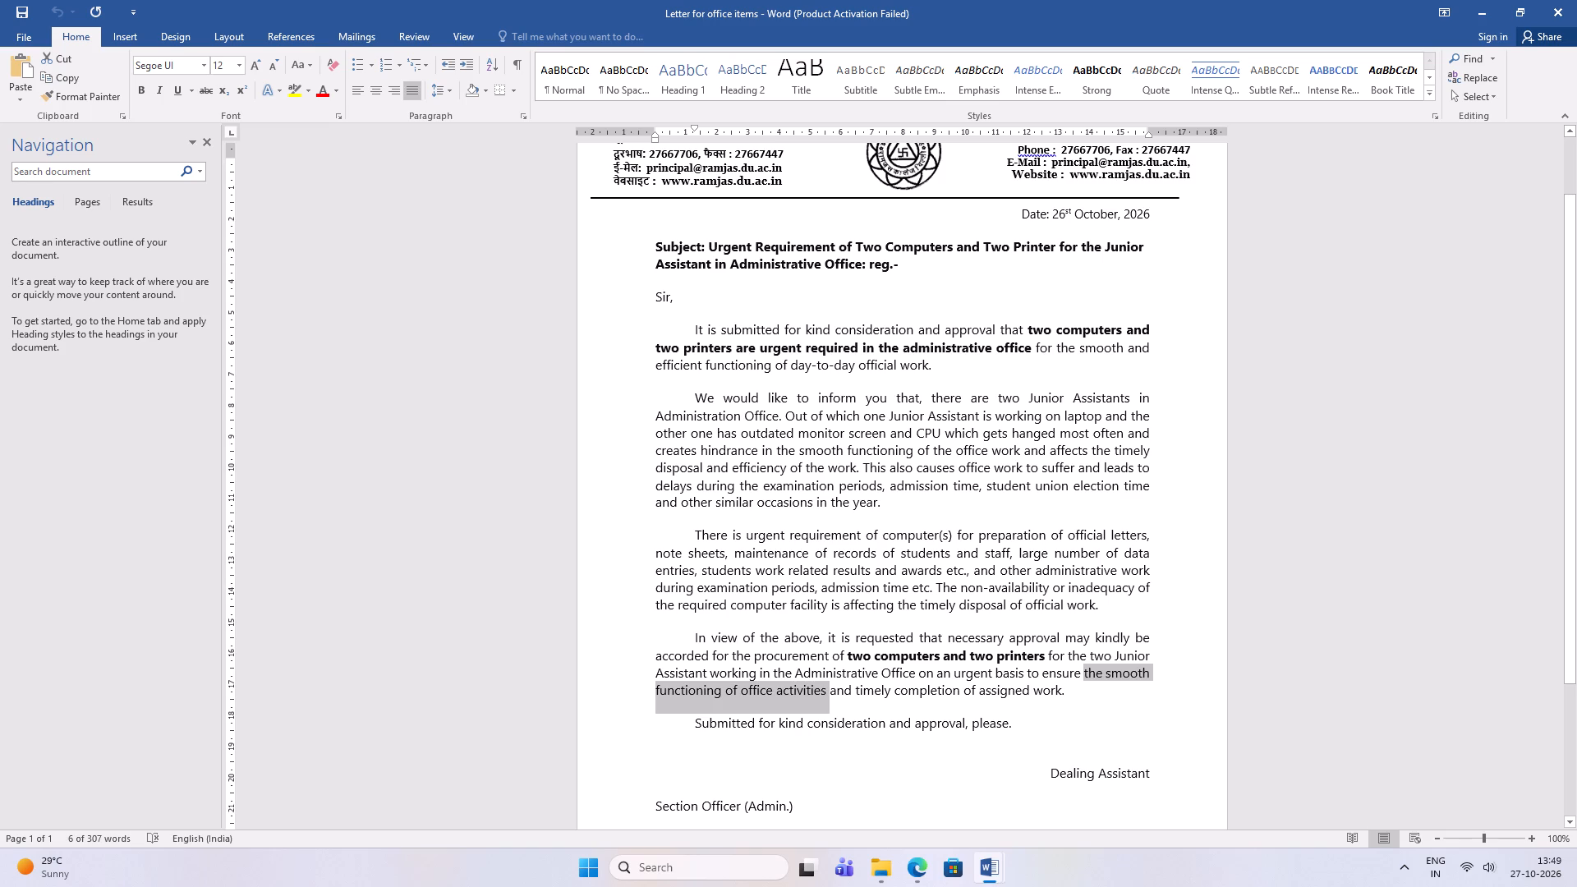
left_click_drag(1068, 536, 1092, 563)
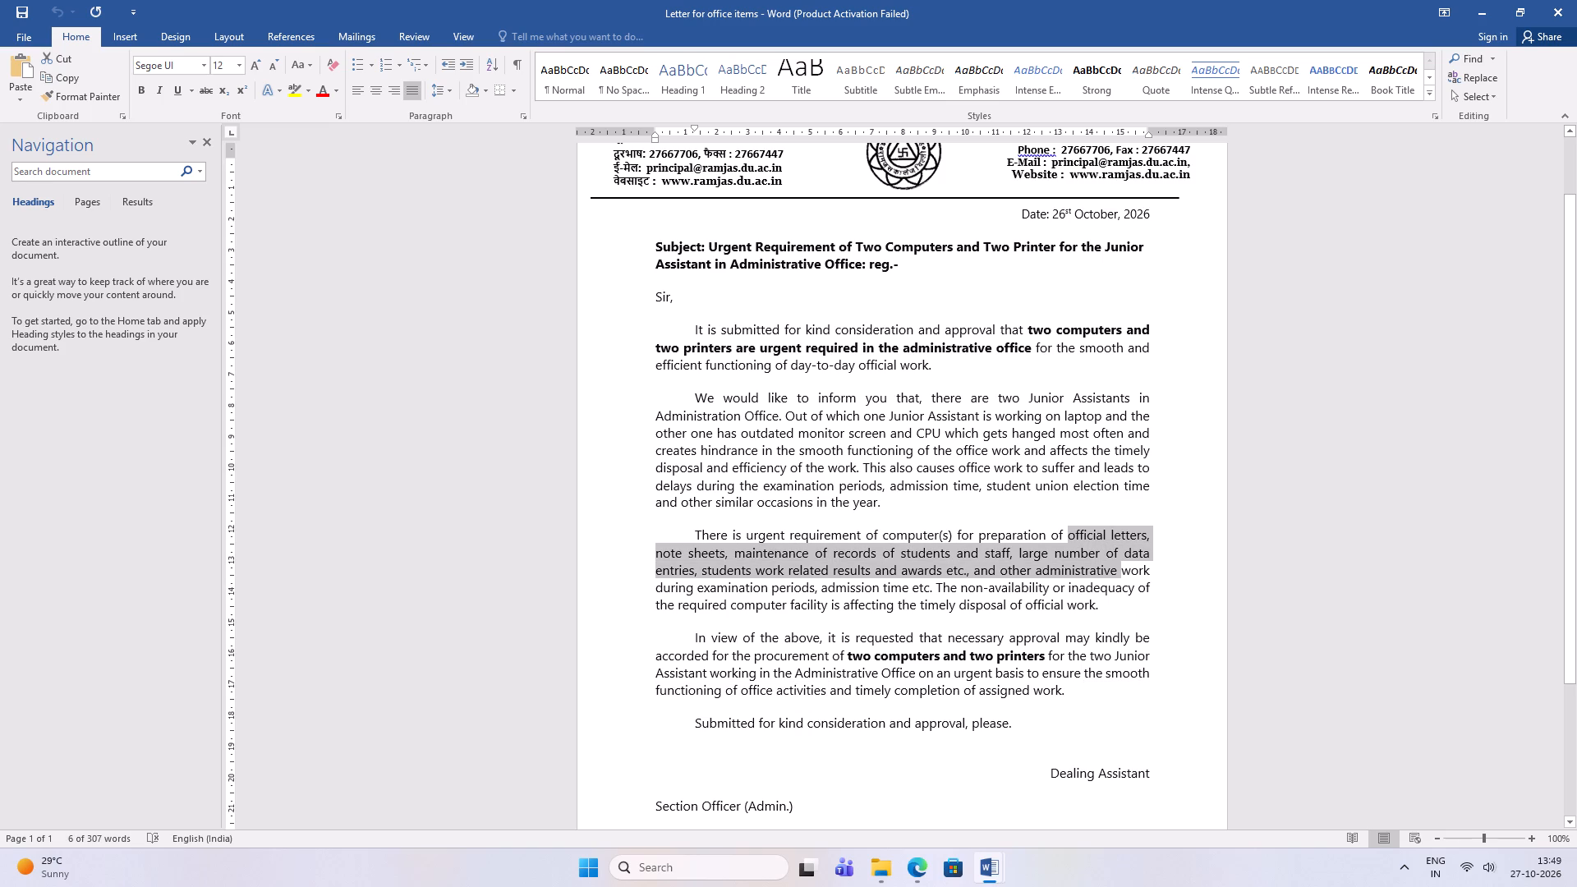
left_click_drag(1092, 563, 1011, 559)
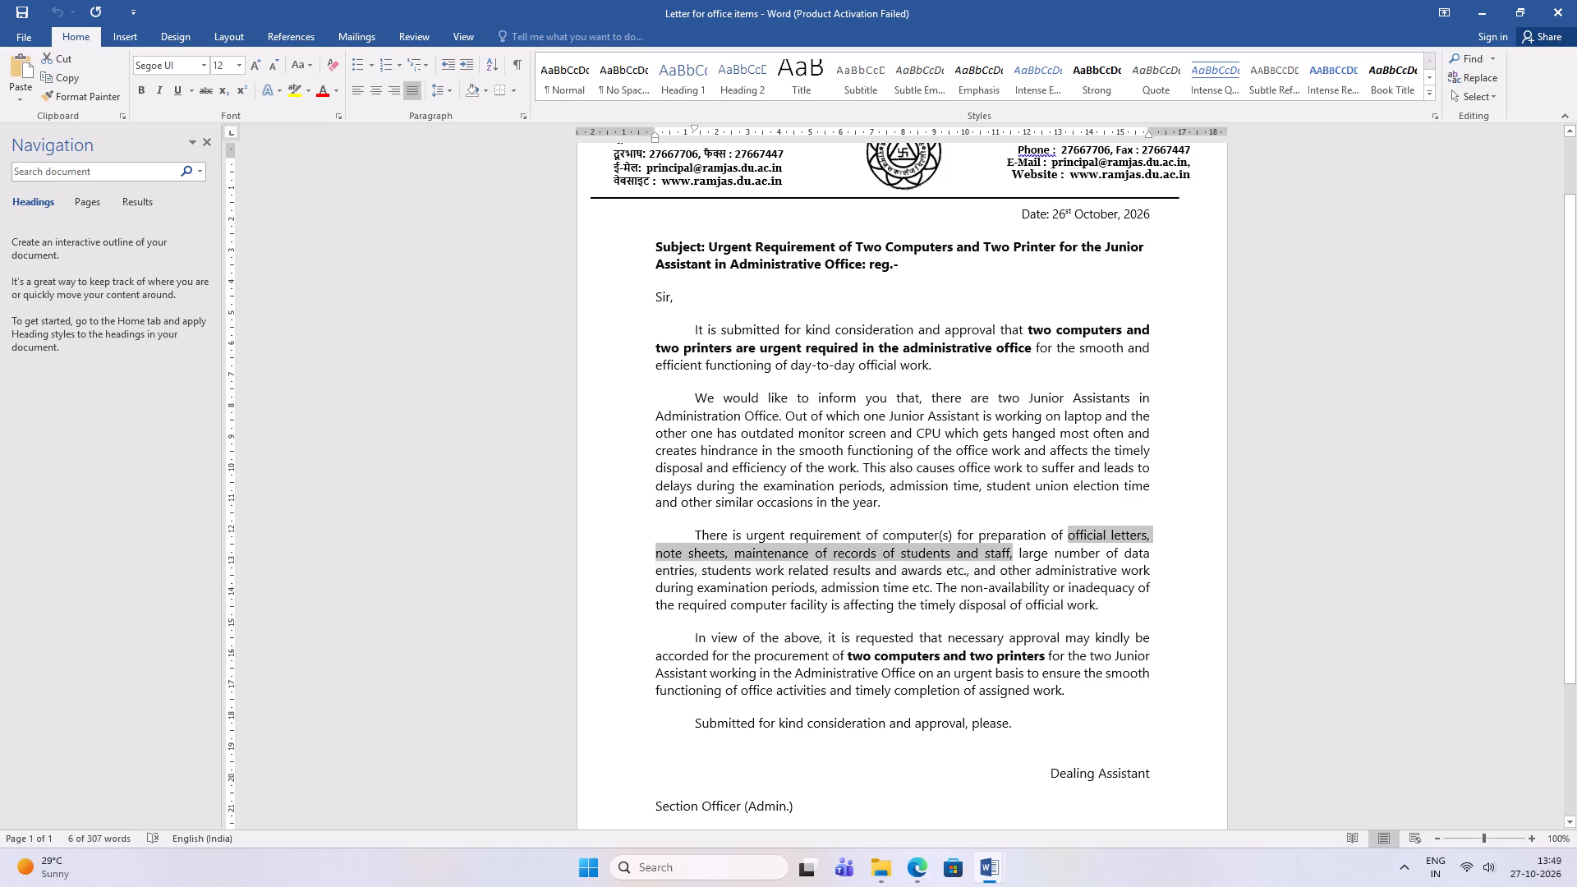
left_click_drag(1011, 559, 1006, 555)
left_click(721, 561)
left_click_drag(734, 555, 804, 568)
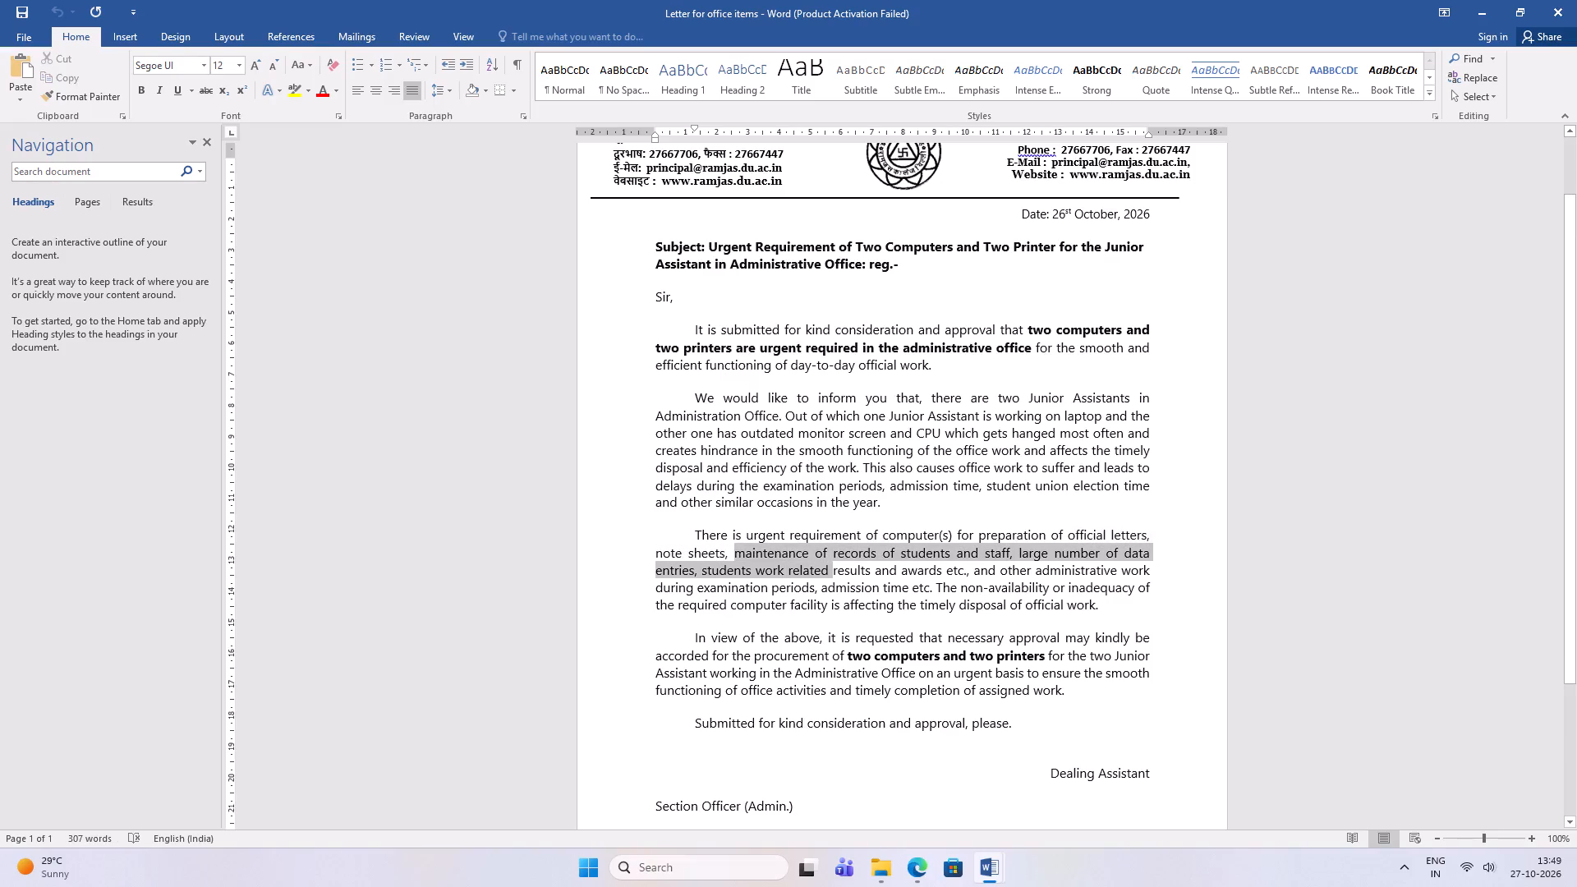
left_click_drag(804, 568, 959, 575)
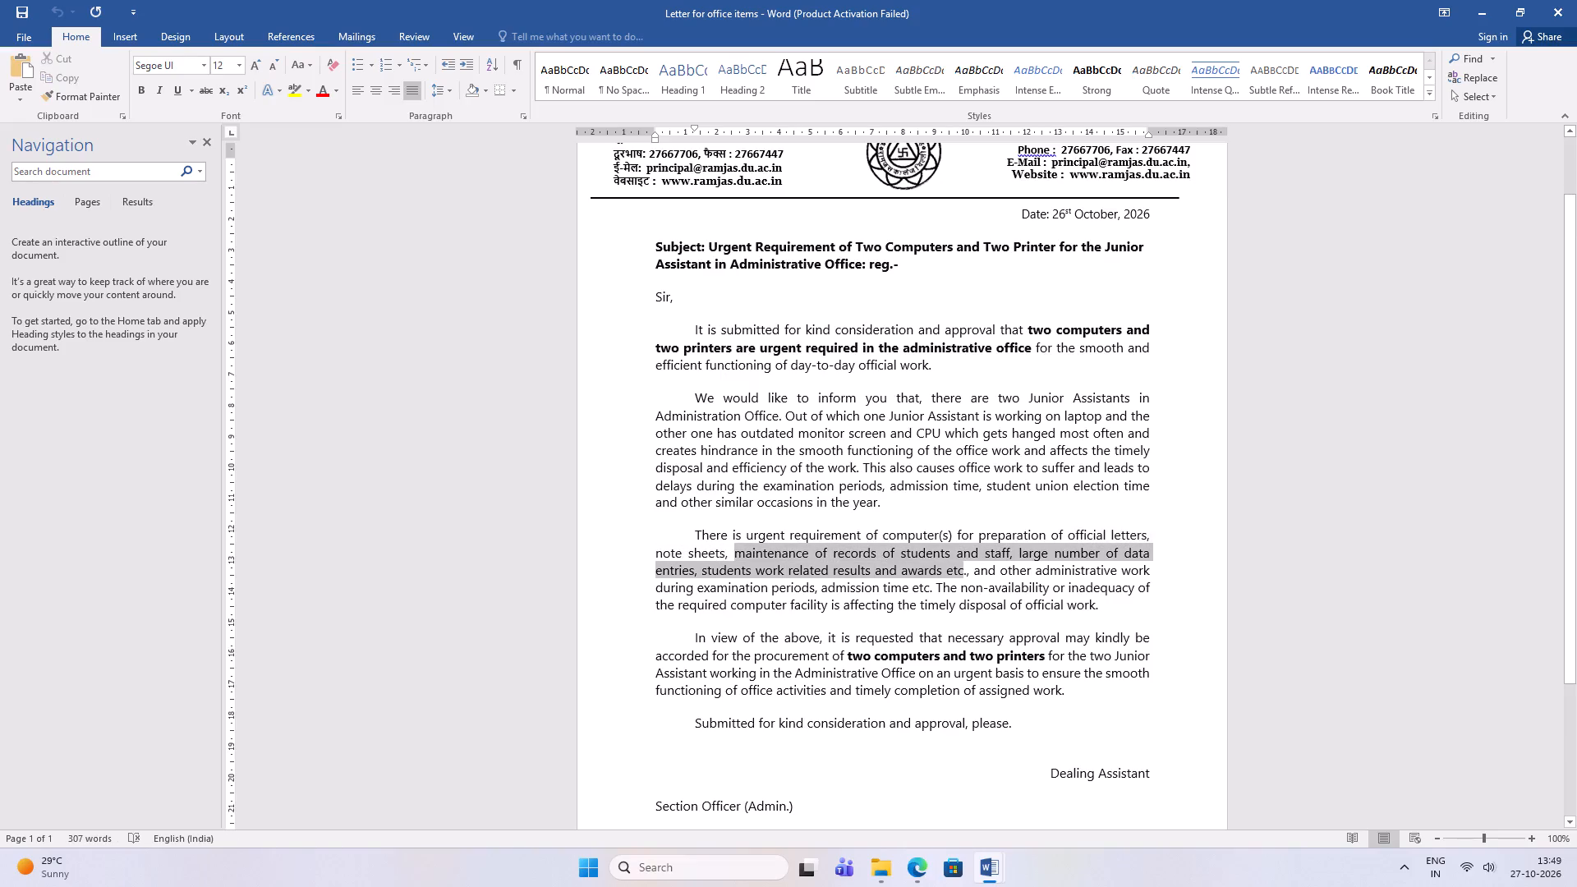
left_click_drag(959, 575, 941, 568)
key("ctrl+c")
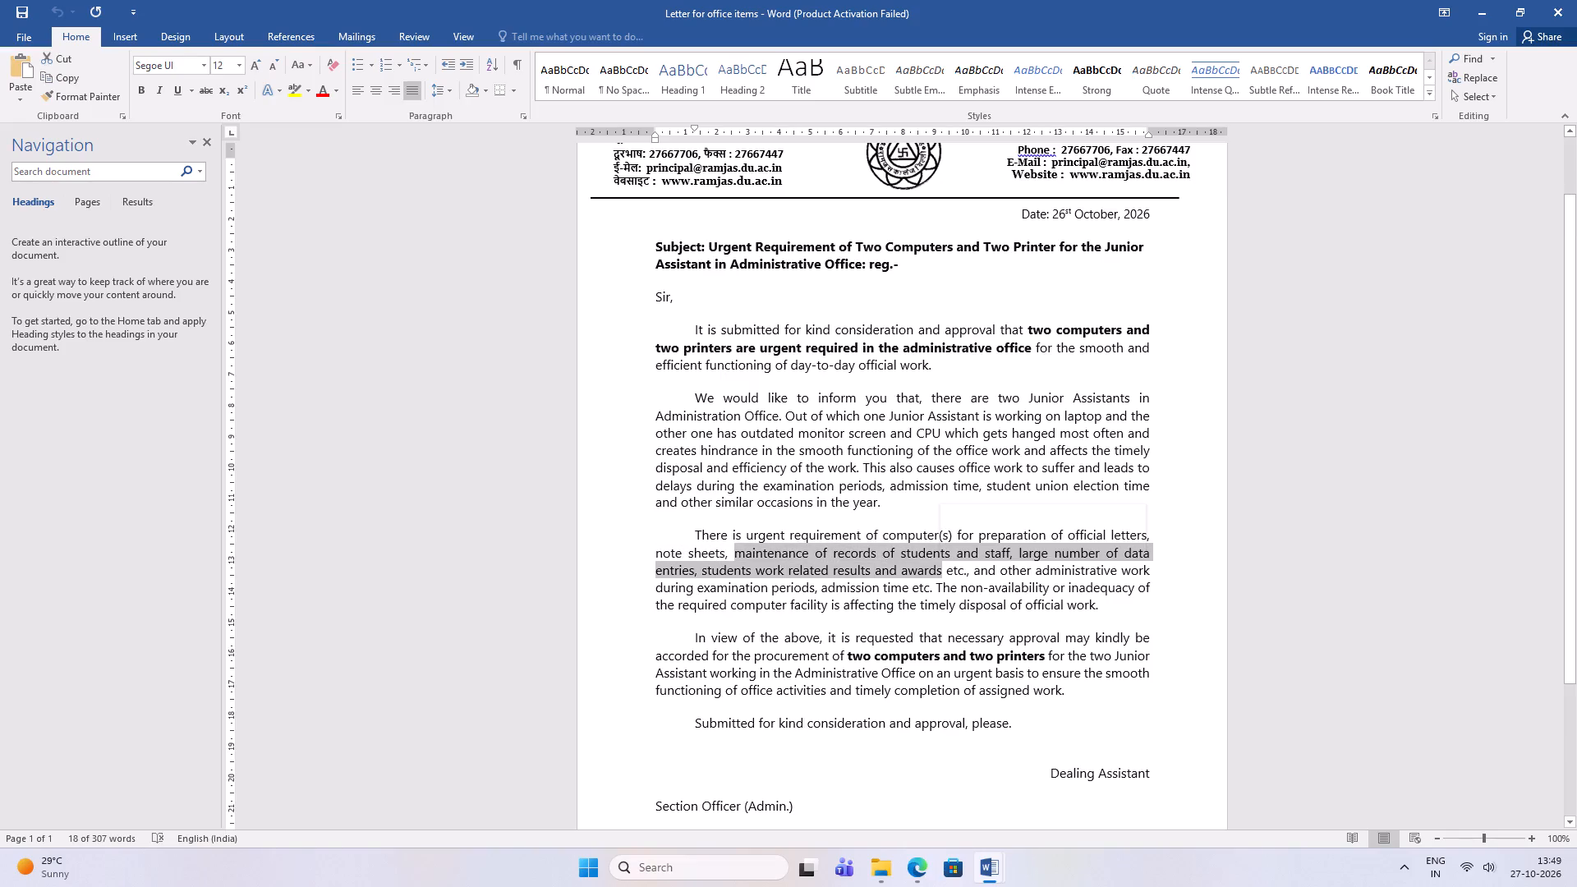
key("alt+Tab")
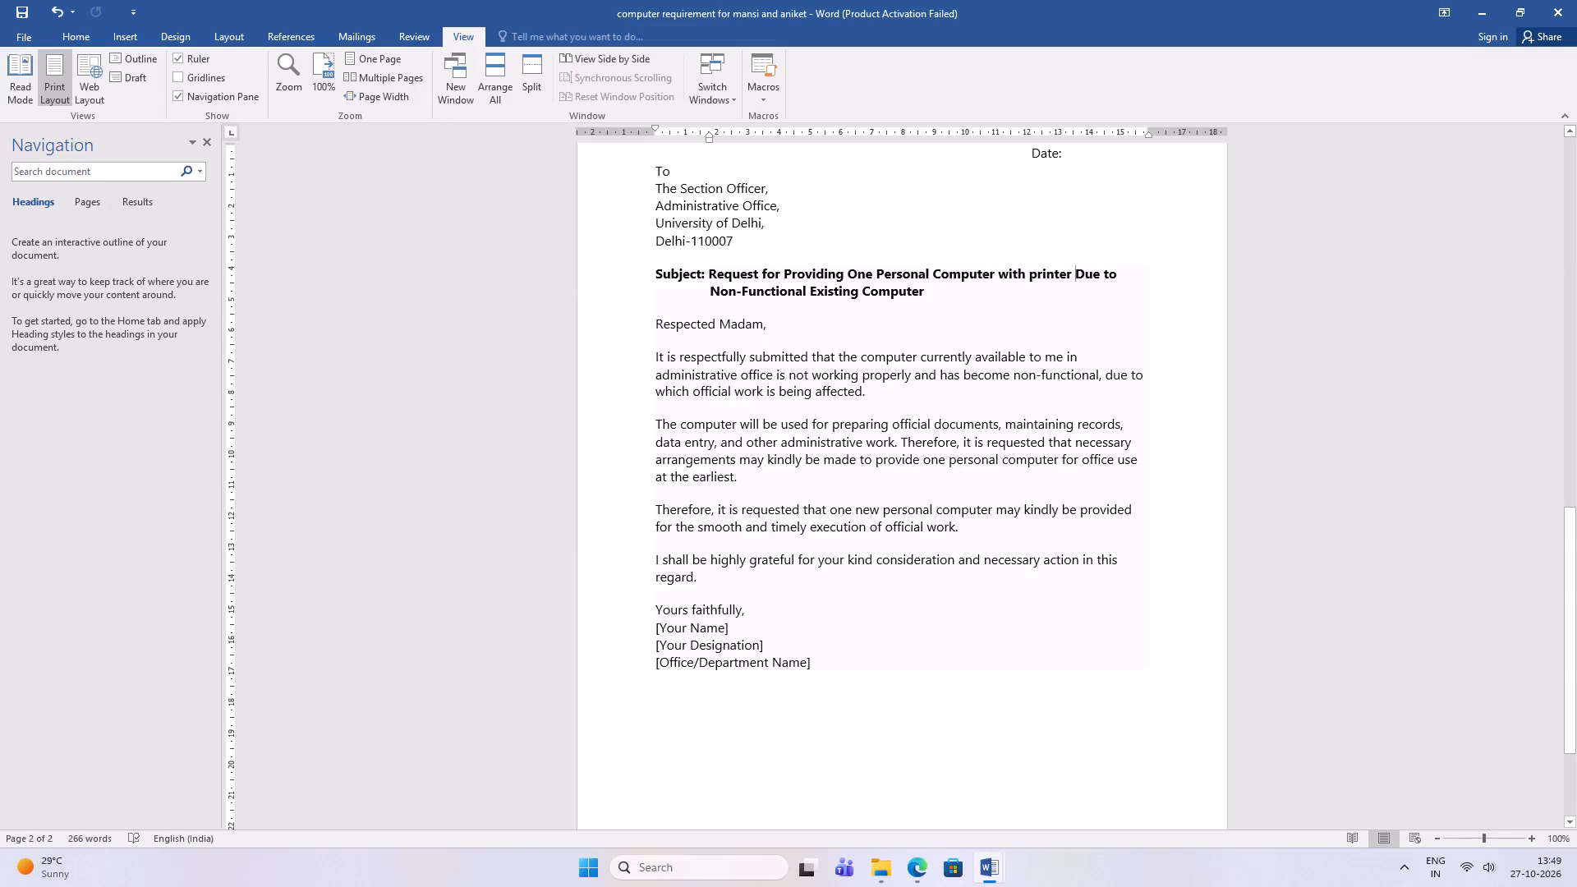
left_click(893, 425)
key("ctrl+v")
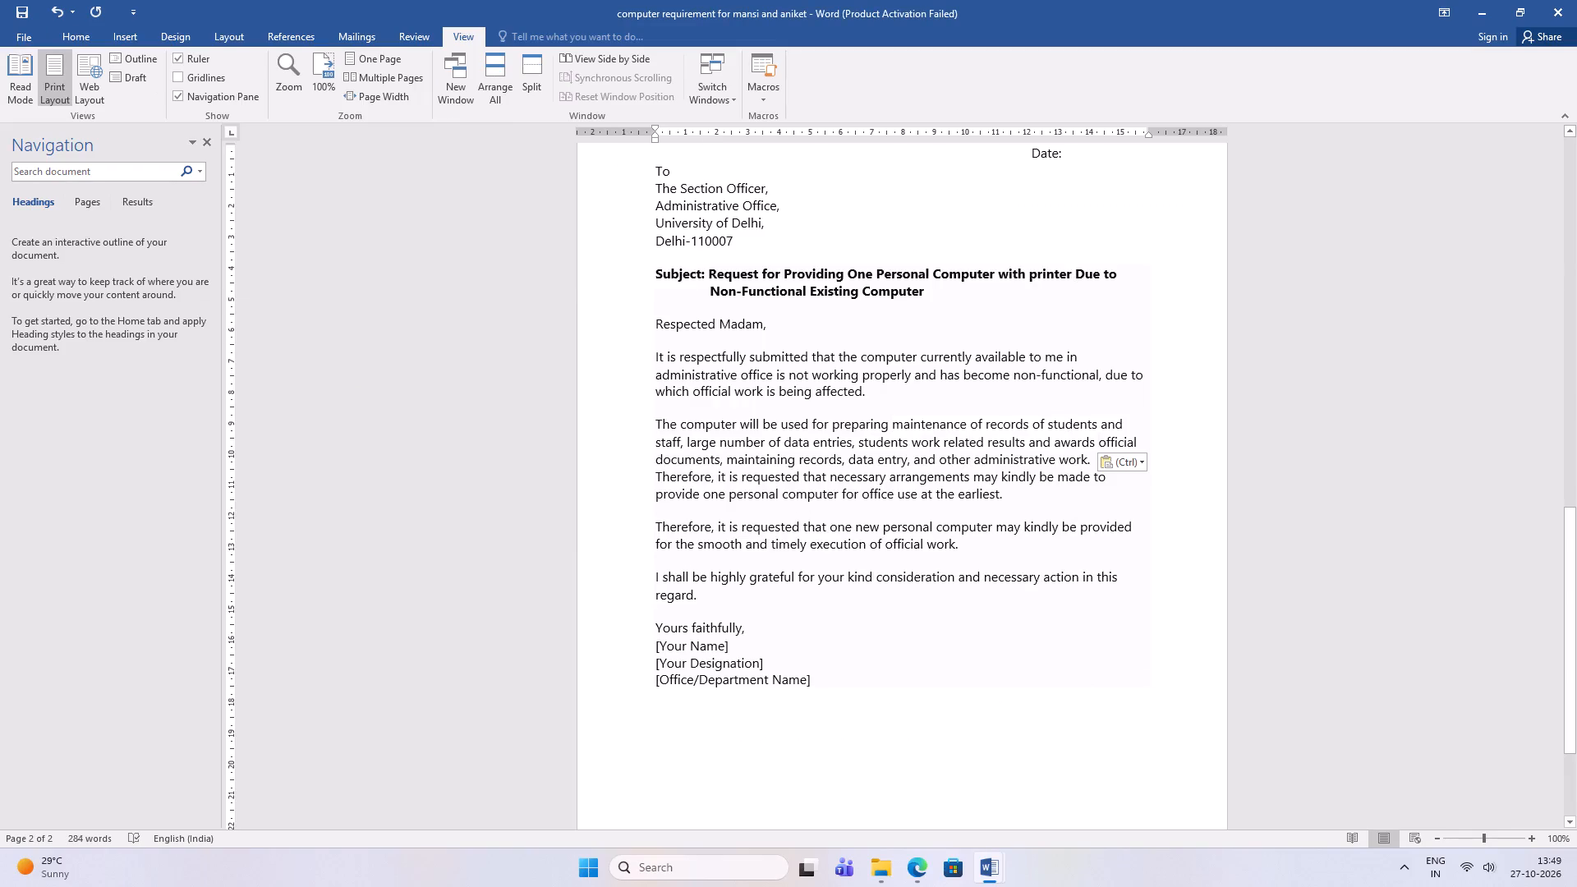
Change "preparing" to "preparation of" in the second letter's second paragraph.
key("alt+Tab")
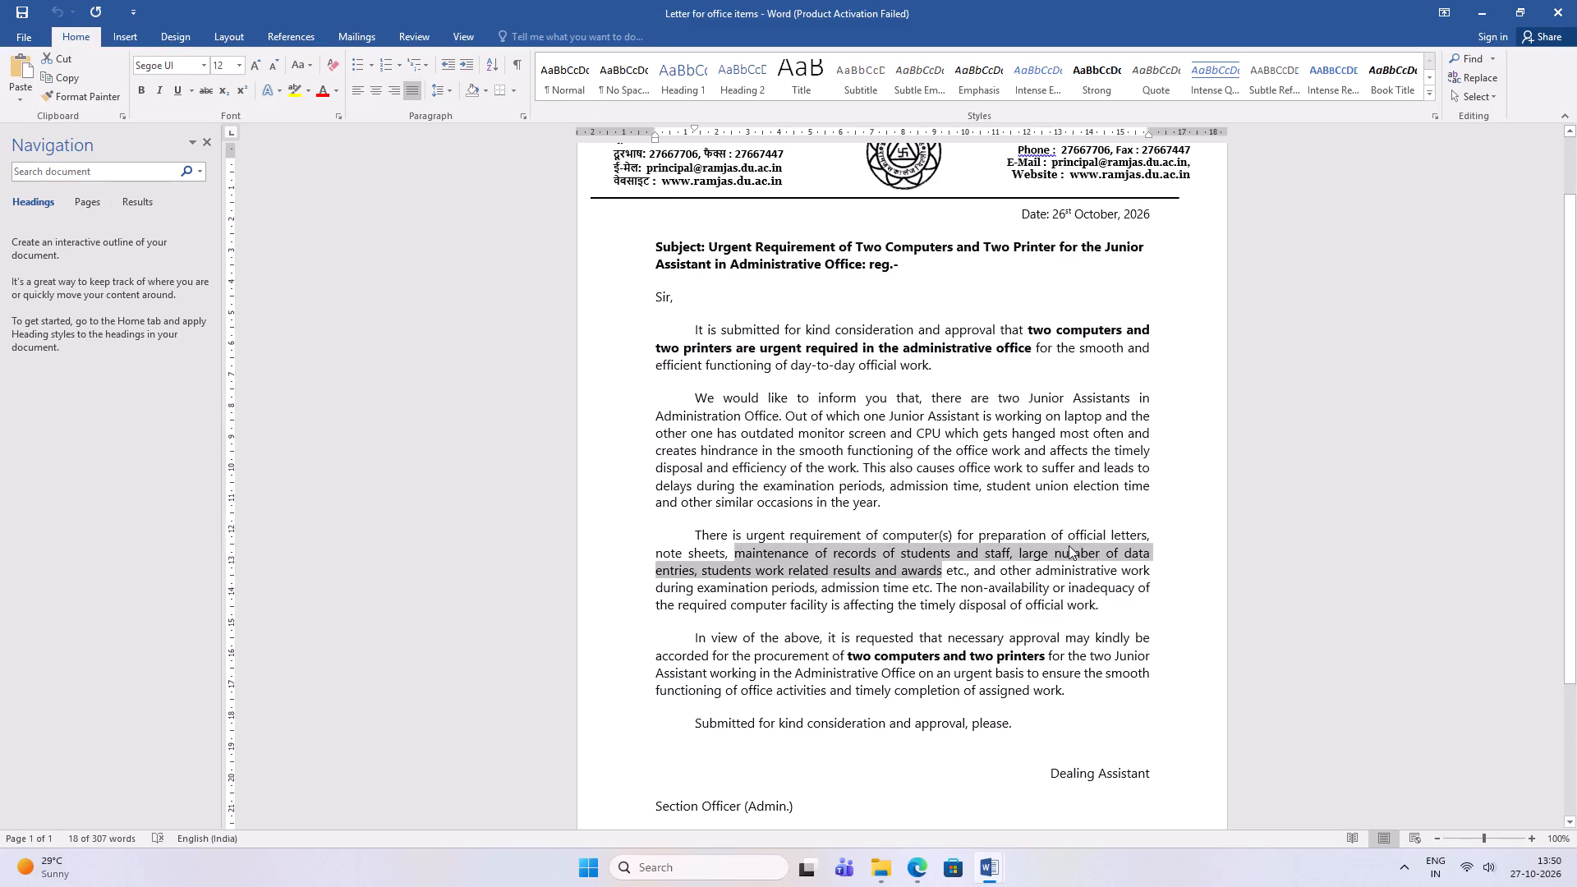
key("alt+Tab")
left_click(889, 425)
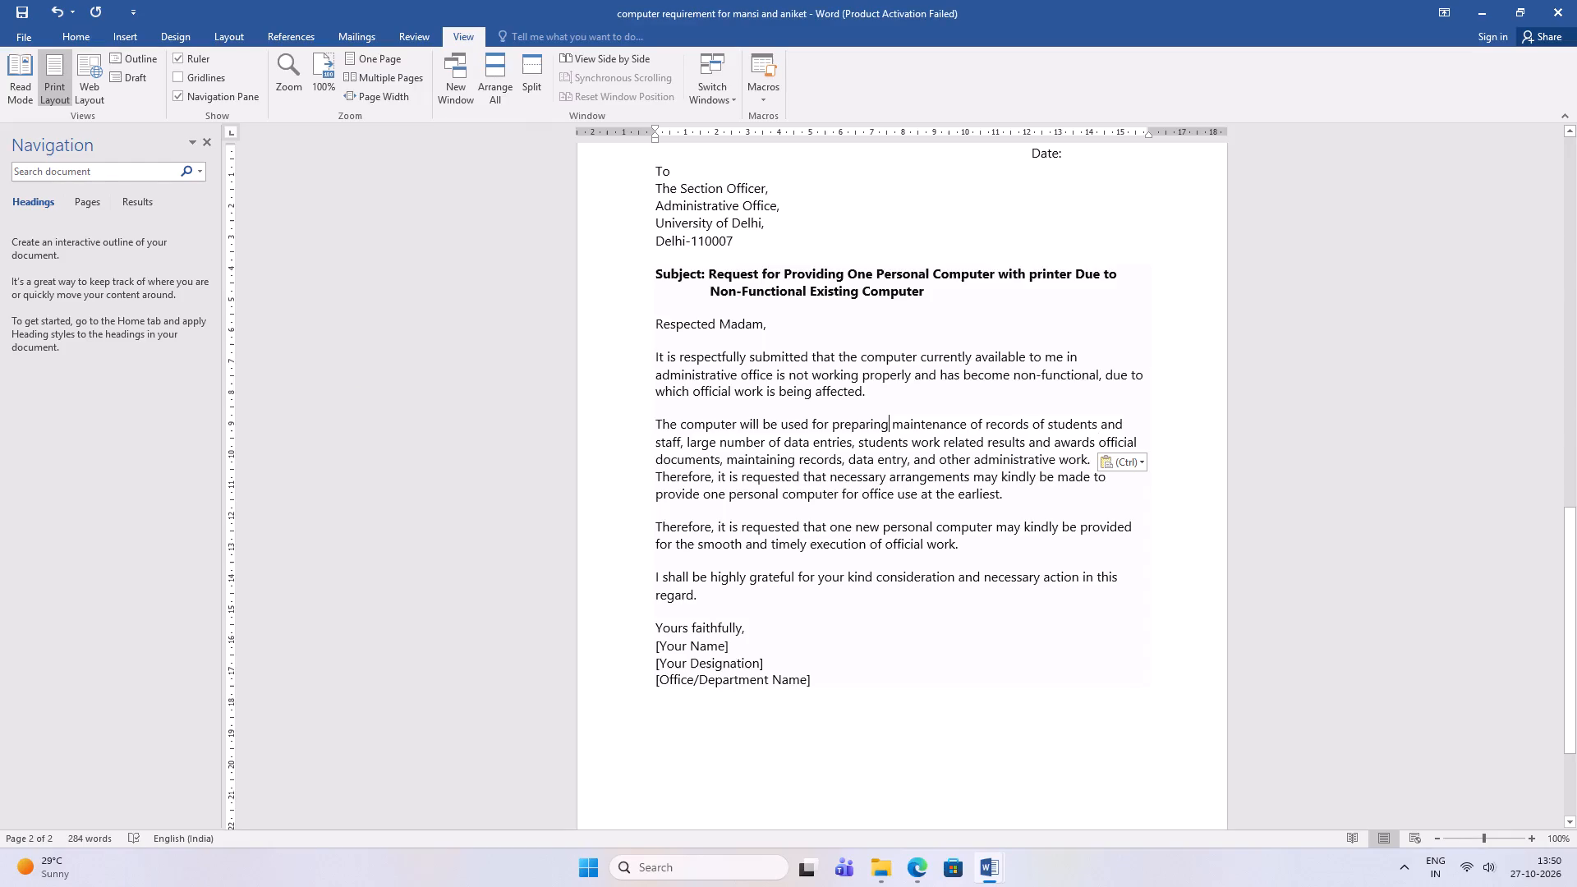
key("BackSpace")
key("BackSpace")
key("BackSpace")
type("ation of")
Copy "and other administrative work during examination periods, admission time etc." from "Letter for office items" and insert it after "awards" in the second letter.
key("alt+Tab")
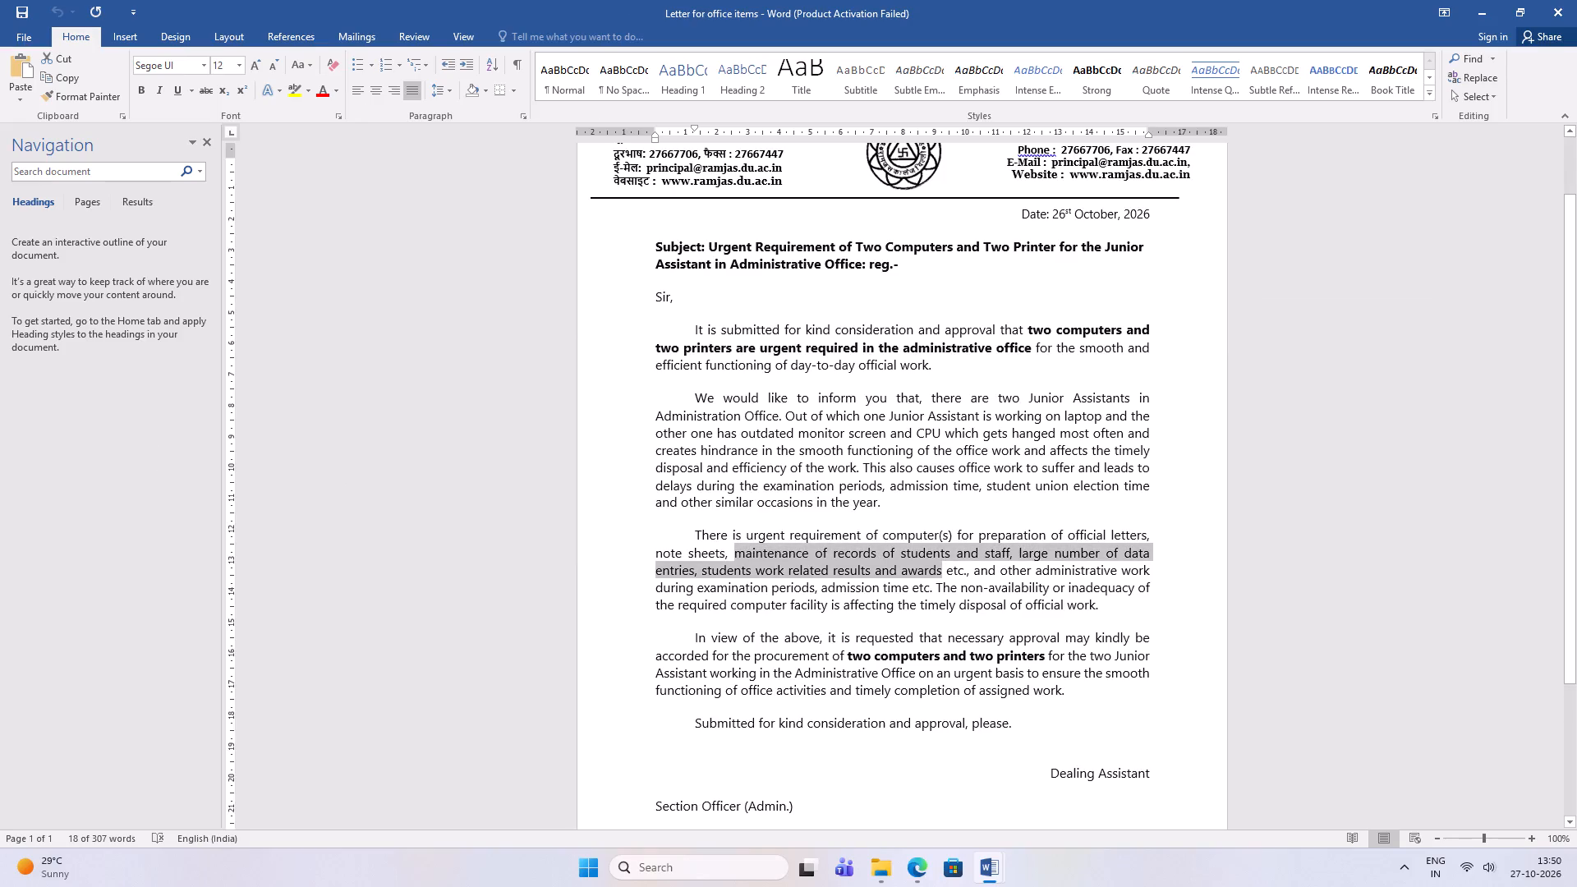
left_click_drag(976, 572, 1017, 605)
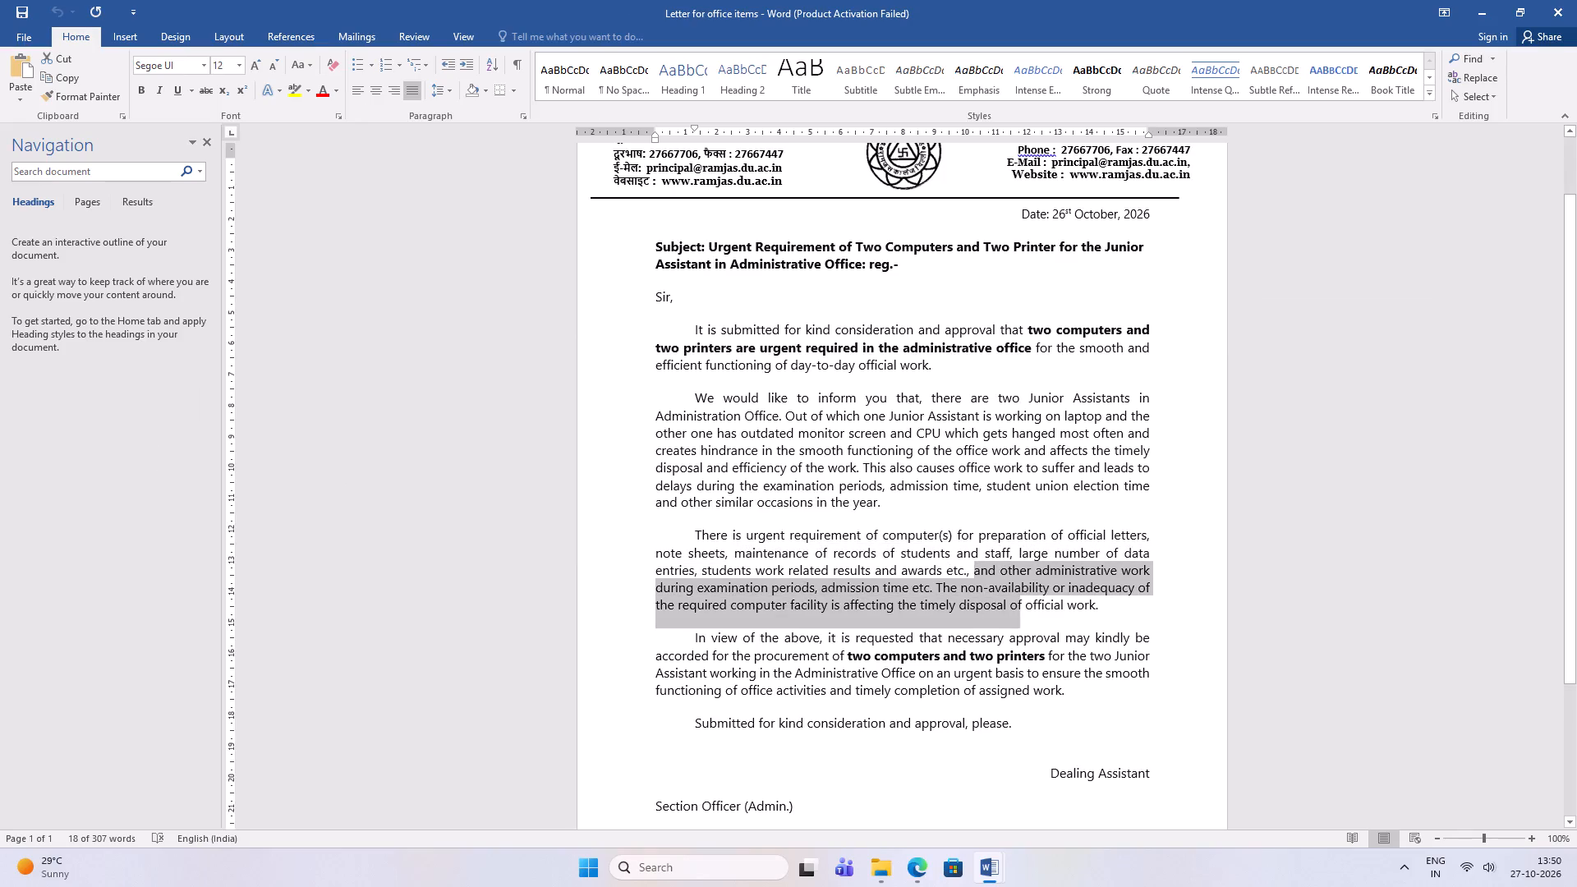
left_click_drag(1017, 605, 931, 588)
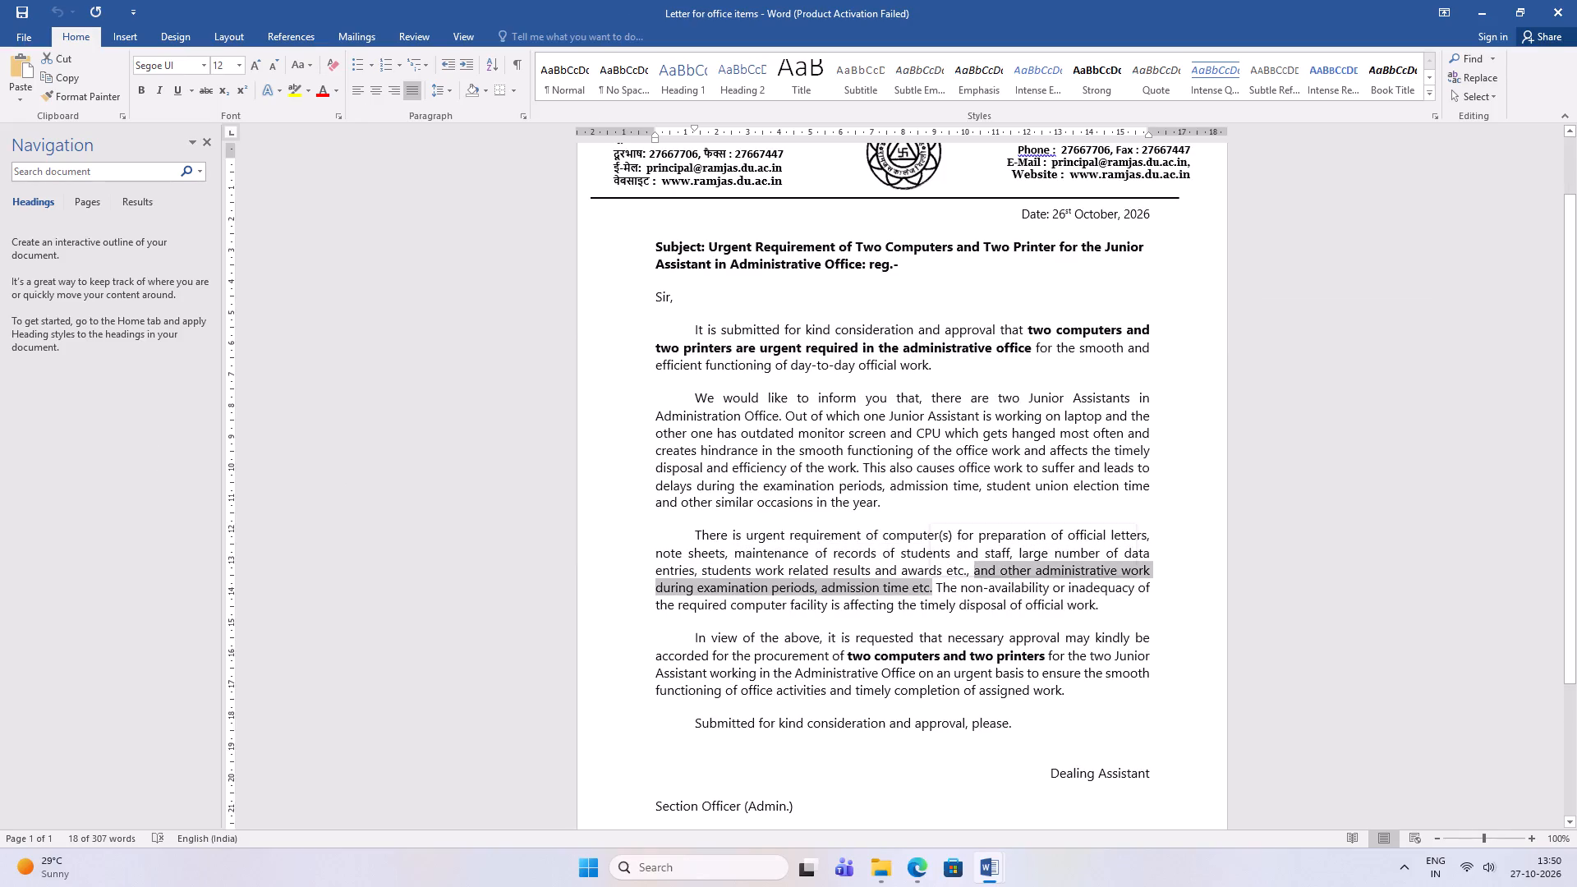
key("ctrl+c")
key("alt+Tab")
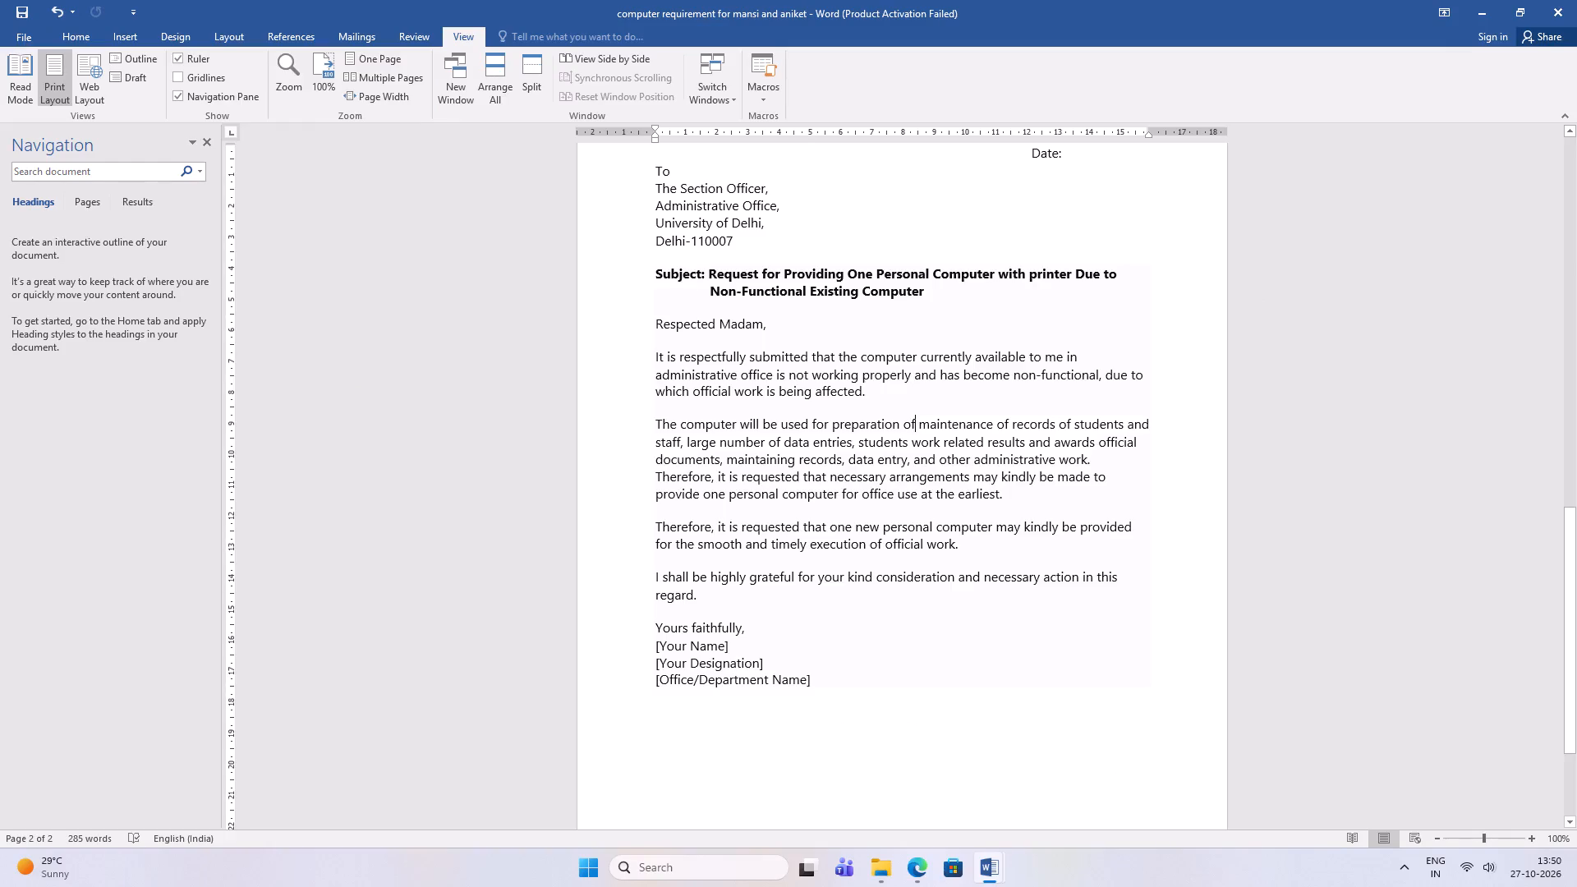
key("alt+Tab")
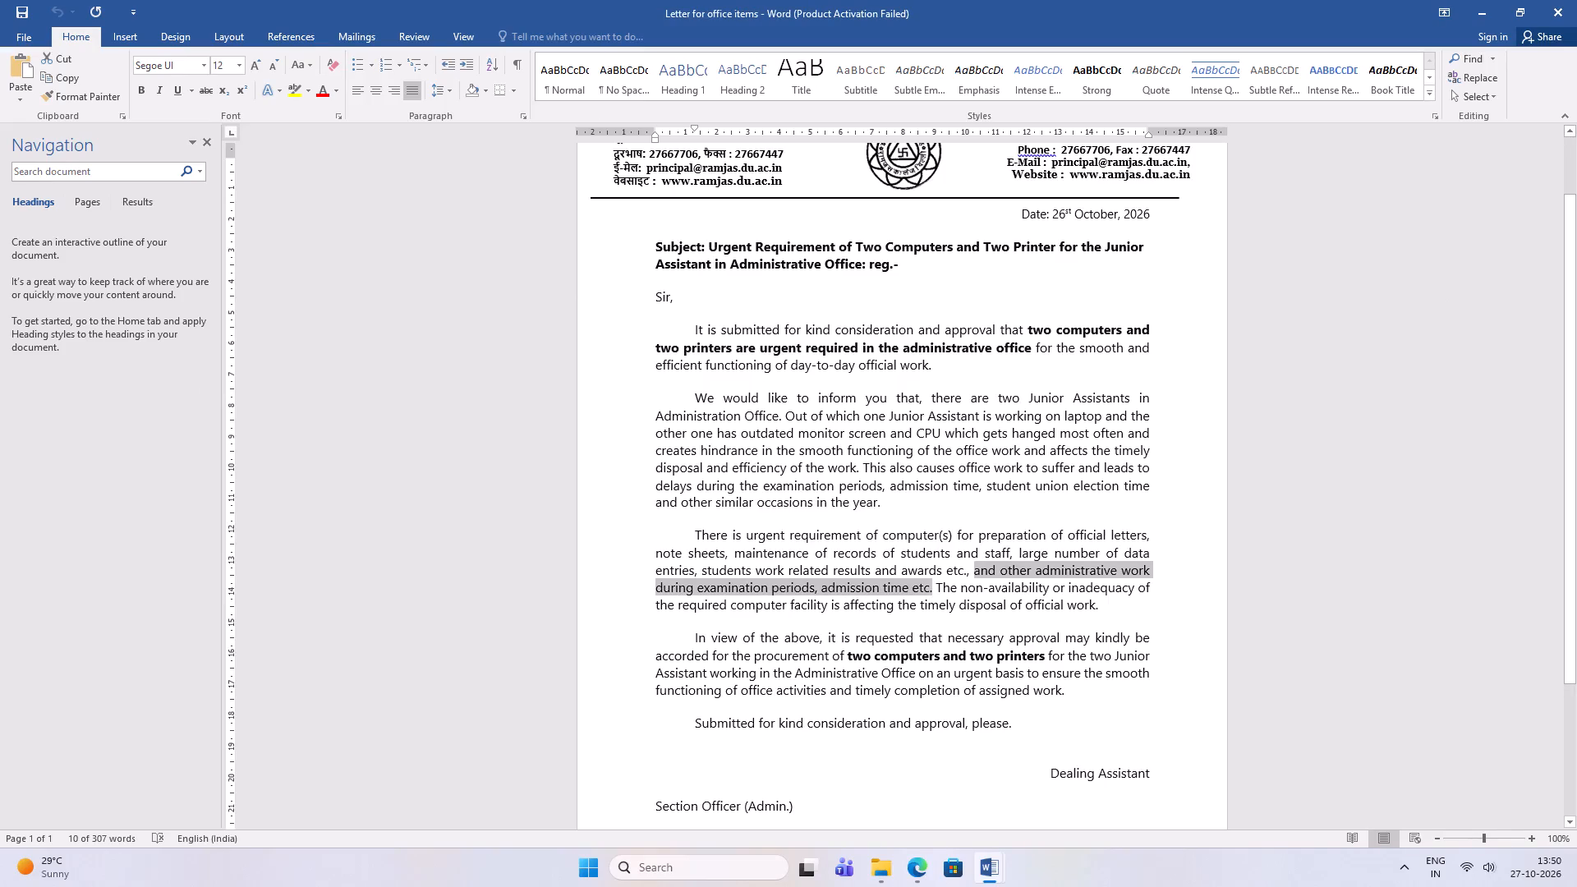
key("alt+Tab")
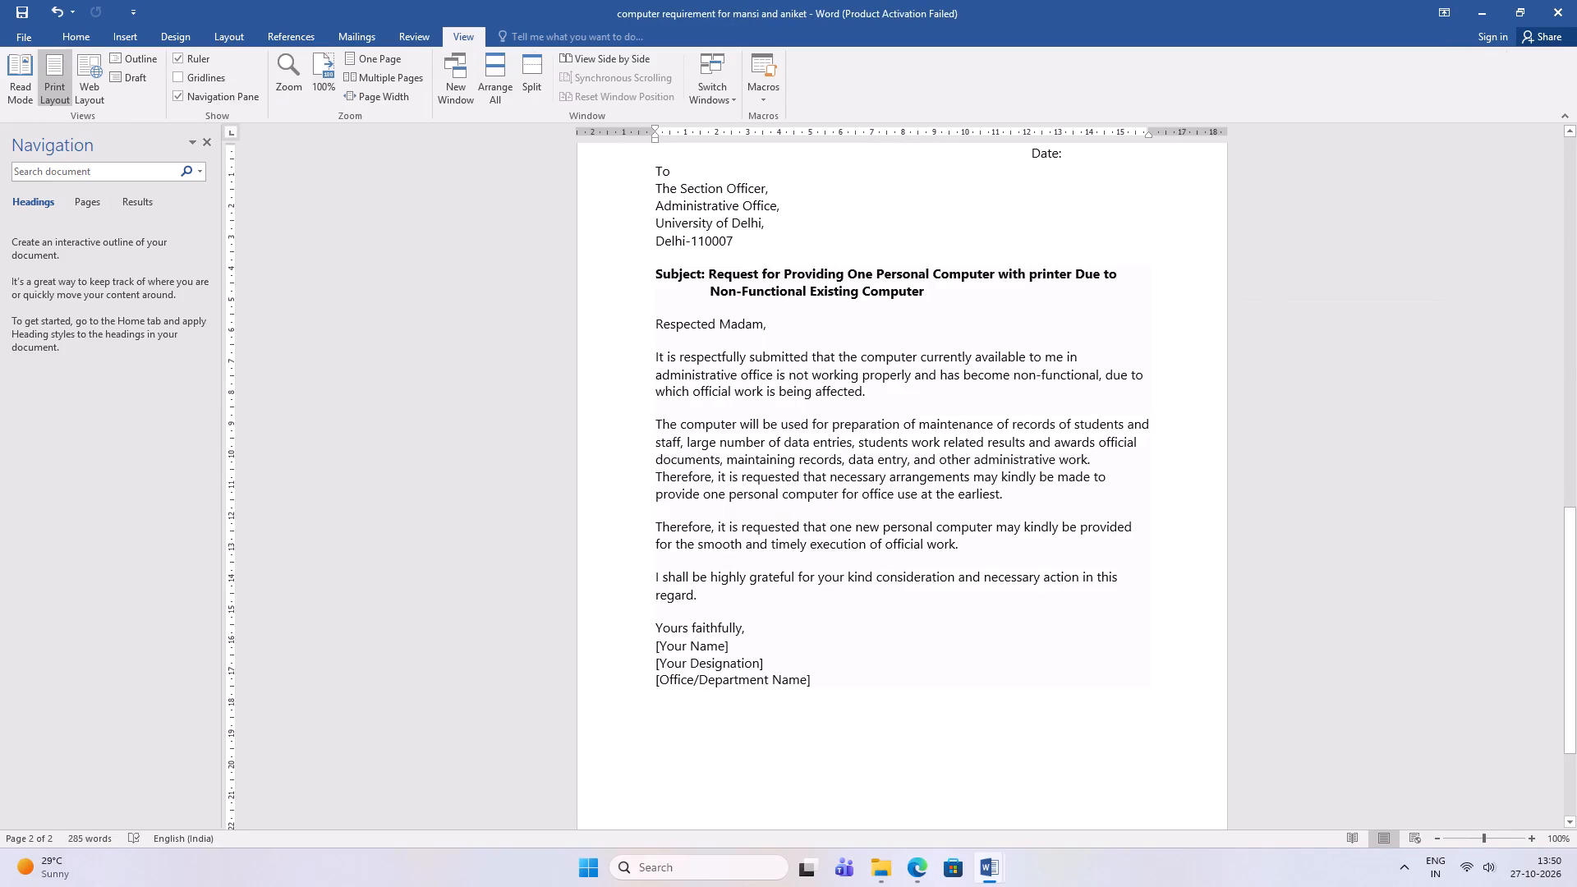
left_click(1098, 442)
key("ctrl+v")
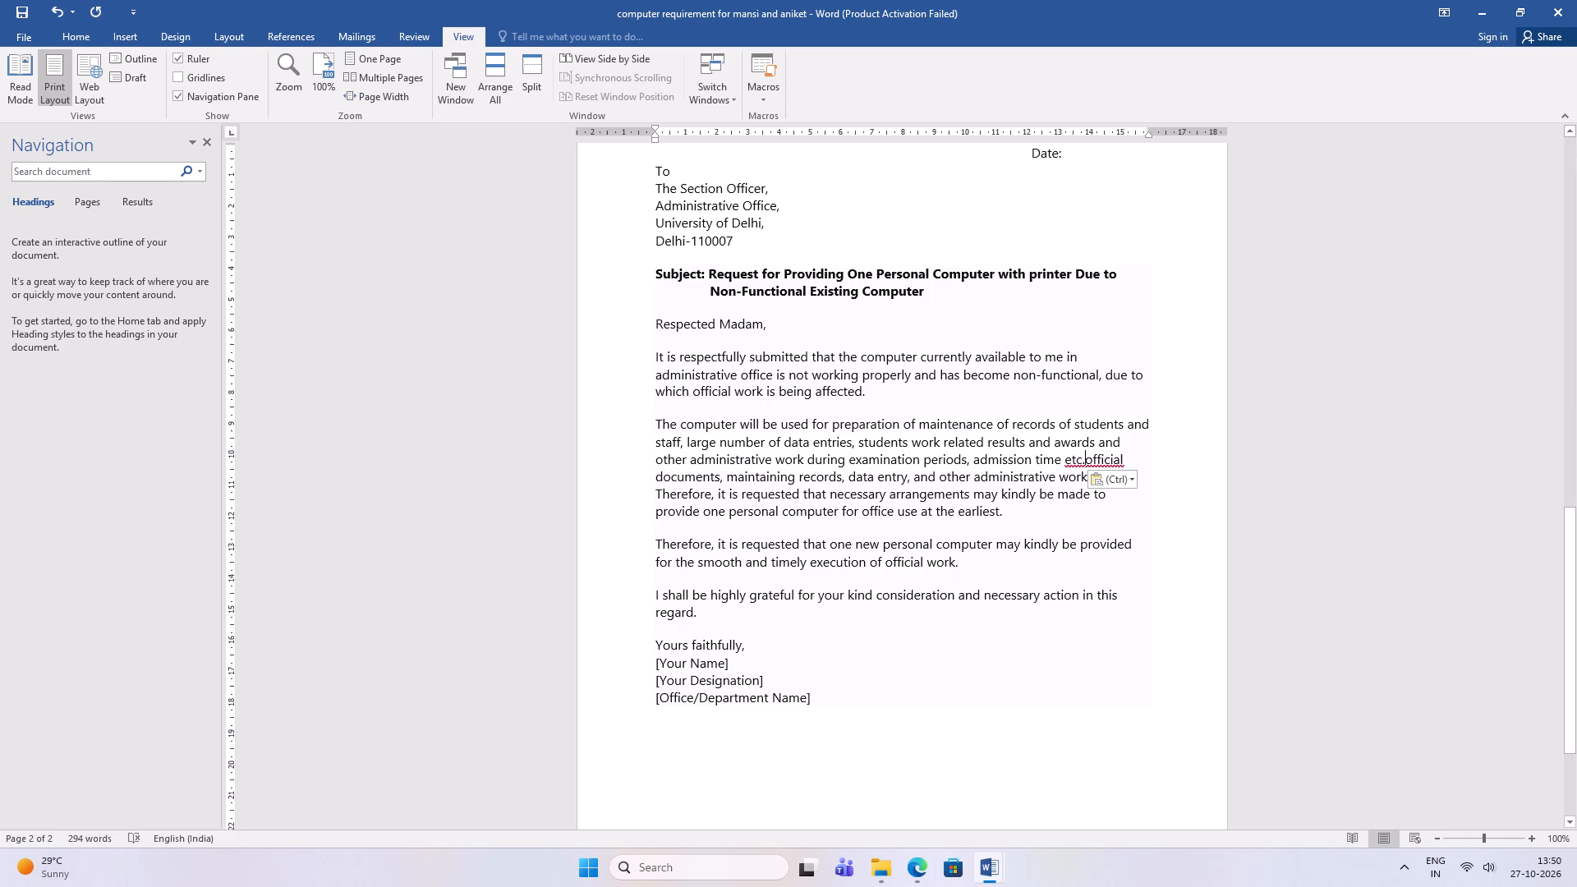
Delete the leftover wording "official documents, maintaining records, data entry, and other administrative work." after "admission time etc." in the second letter.
left_click_drag(1085, 459, 1085, 466)
left_click_drag(1085, 466, 1080, 470)
key("Delete")
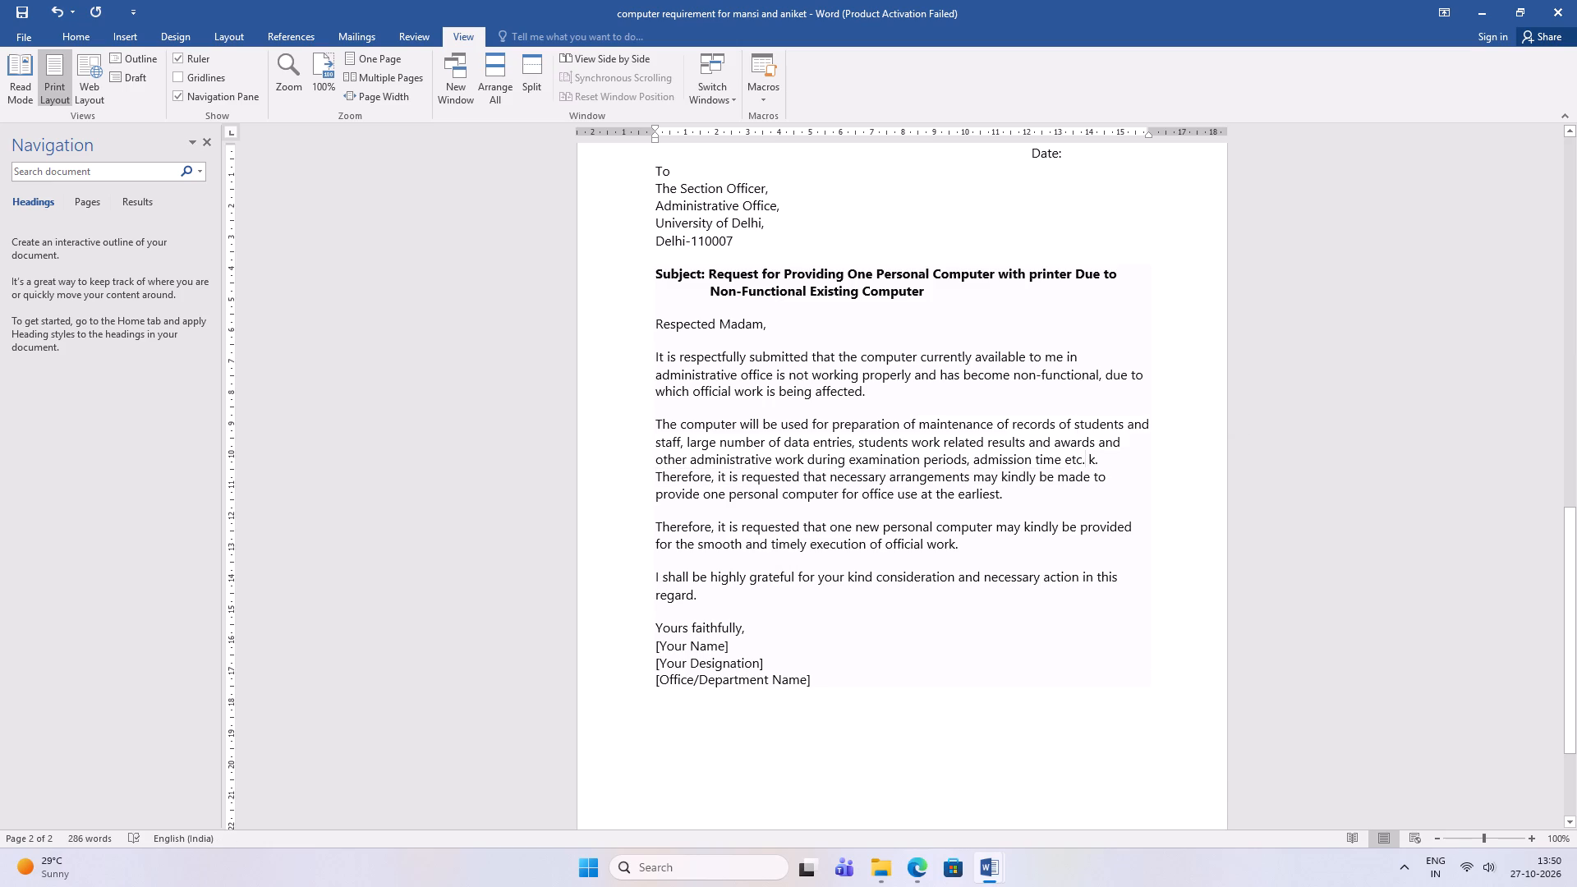
key("Delete")
key("Delete")
key("Delete")
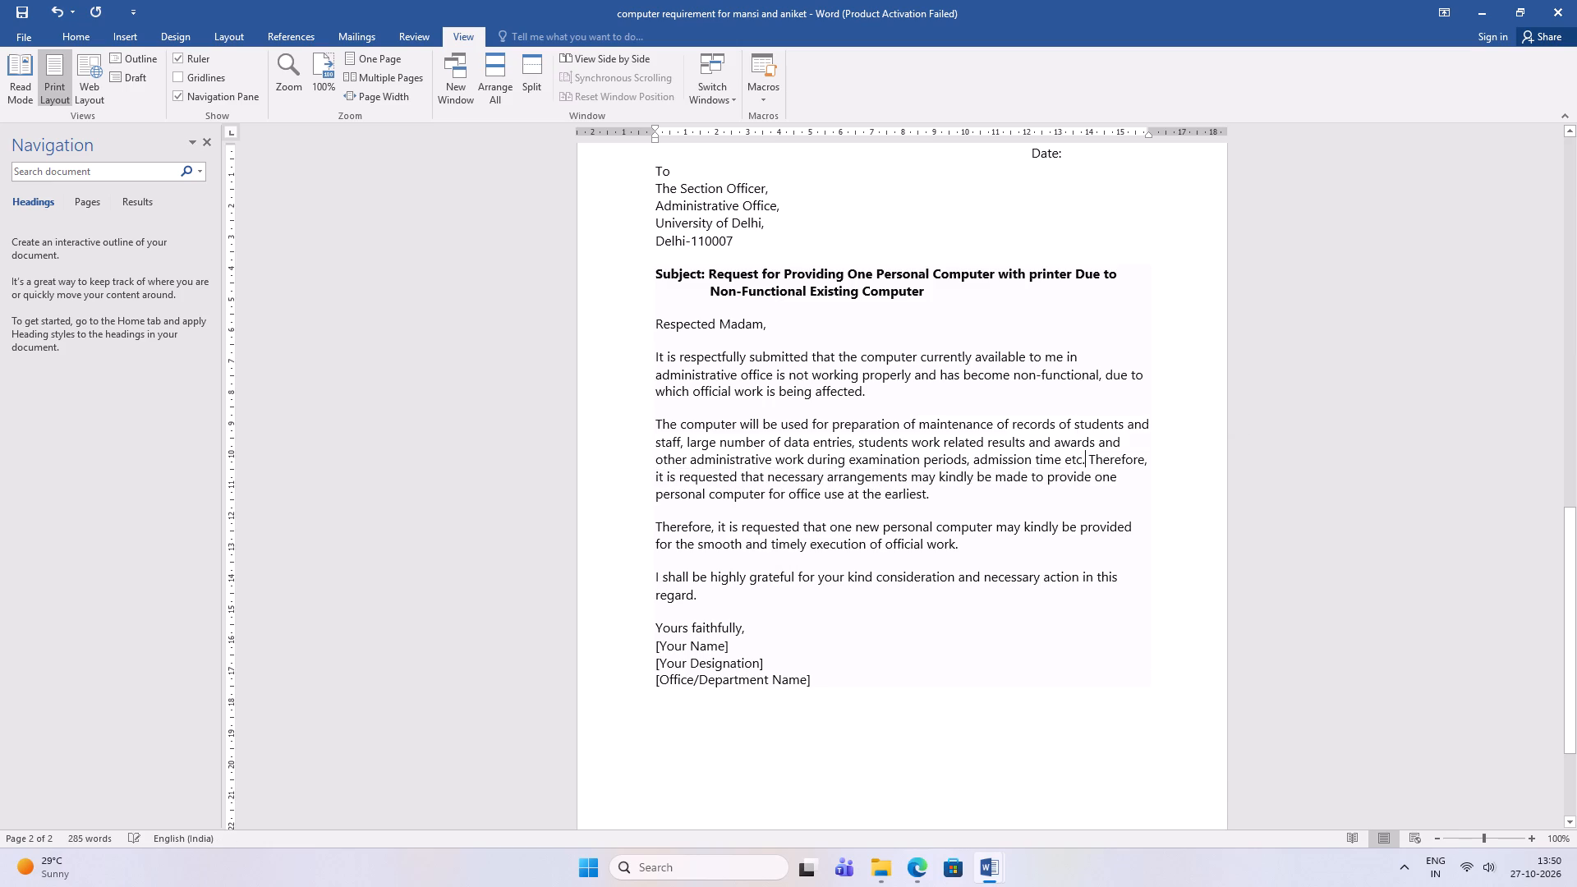
Start a new paragraph at "Therefore, it is requested that necessary arrangements" in the second letter.
key("Return")
key("Delete")
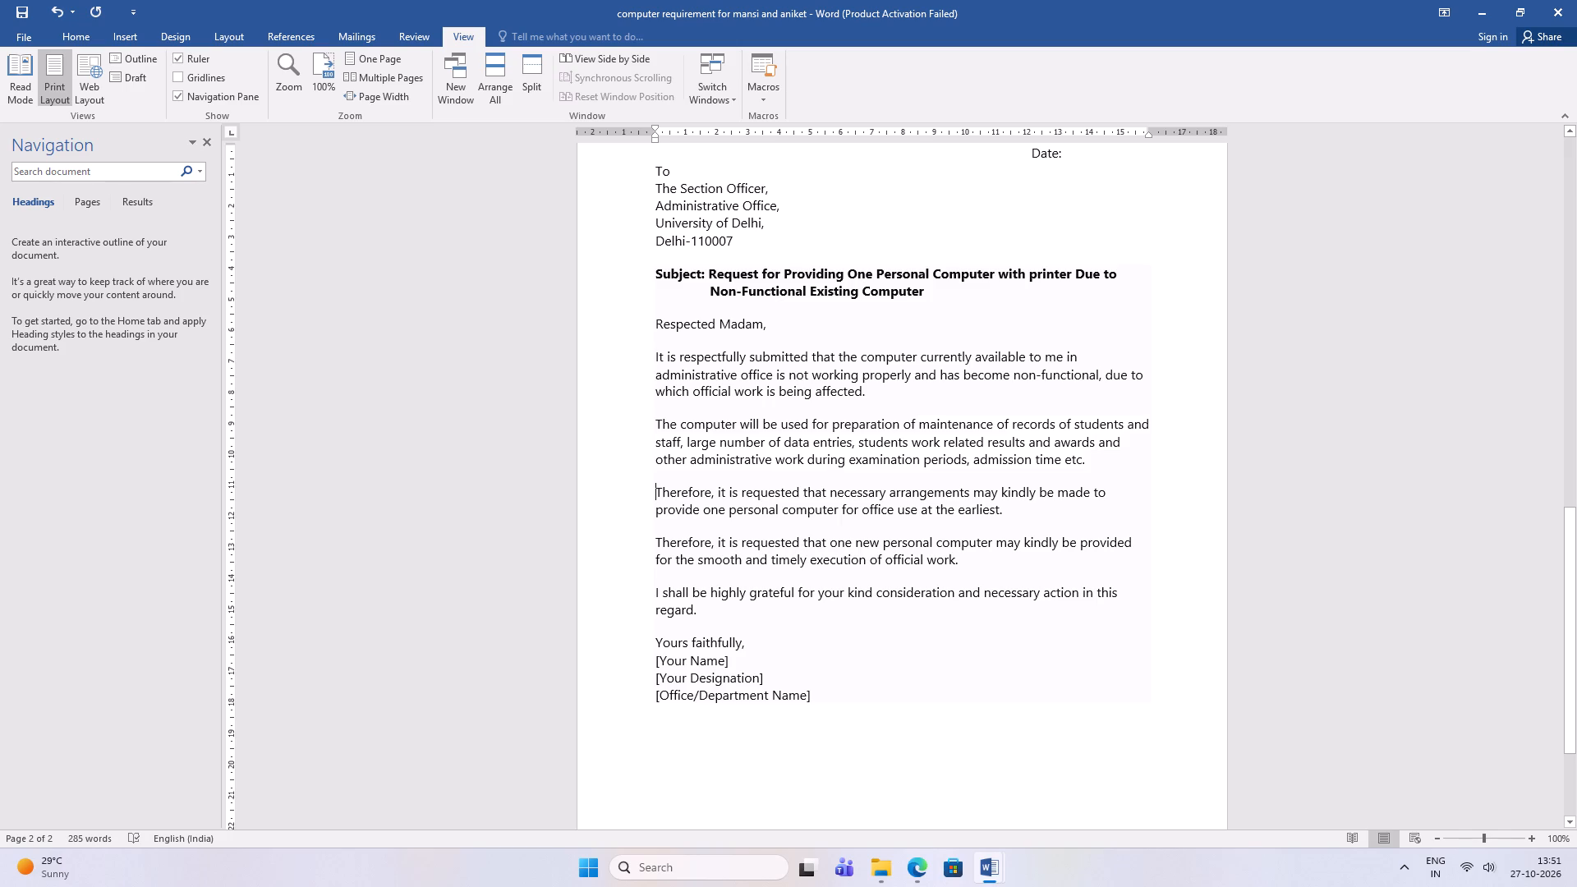
Delete the second letter's paragraph beginning "Therefore, it is requested that necessary arrangements may kindly be made".
left_click(839, 507)
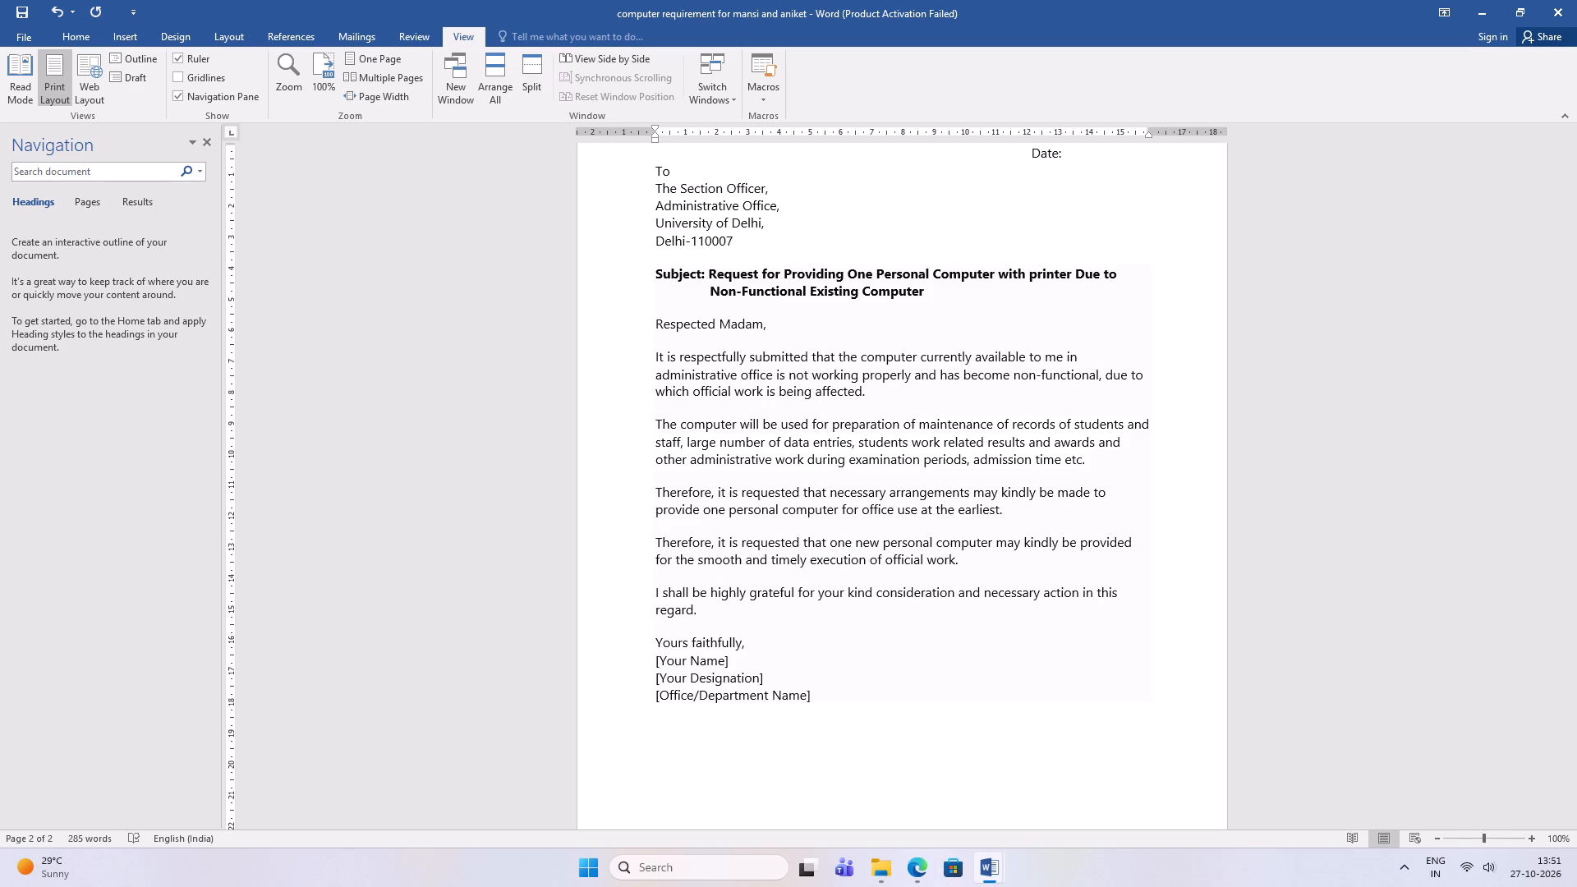
left_click_drag(656, 489, 681, 493)
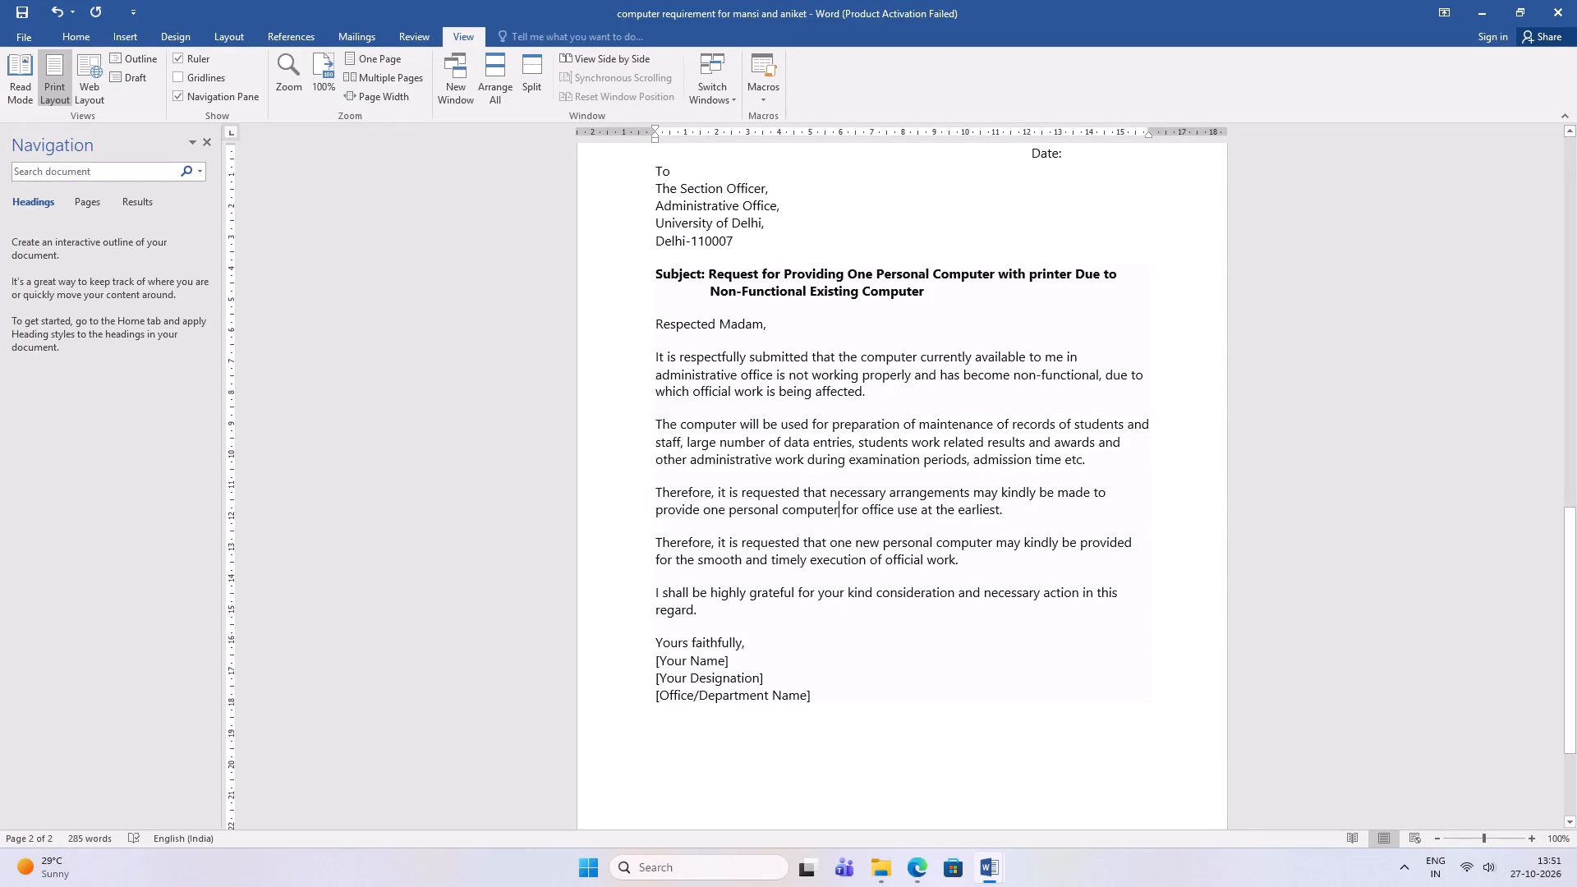
left_click_drag(681, 493, 1044, 521)
key("Delete")
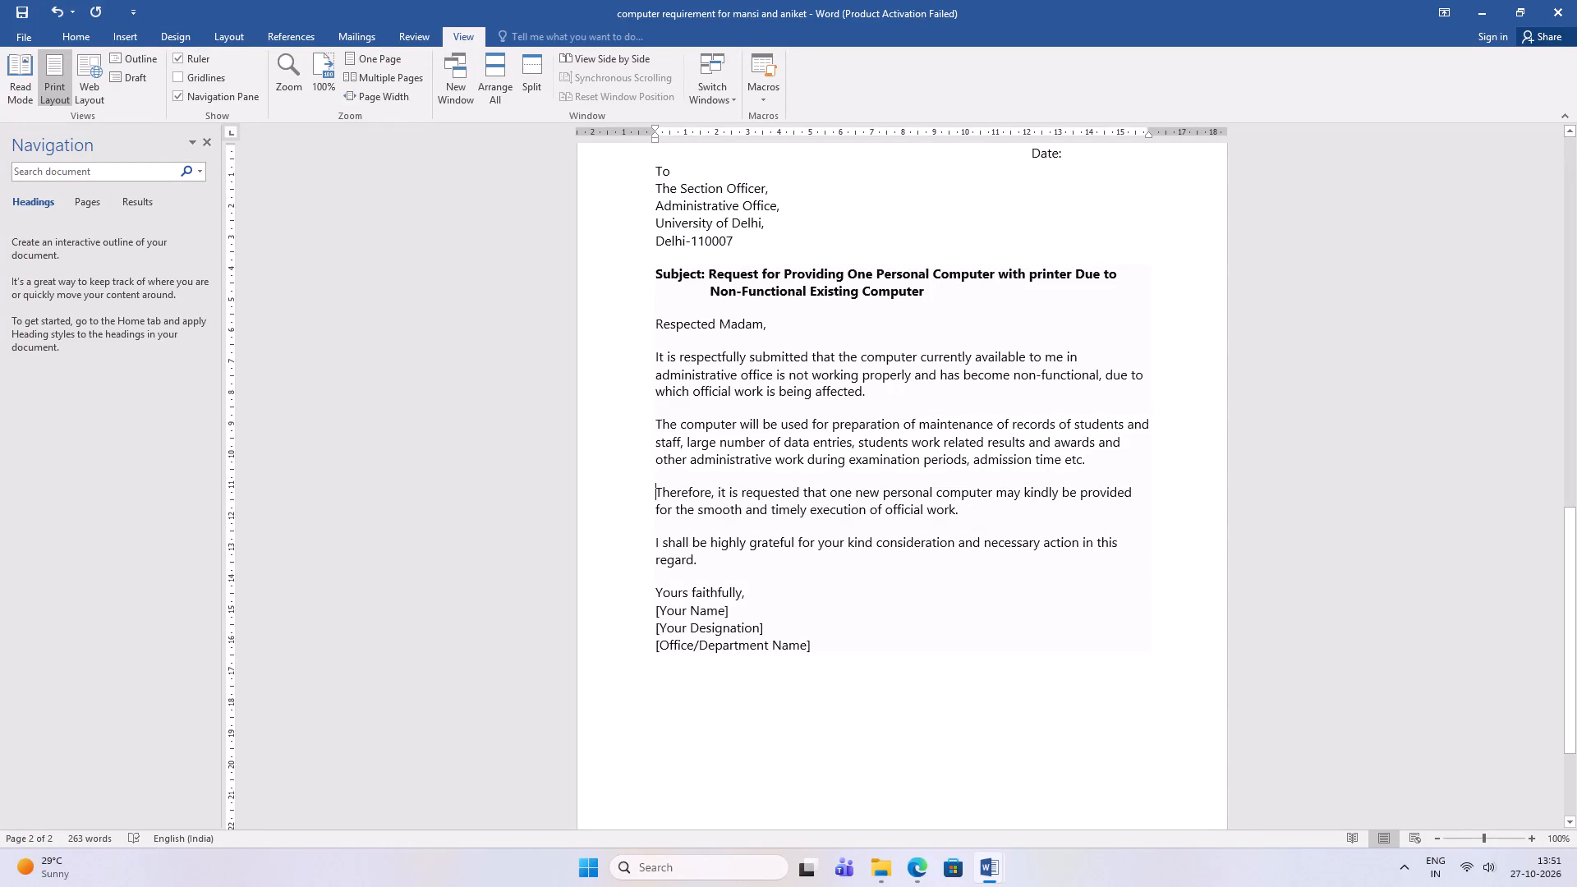
Insert "with printer" after "one new personal computer" in the second letter's "Therefore" paragraph.
left_click(998, 491)
type("with")
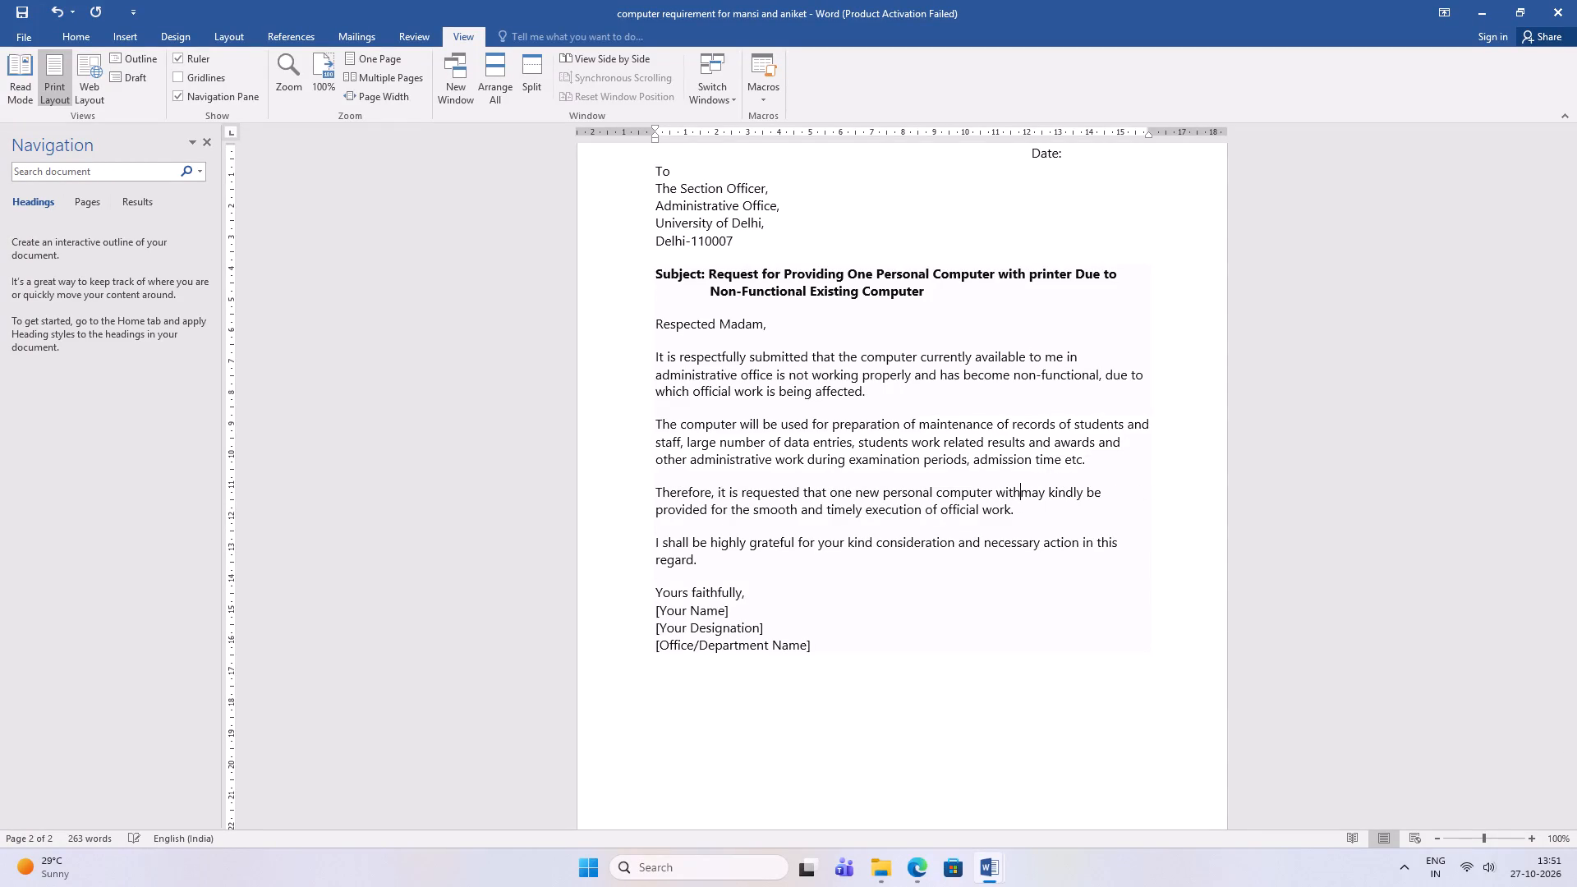
key("space")
type("p-ring")
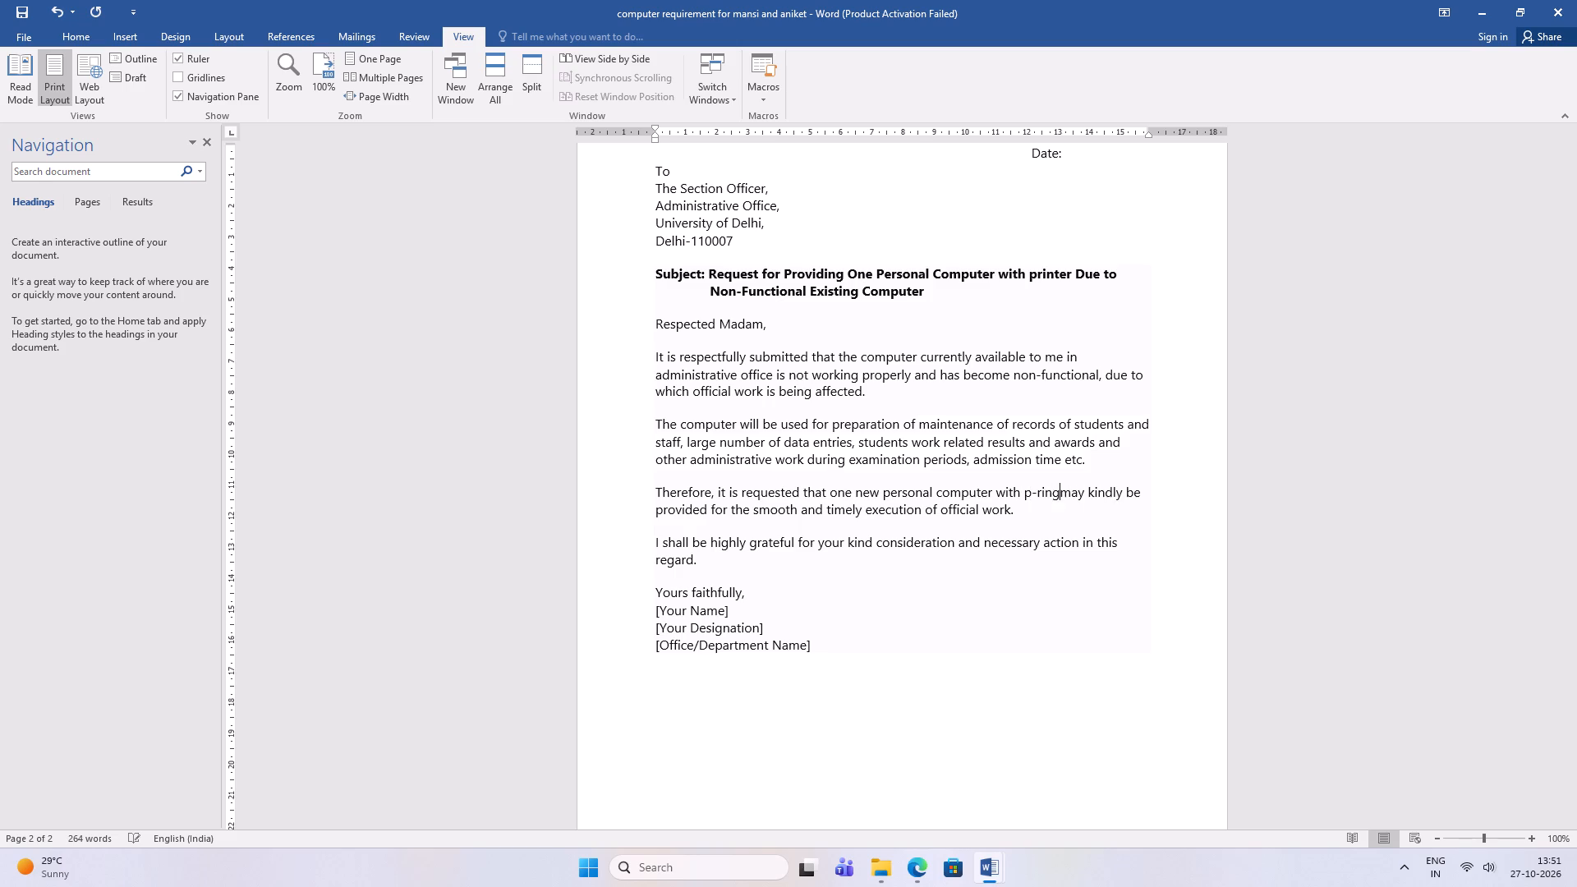
key("BackSpace")
key("BackSpace")
key("BackSpace")
key("BackSpace")
key("BackSpace")
type("rinter")
key("space")
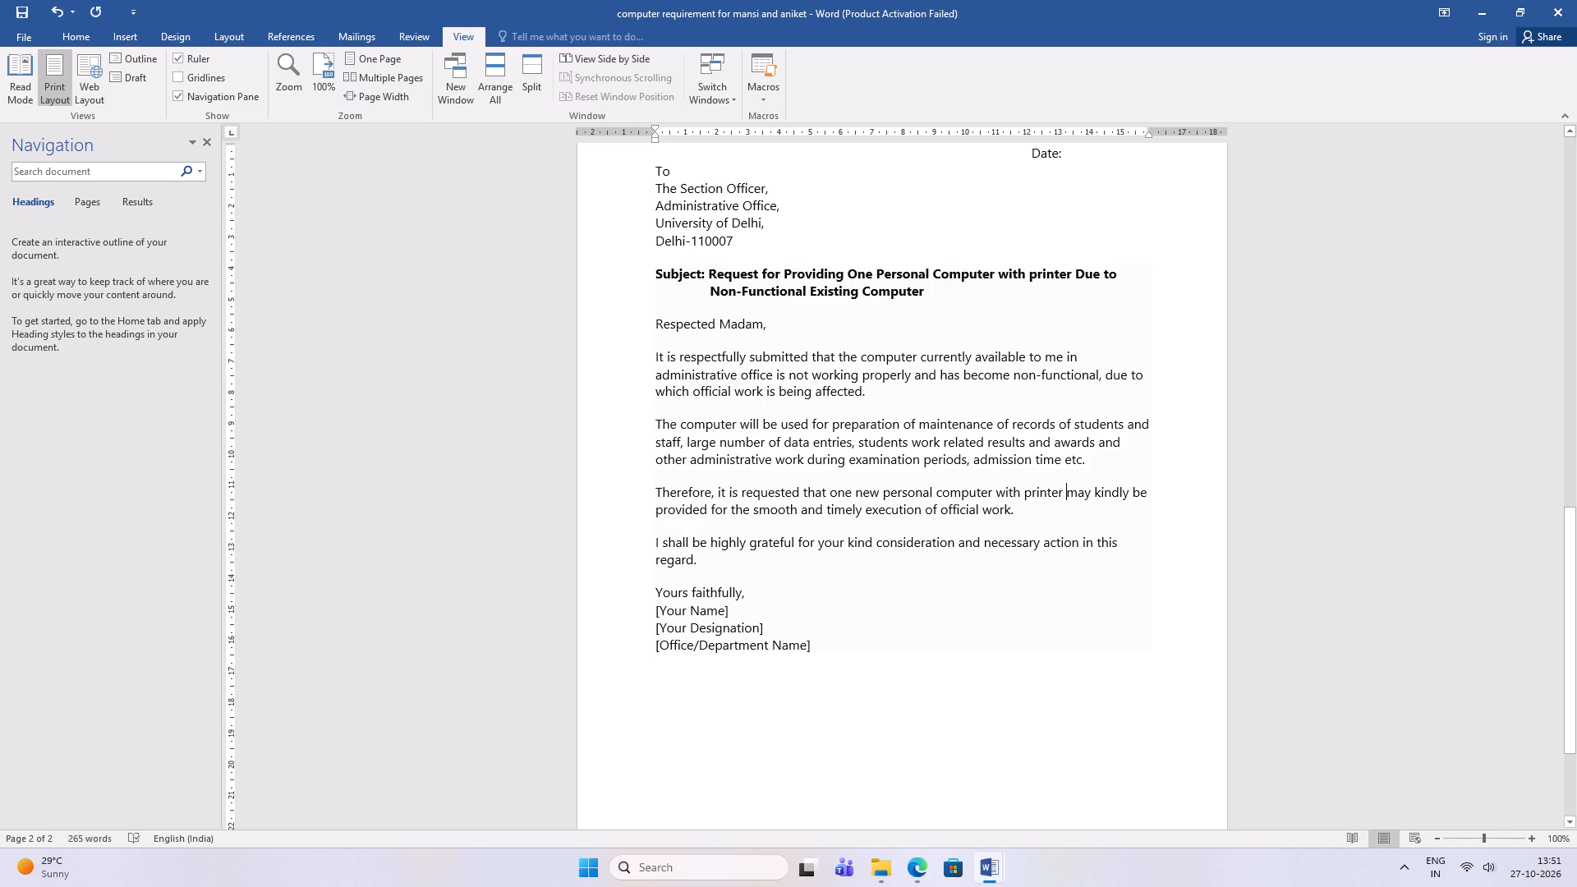
Replace the name, designation and office placeholders under "Yours faithfully," in the second letter with "(Aniket)" and "Junior Assistant" on separate lines below a gap.
left_click_drag(654, 609, 752, 621)
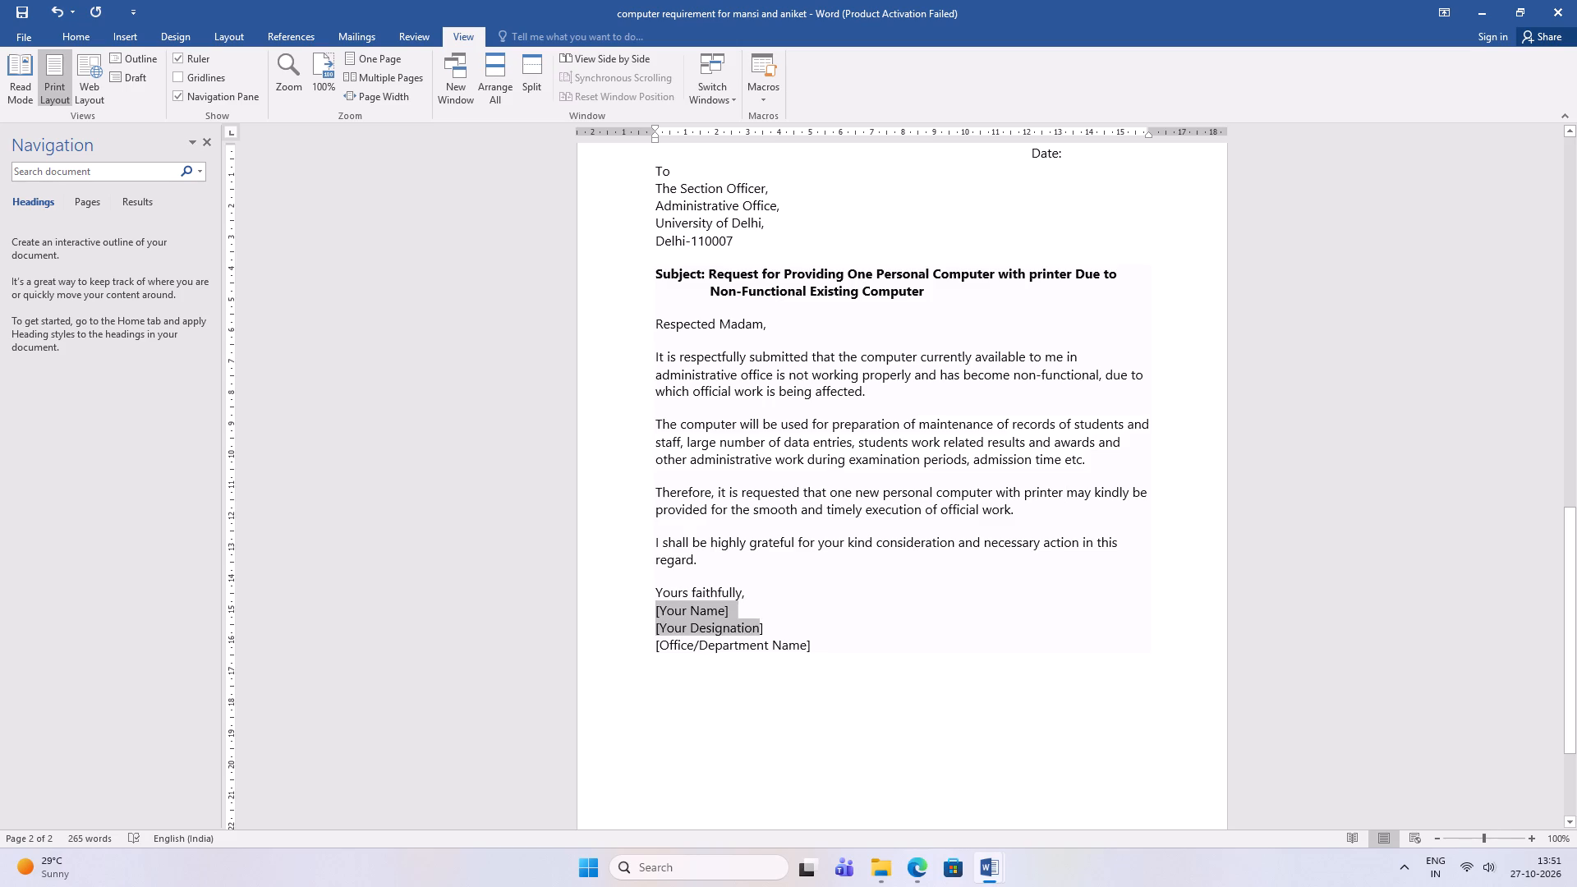
left_click_drag(752, 621, 823, 642)
key("Delete")
key("Return")
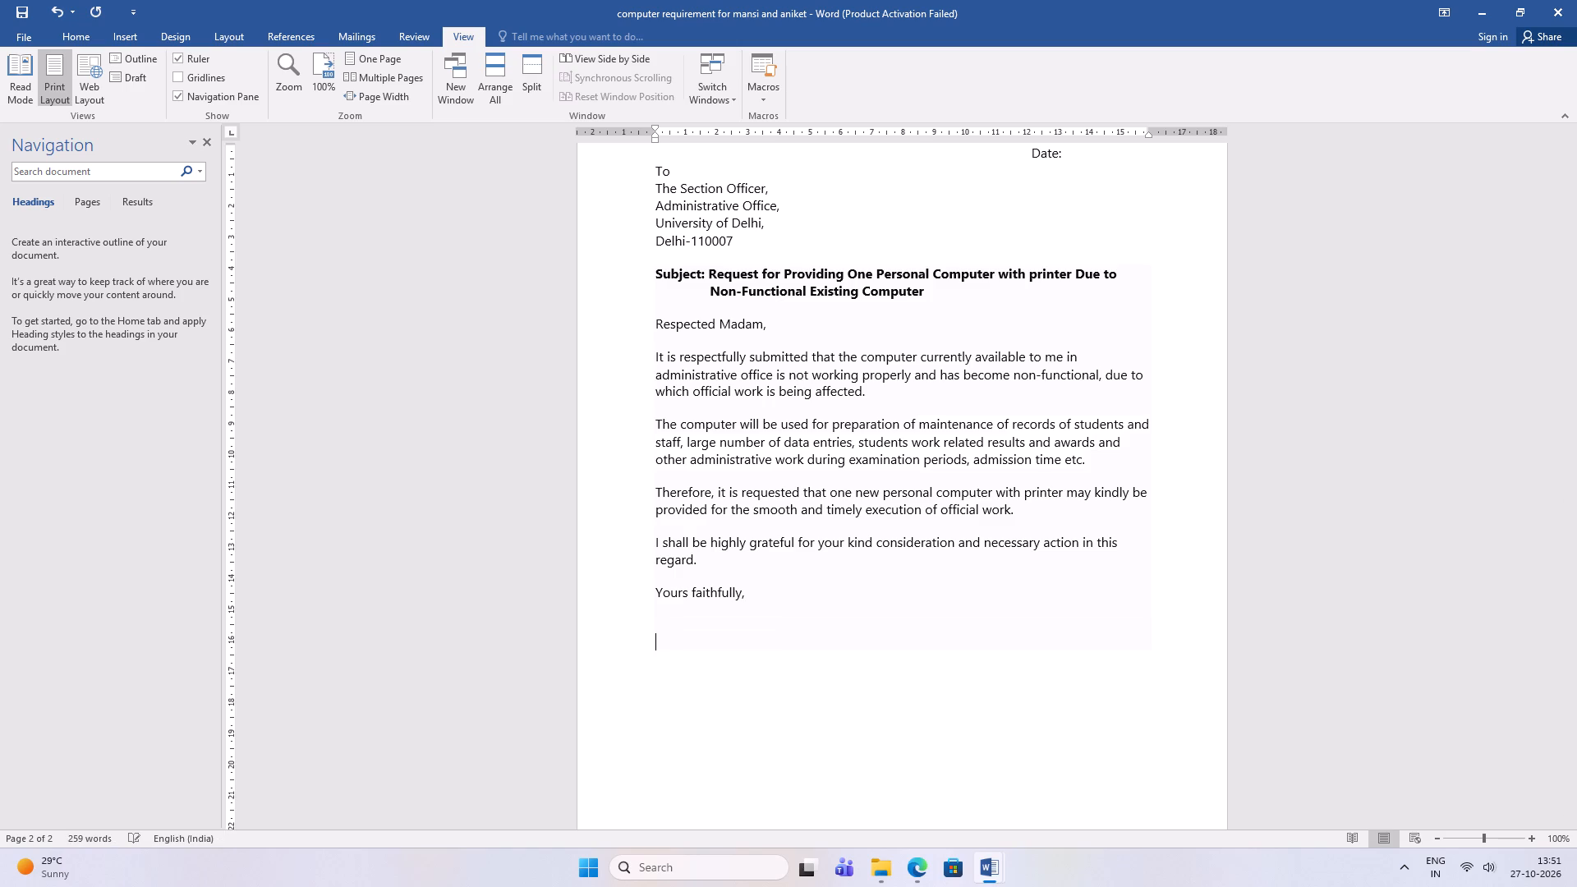
type("(Aniket)")
key("Return")
type("Junior Assistant")
Apply the No Spacing style to the "(Aniket)" and "Junior Assistant" signature lines of the second letter.
left_click_drag(646, 646, 768, 674)
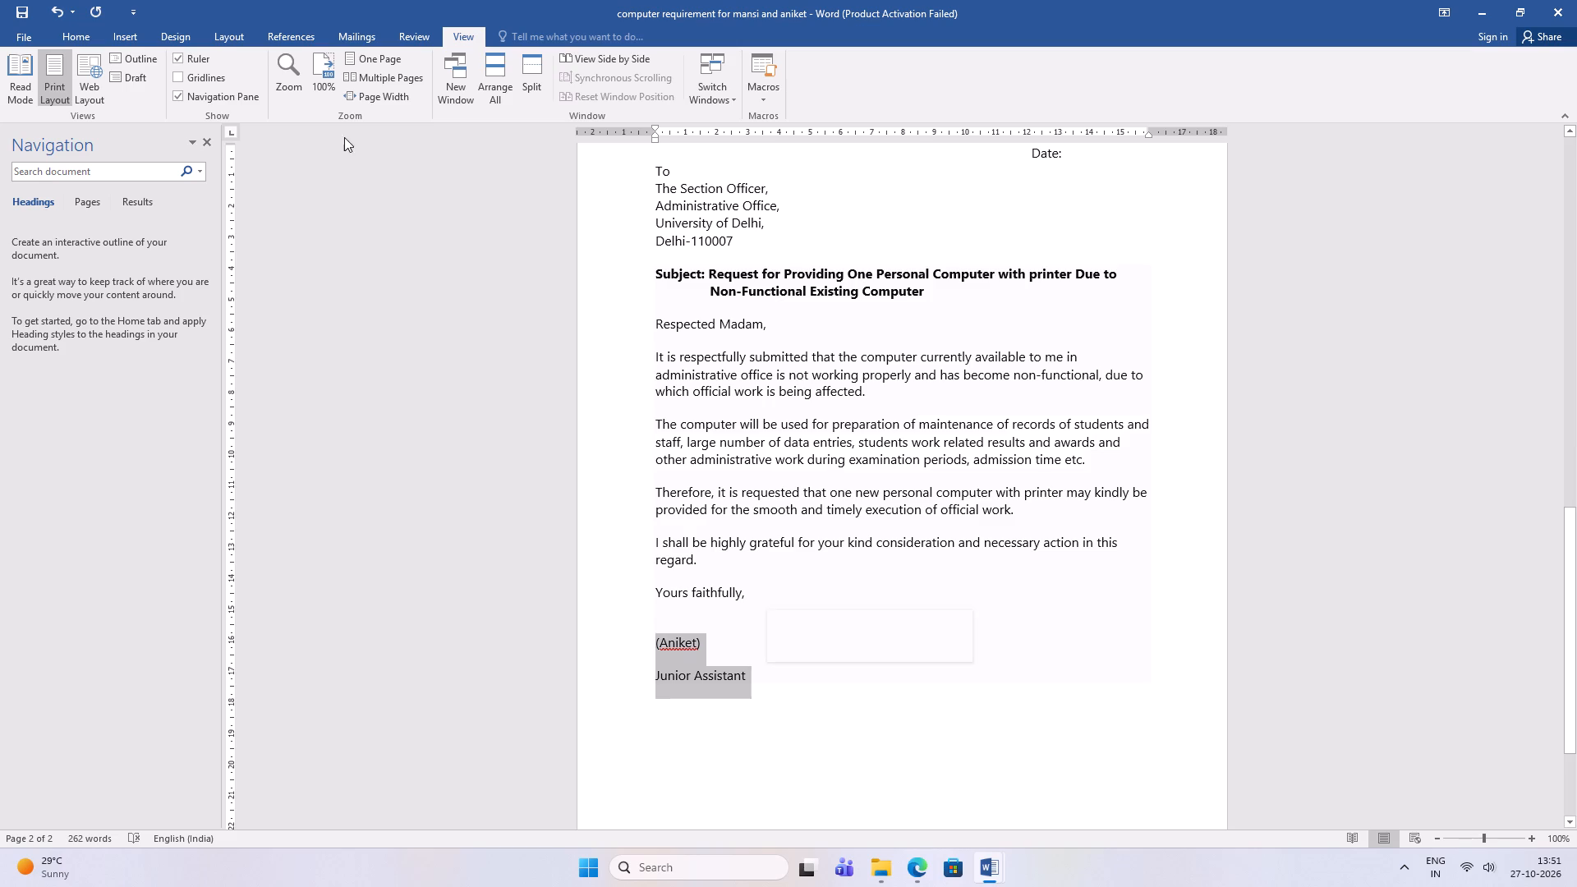
left_click(30, 36)
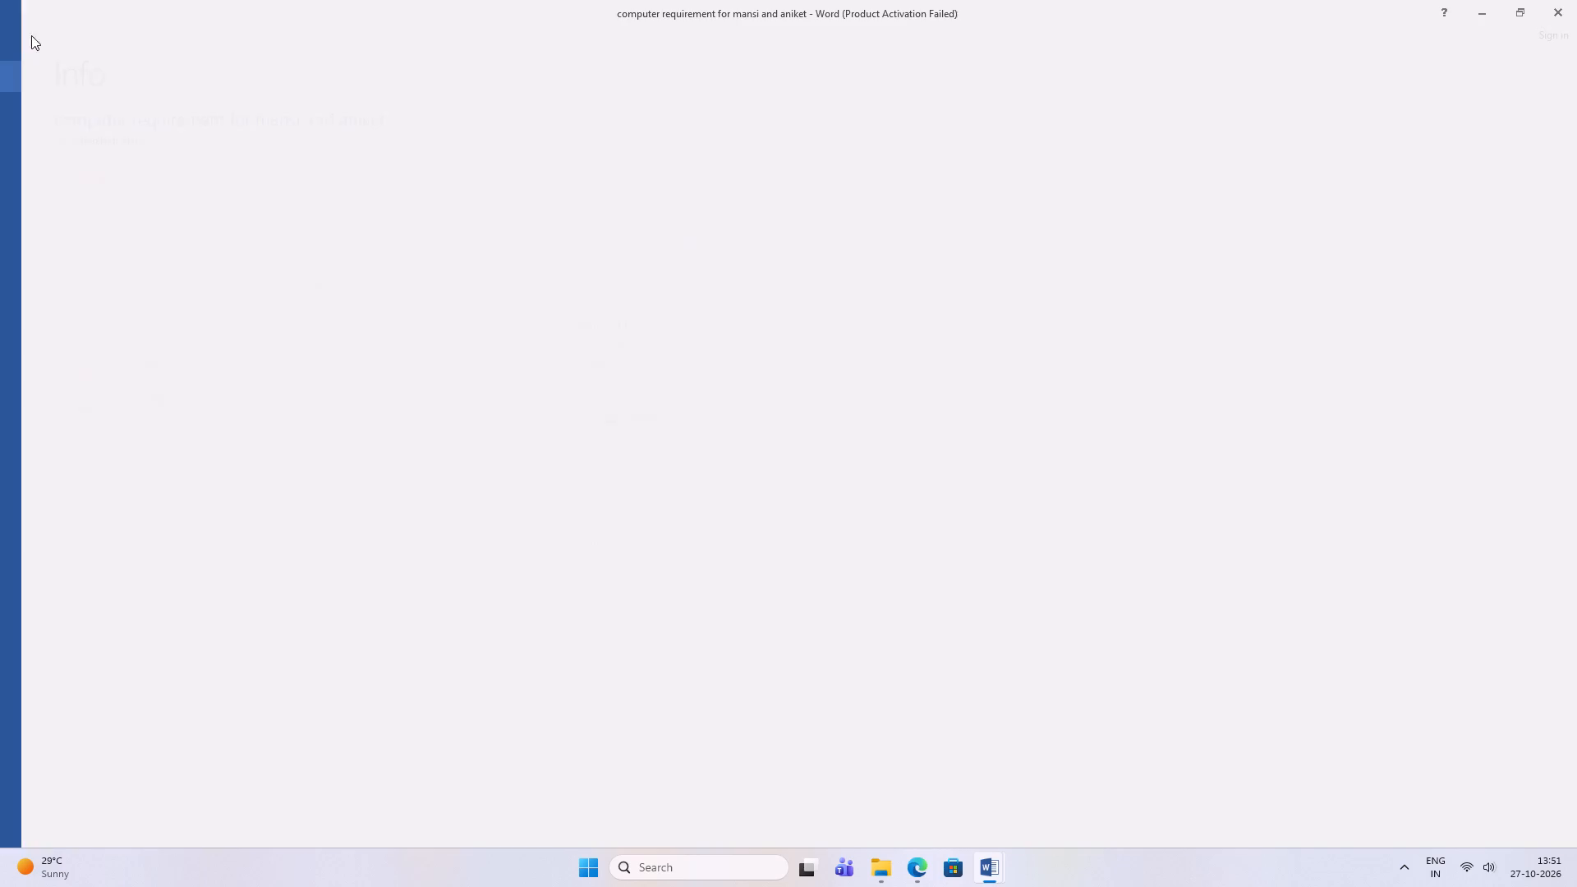
left_click(45, 38)
left_click(71, 39)
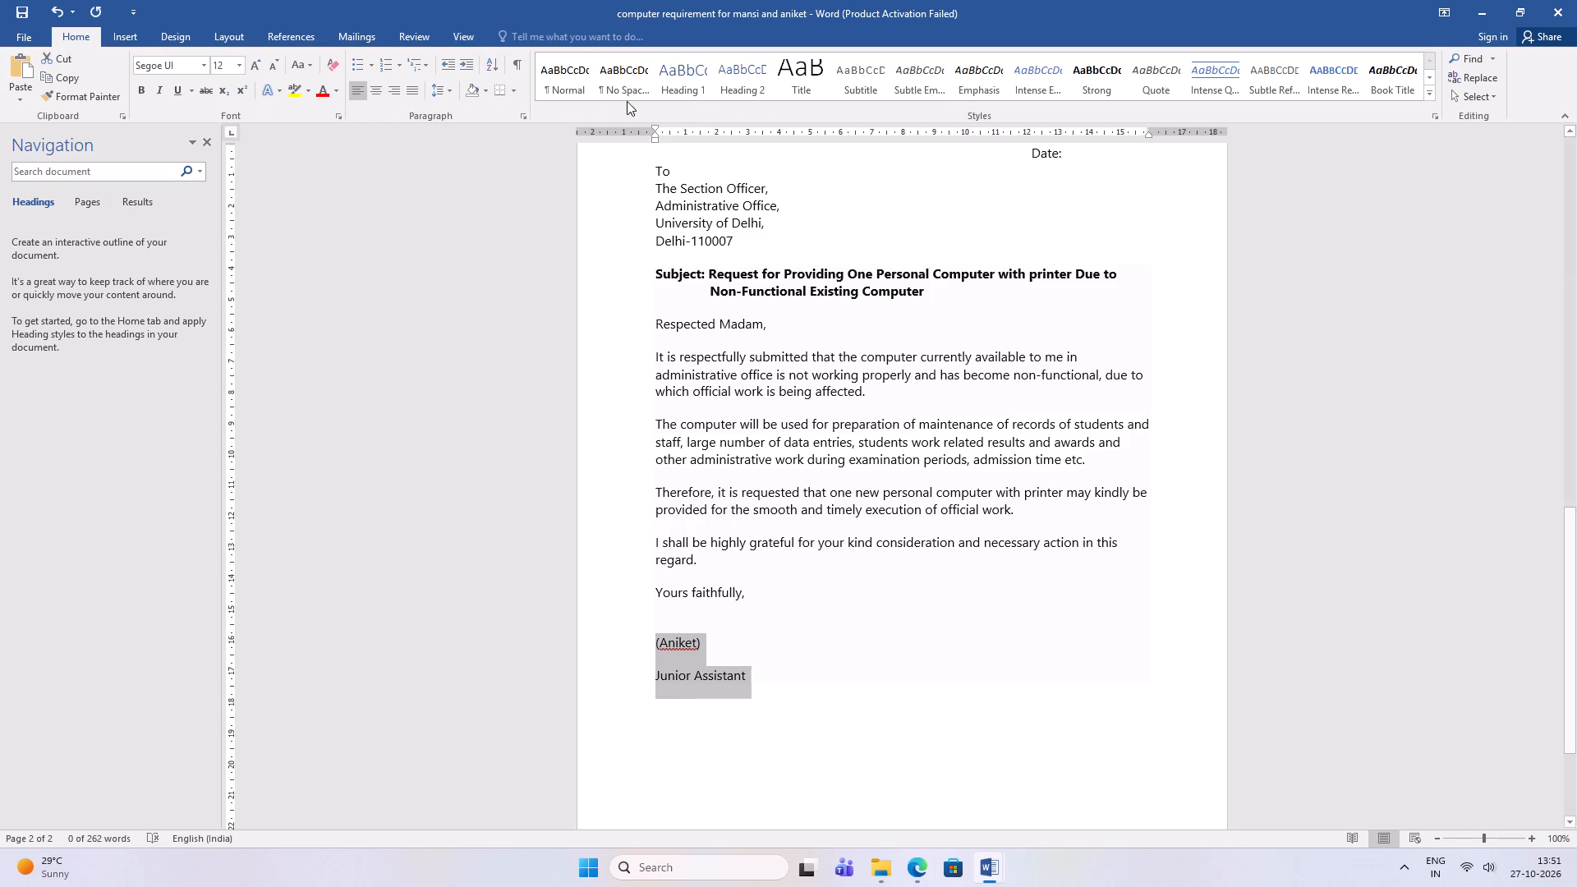
left_click(617, 91)
left_click(823, 552)
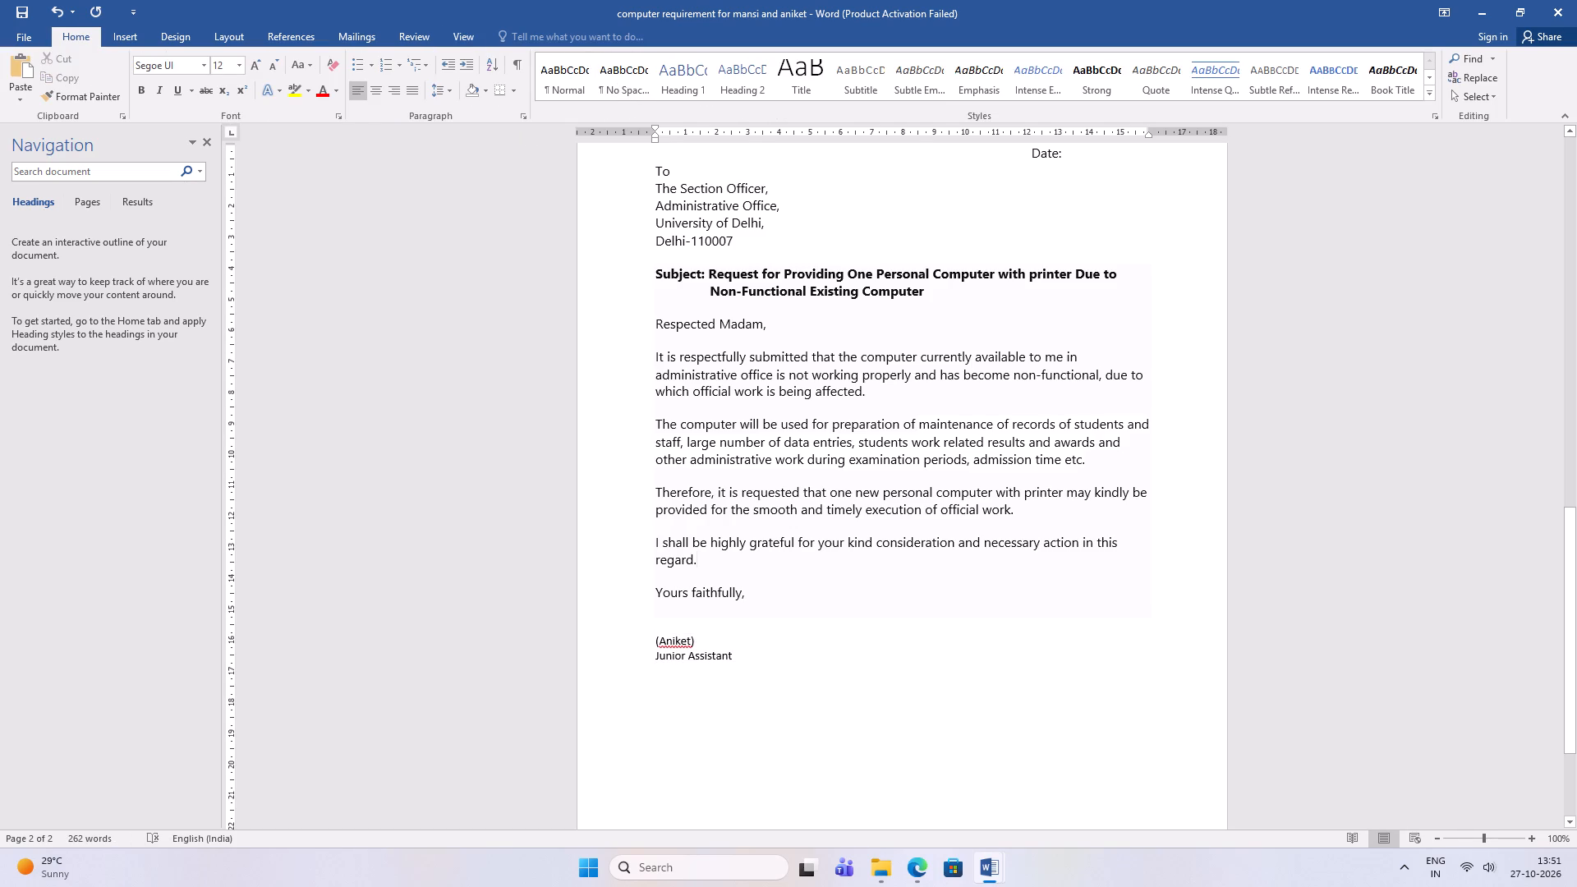
Copy the formatting of the second letter's recipient address onto the "(Aniket)" and "Junior Assistant" lines with Format Painter.
left_click_drag(679, 186, 718, 212)
left_click(105, 98)
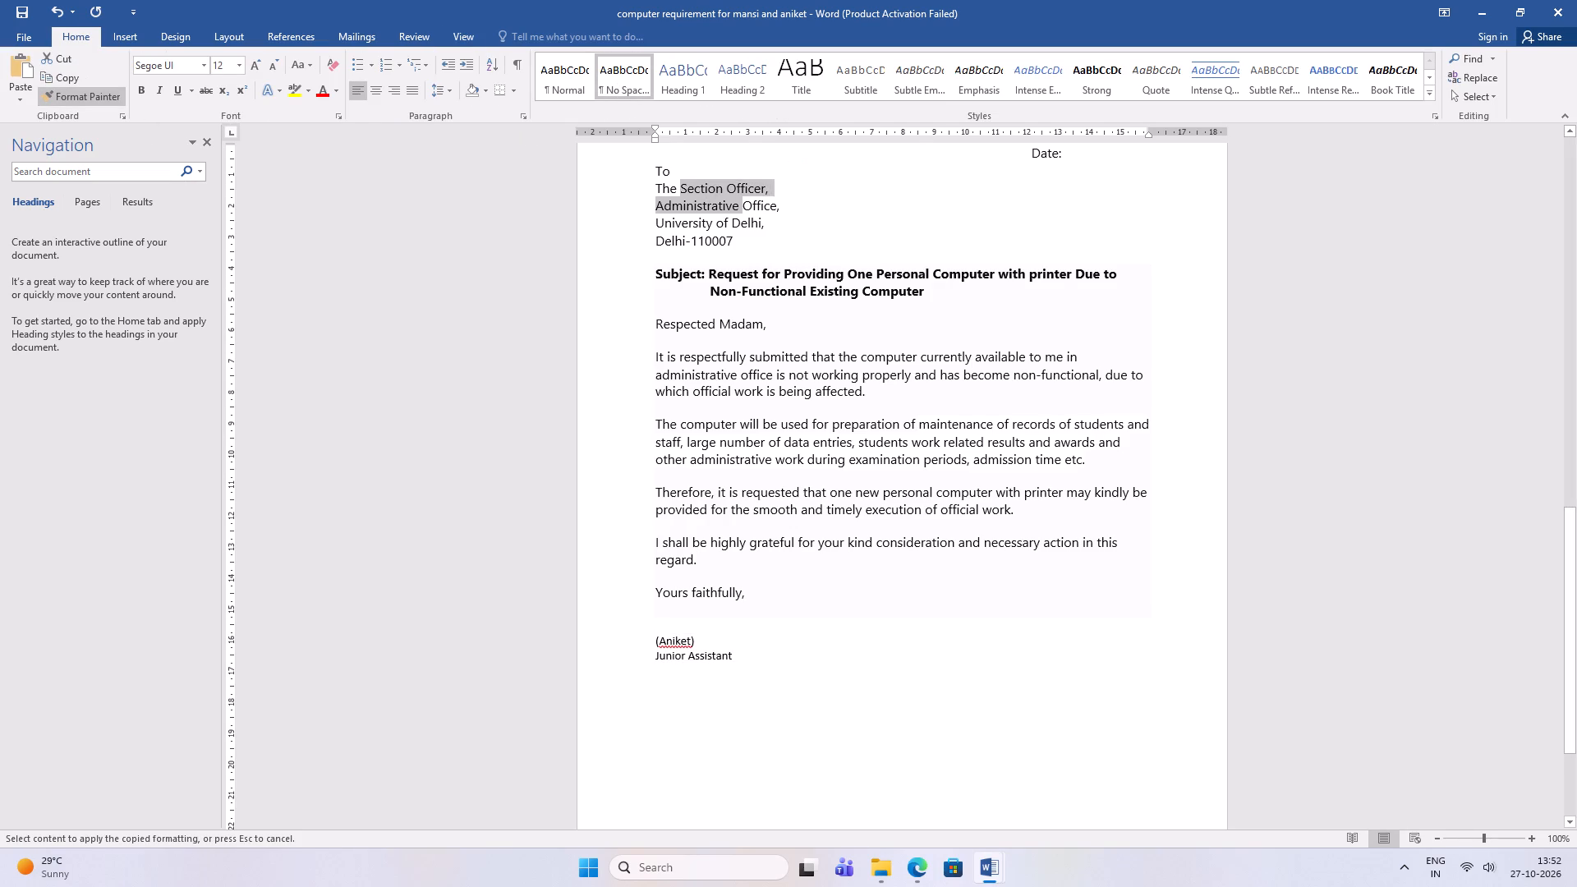
left_click_drag(646, 633, 753, 661)
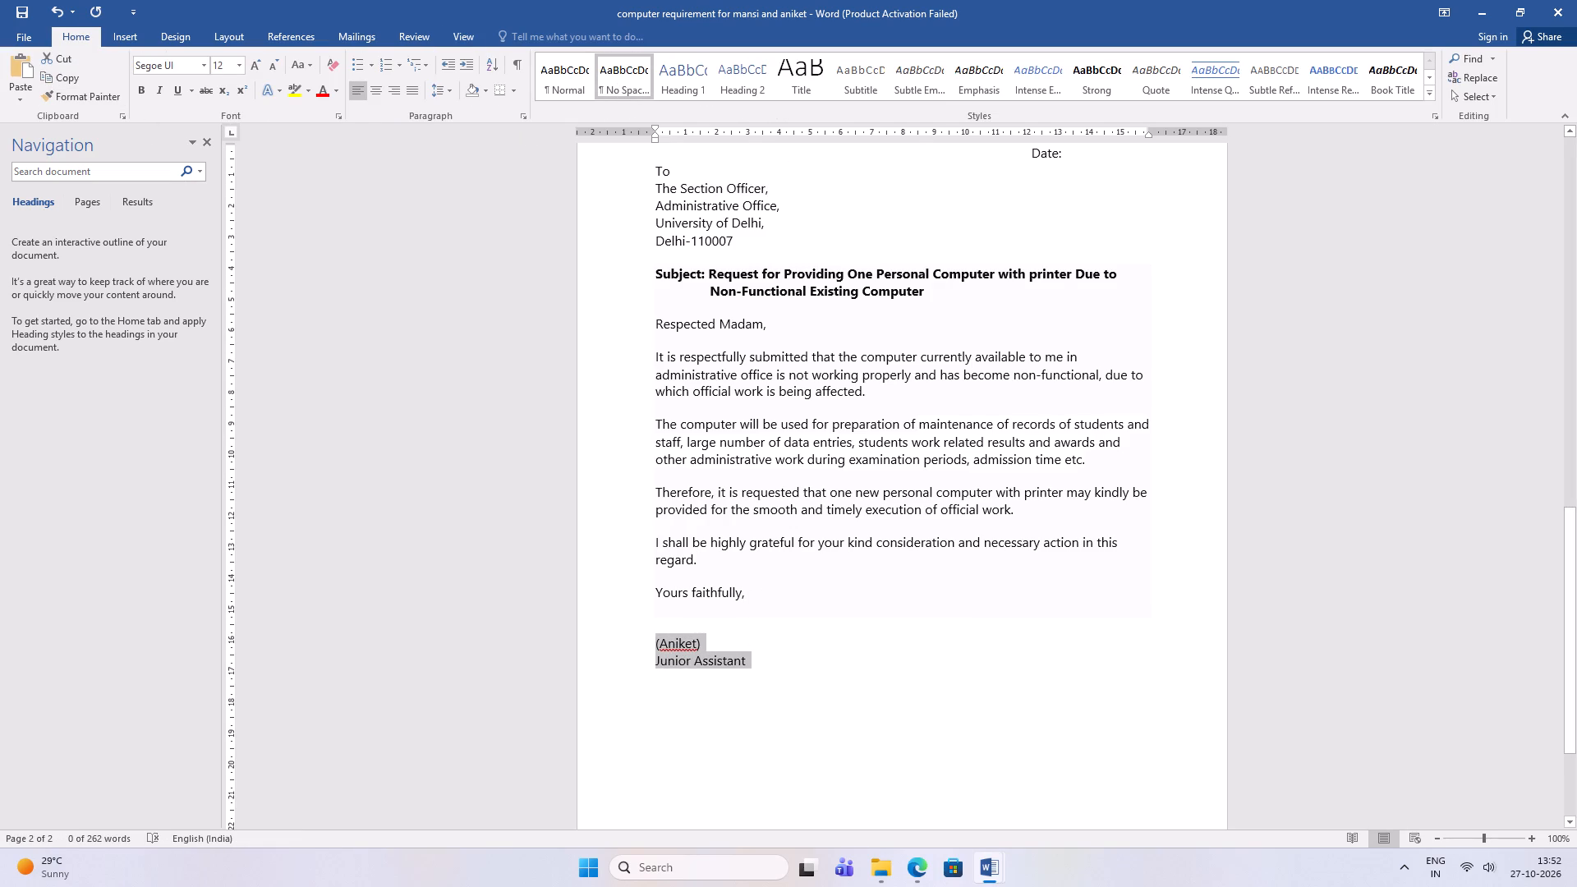
left_click(740, 434)
Copy the recipient address formatting onto the second letter's body, from "It is respectfully submitted" through "Yours faithfully,", with Format Painter.
left_click_drag(665, 205, 722, 211)
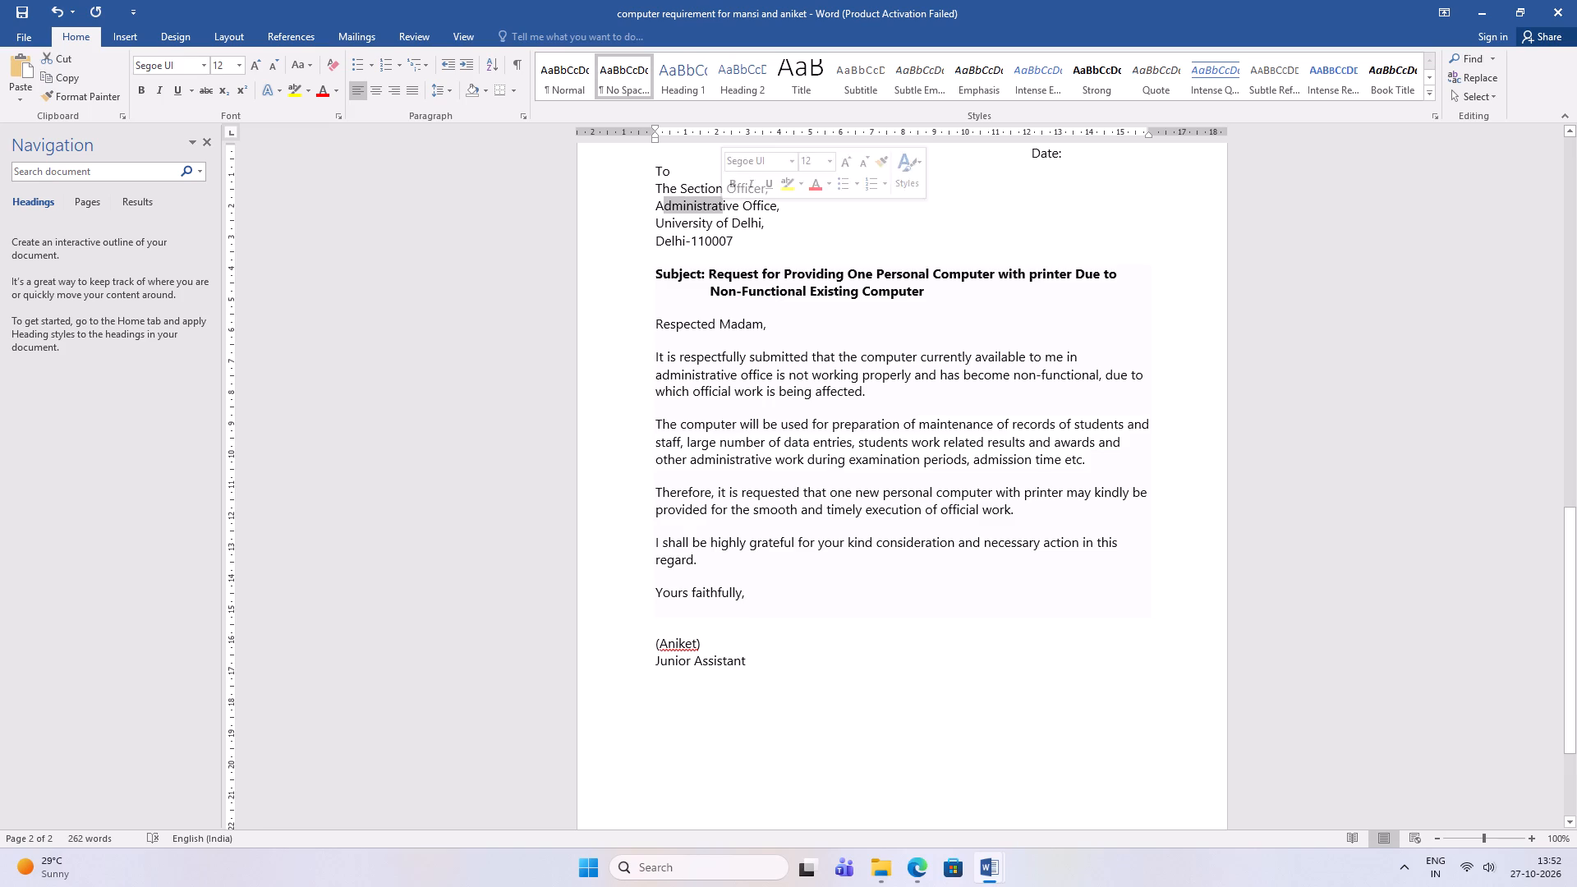
left_click(100, 96)
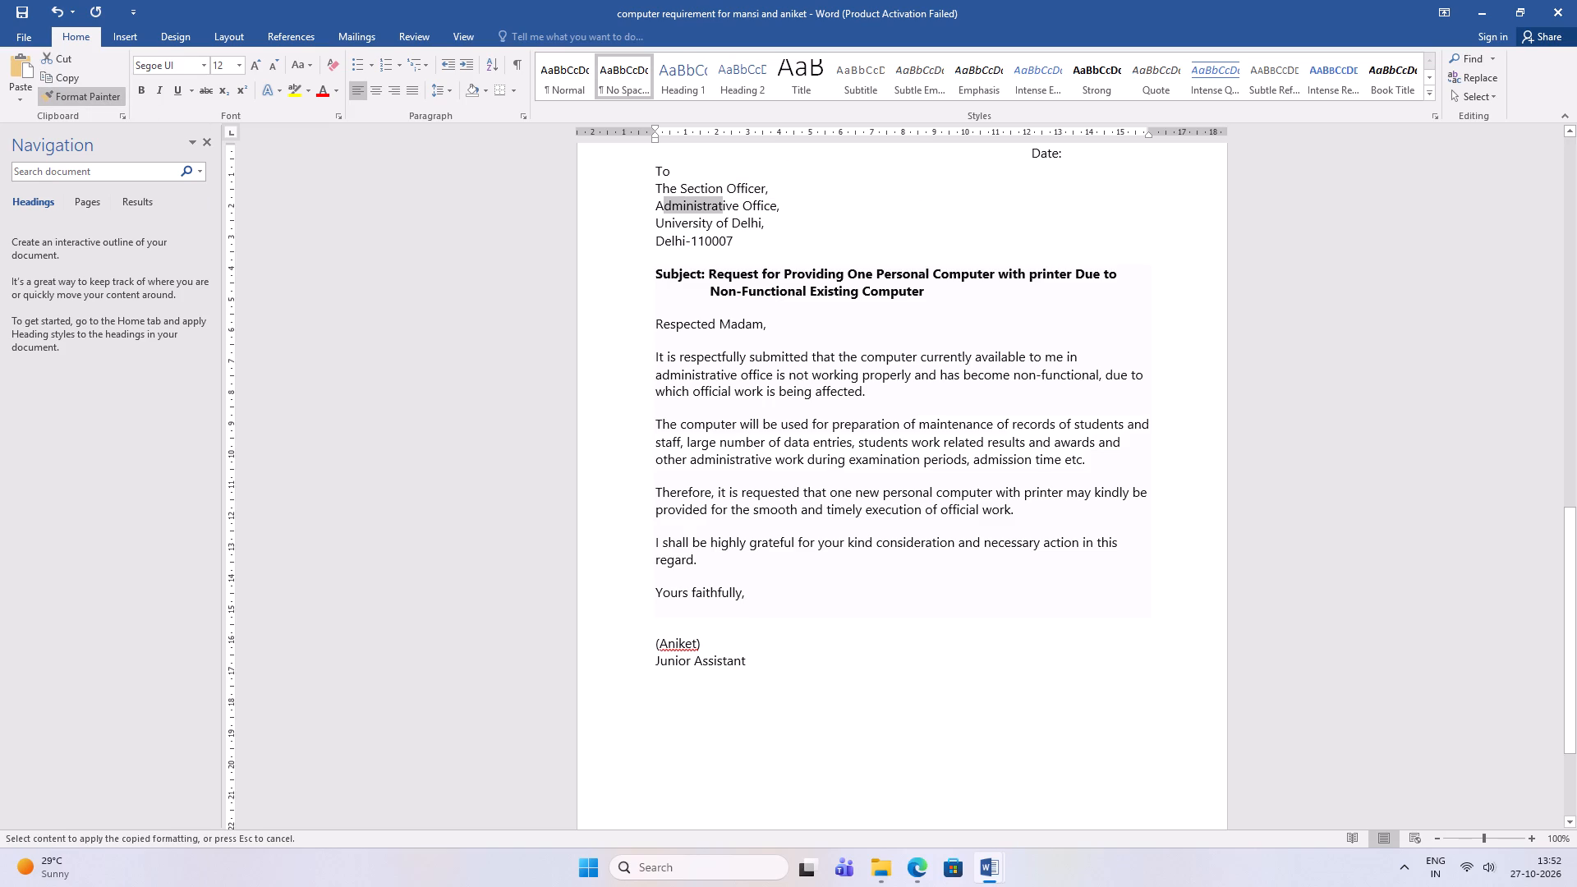
left_click_drag(653, 355, 798, 598)
left_click(793, 648)
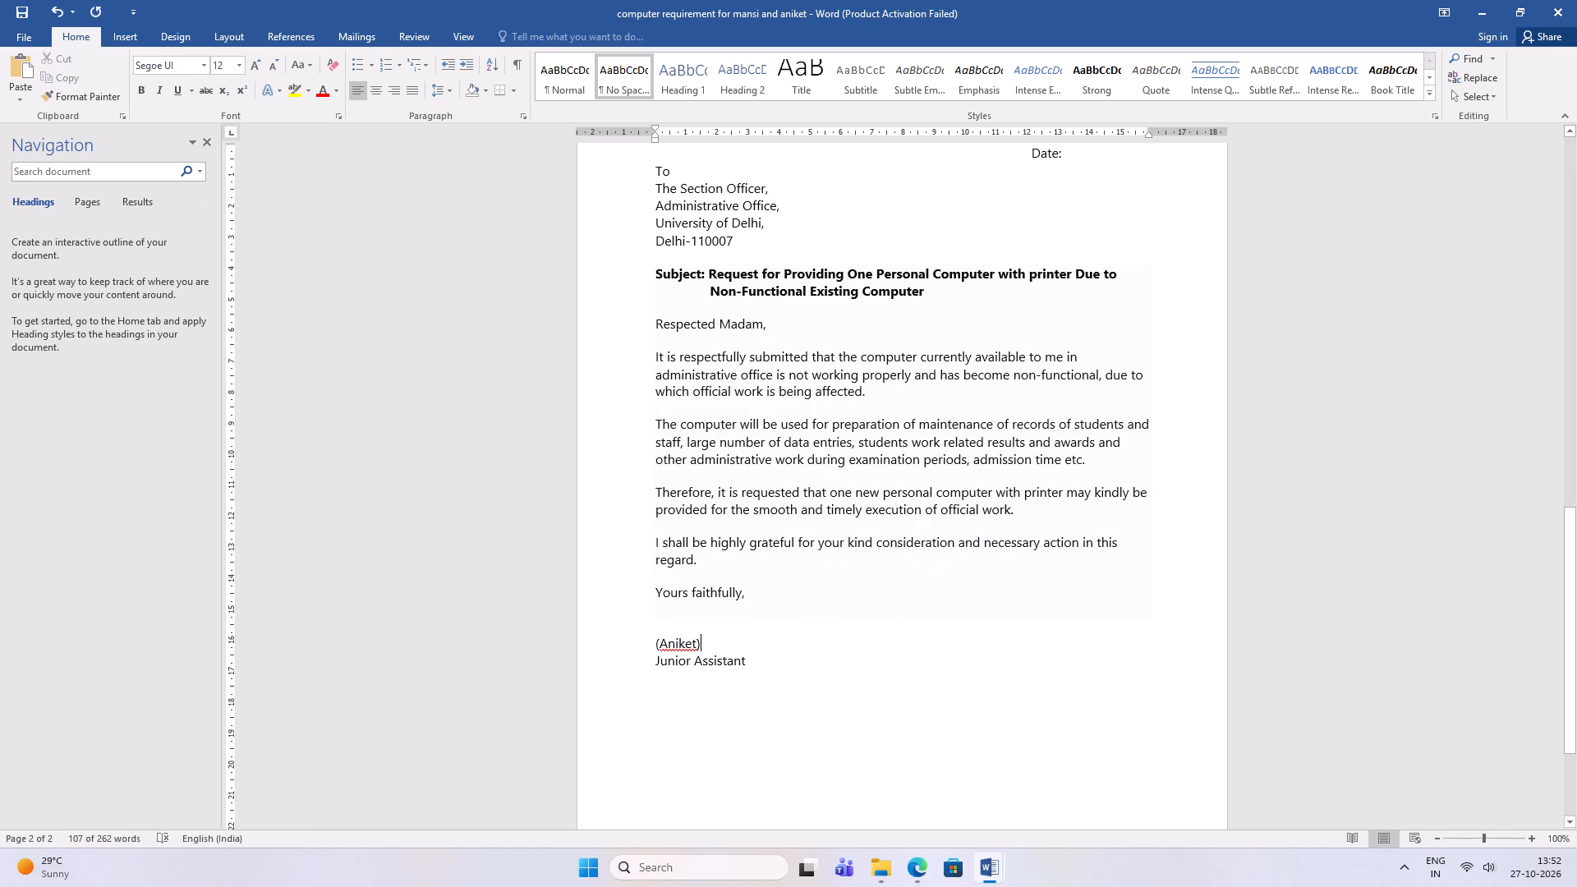
Save the letters document.
key("ctrl+s")
key("ctrl+s")
left_click(837, 634)
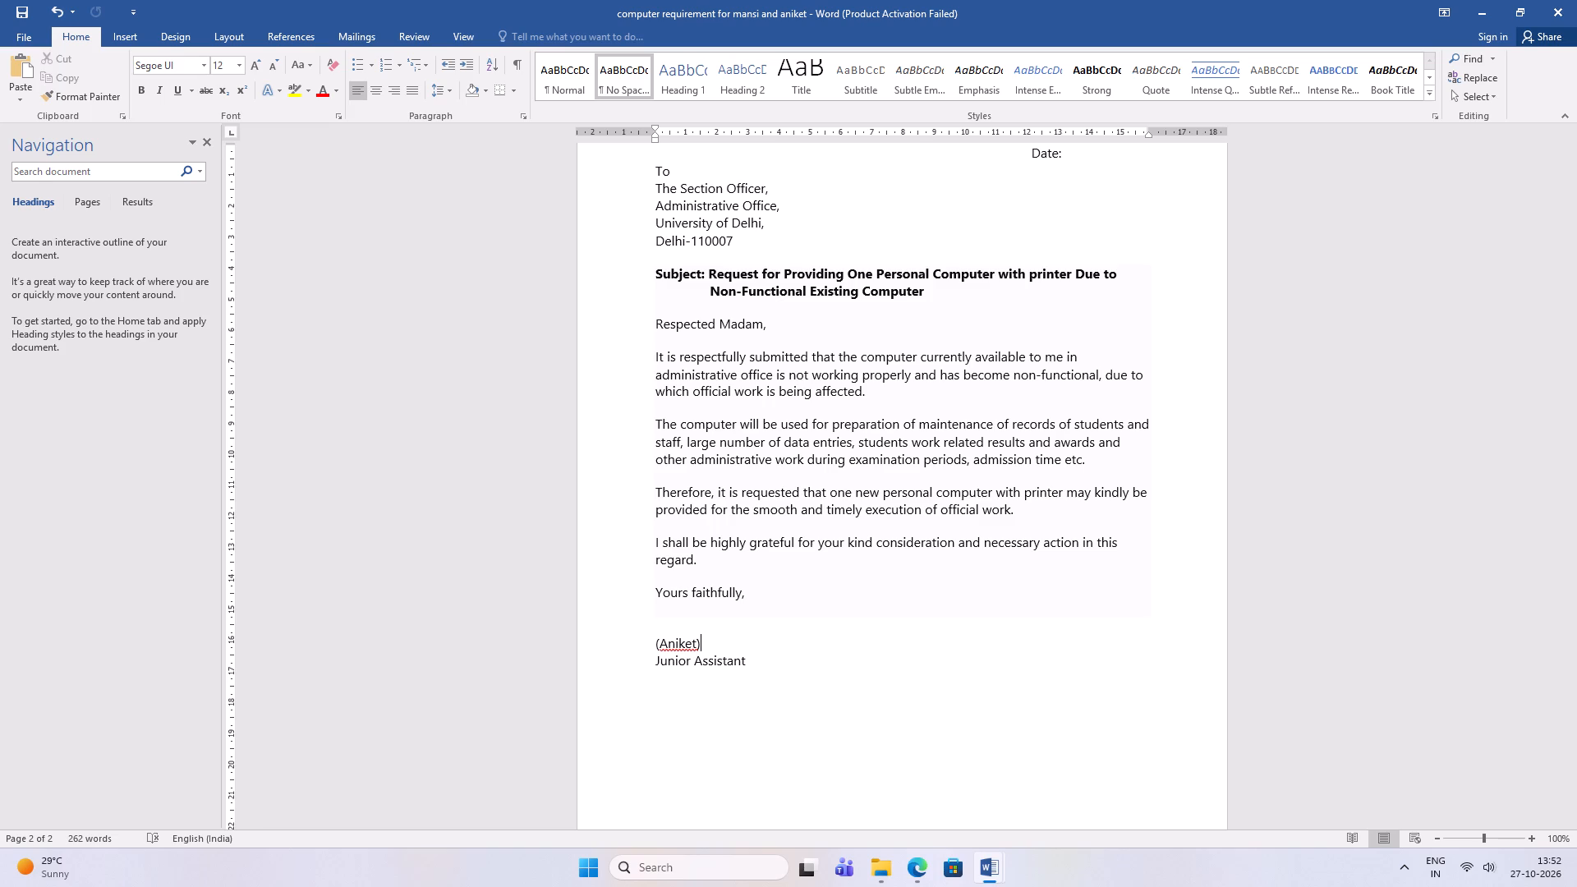
Print one copy of page 2 only on the Canon LBP6030/6040/6018L printer.
key("ctrl+p")
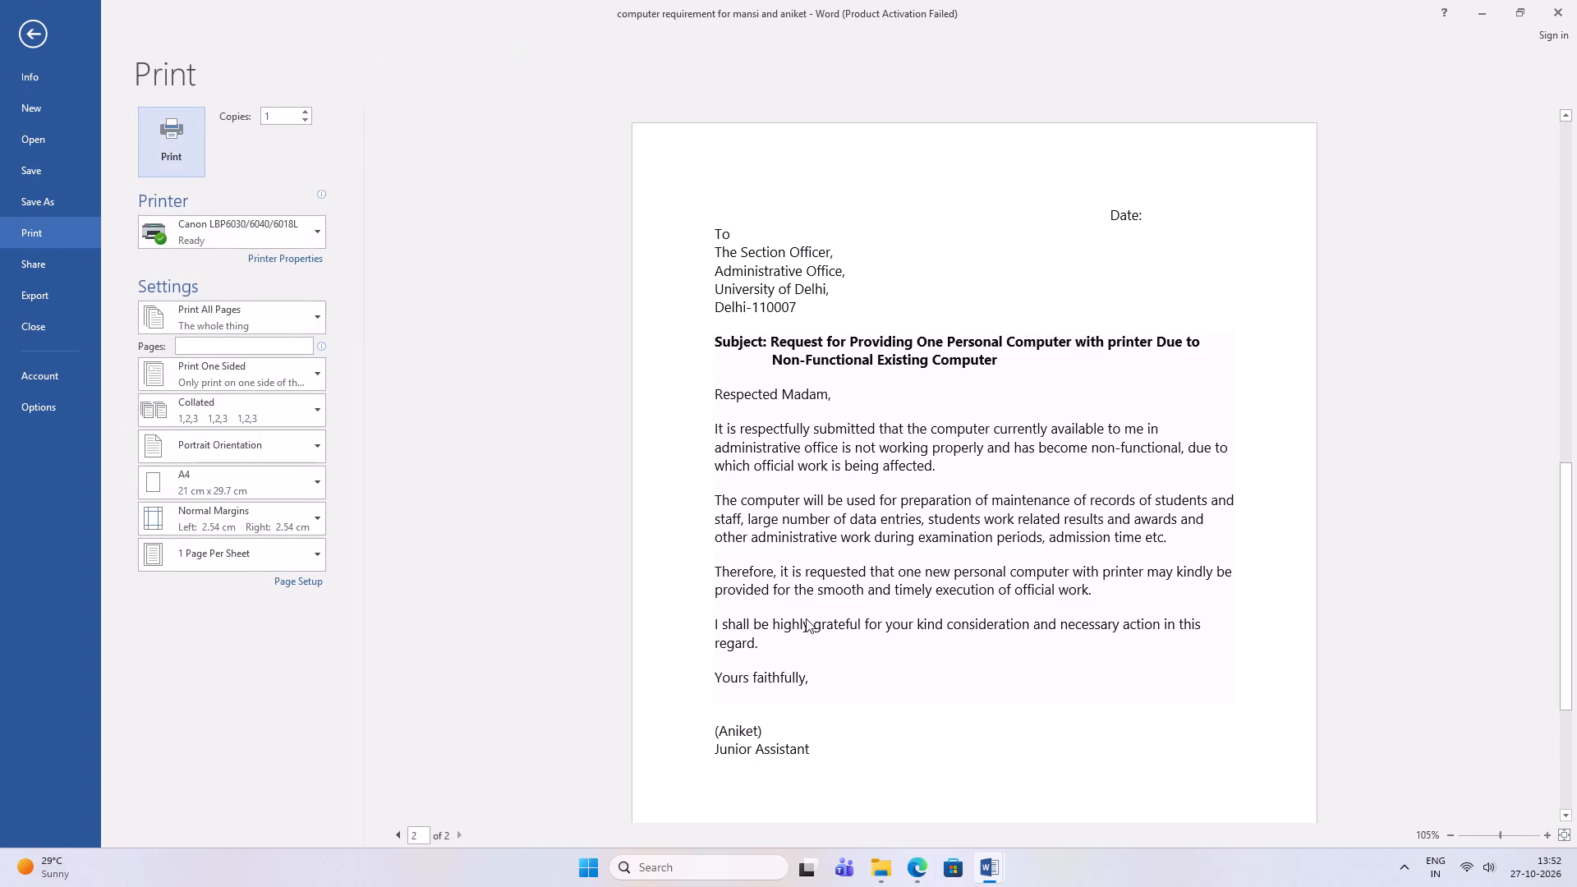
left_click(252, 345)
key("2")
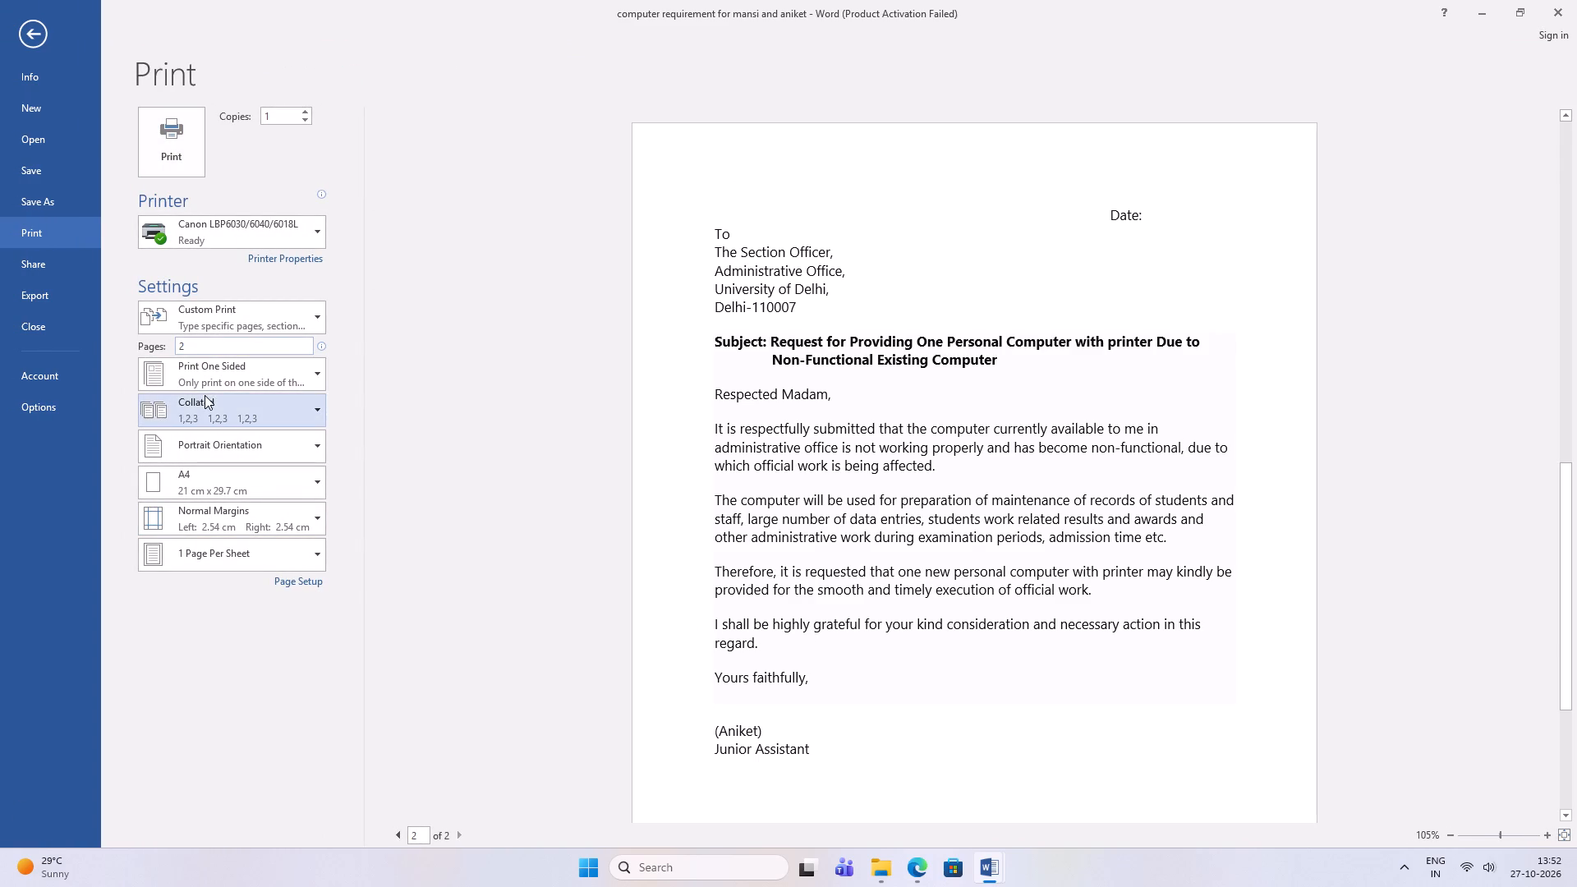
left_click(176, 134)
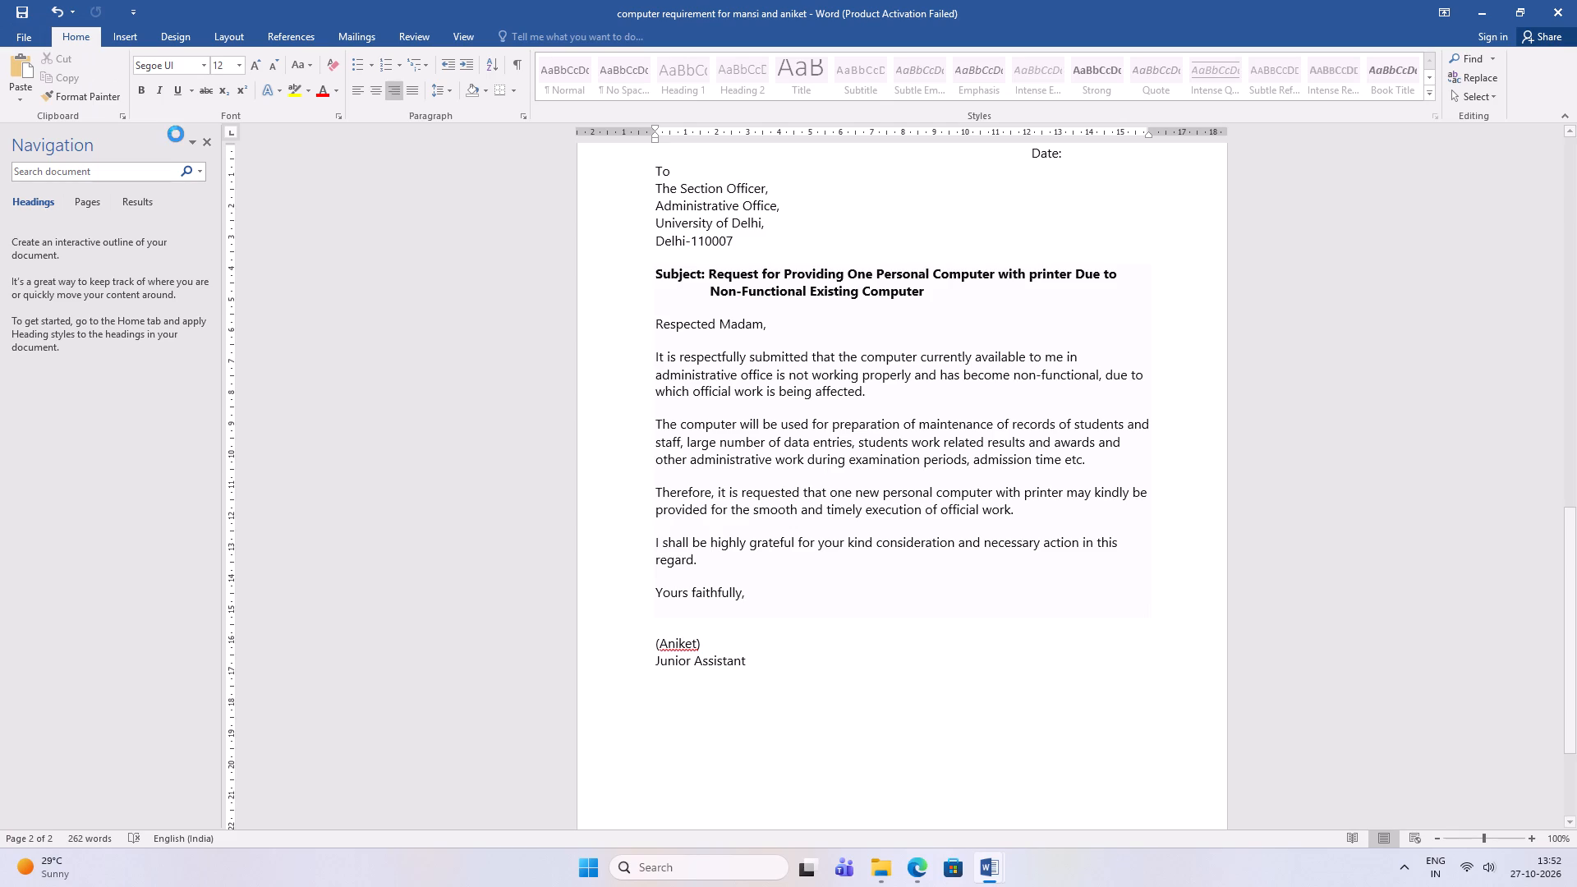
Save the document again after sending the second letter to the printer.
key("ctrl+s")
key("ctrl+s")
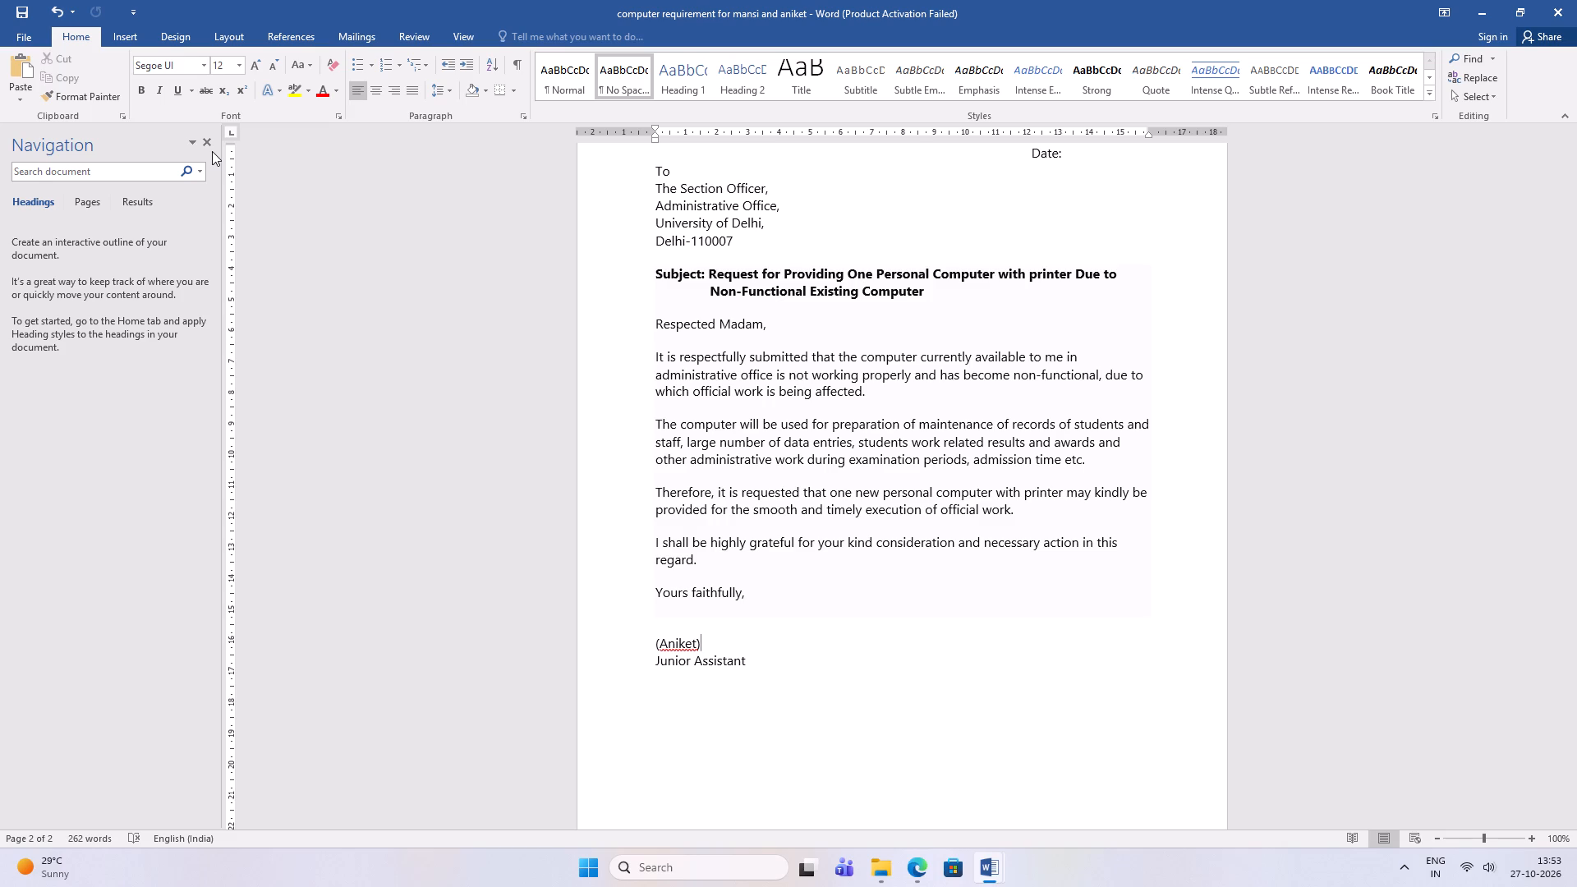
key("ctrl+s")
key("ctrl+s")
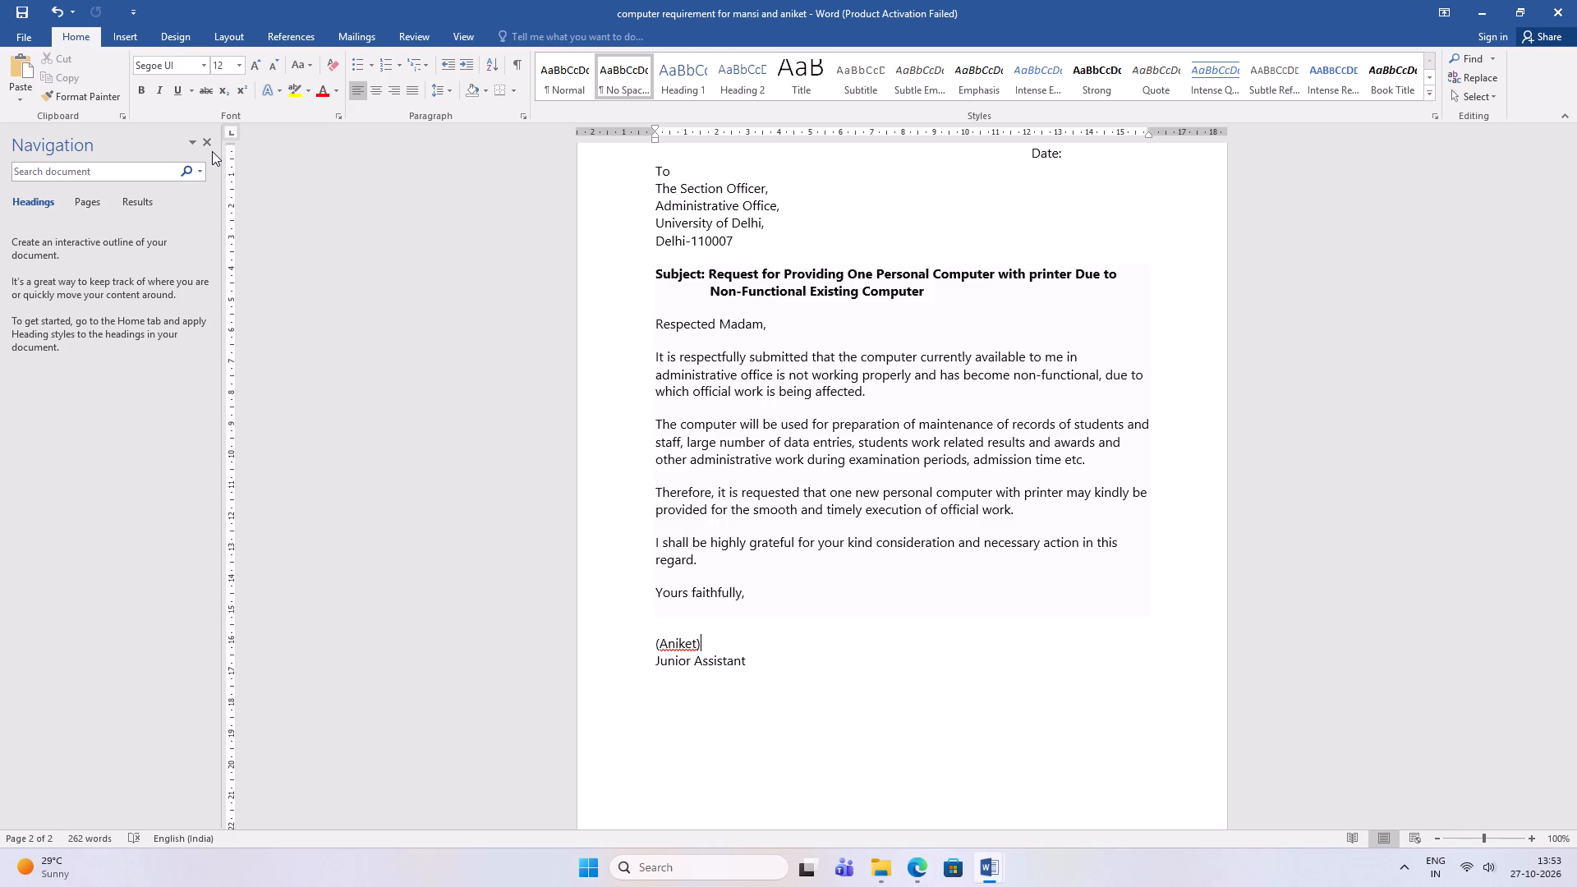
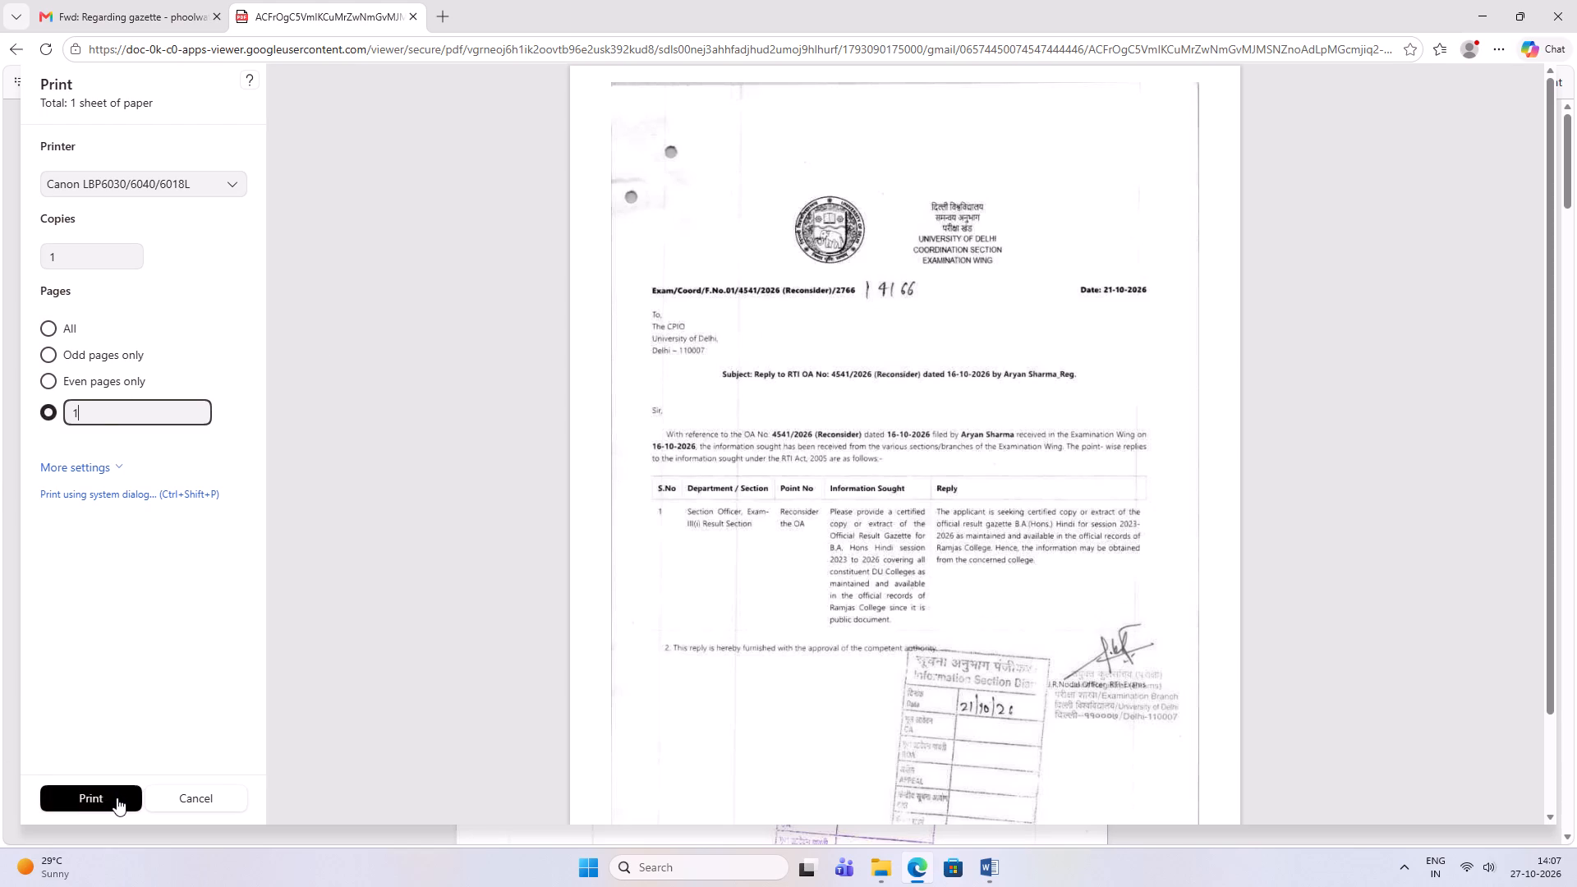
Print one copy of page 1 only of the RTI reply PDF on the Canon LBP6030/6040/6018L printer.
left_click(116, 797)
Print one copy of page 3 only, the reply dated 12-10-2026, on the Canon LBP6030/6040/6018L printer.
scroll(687, 641, "down", 20)
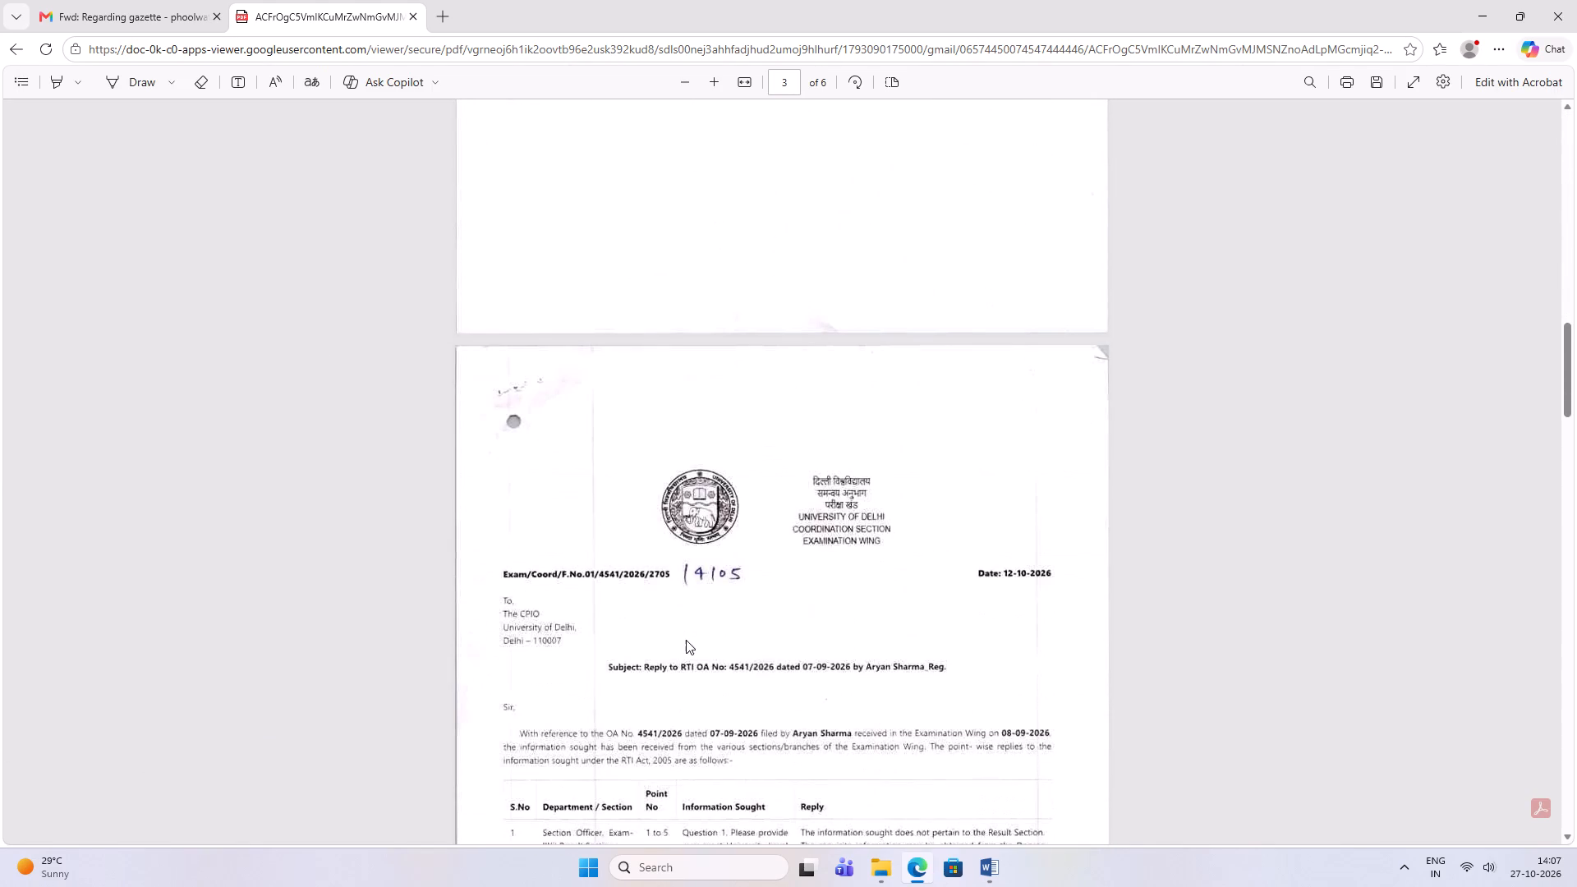
key("ctrl+p")
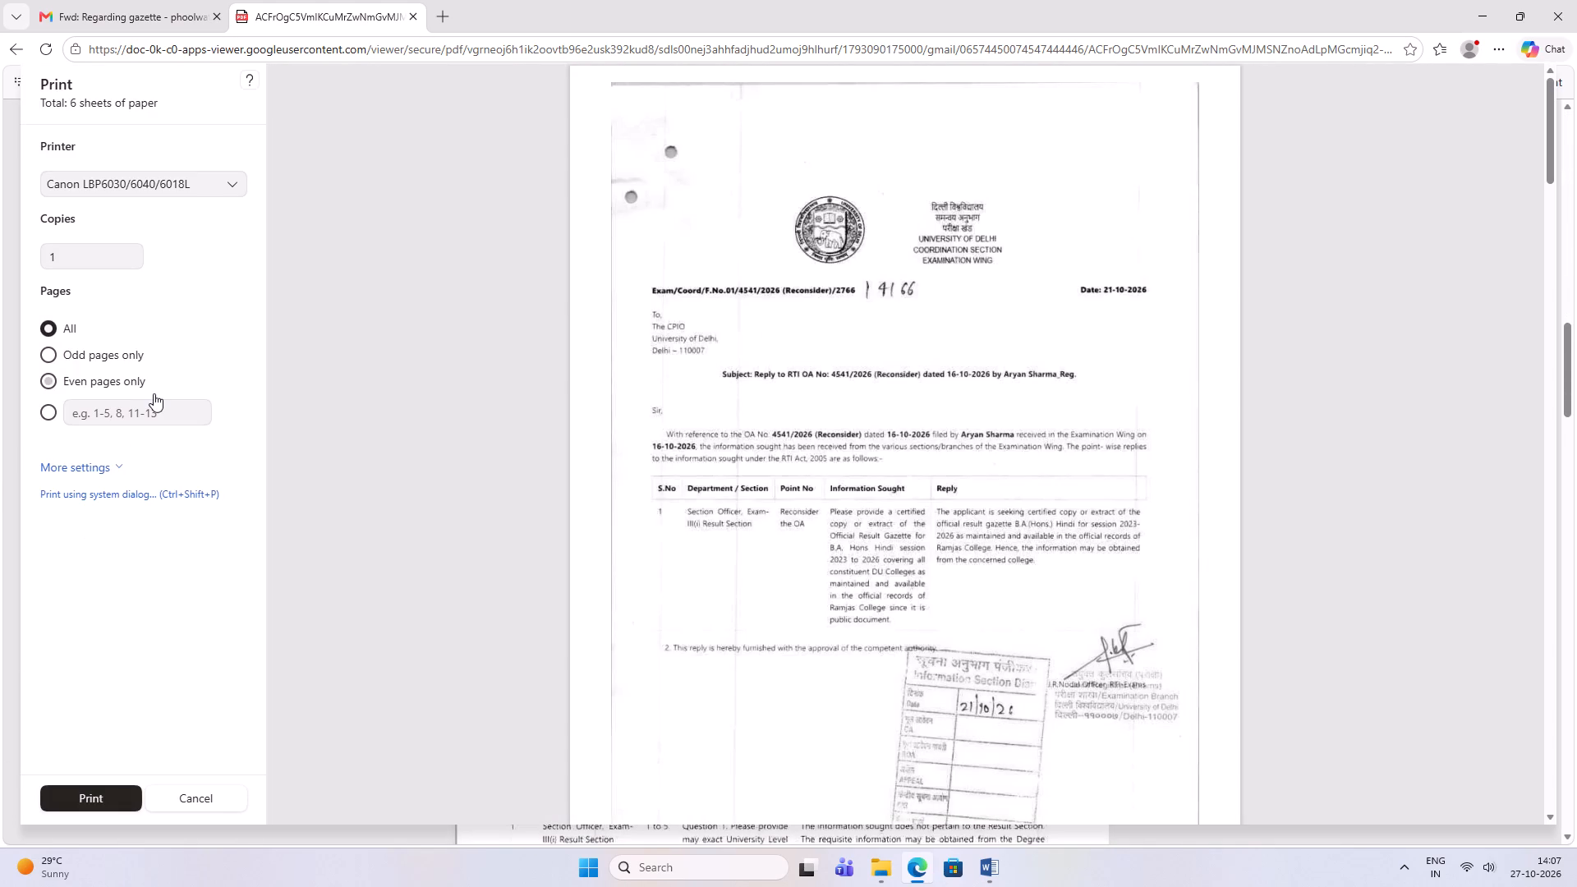
left_click(157, 402)
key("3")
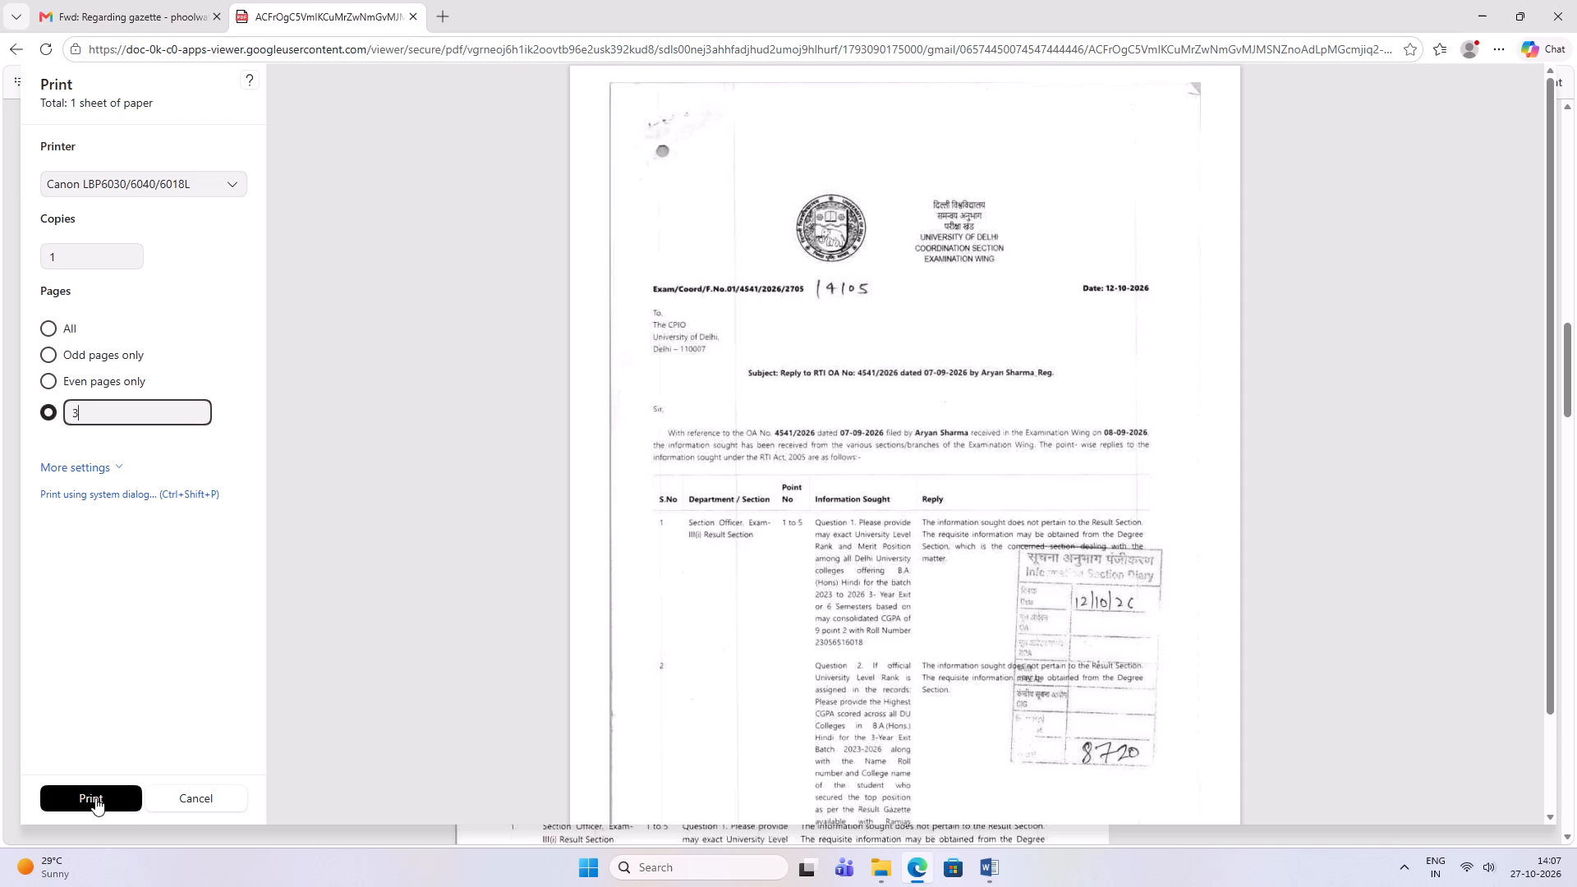
Print one copy of page 3 only of the RTI reply PDF on the Canon LBP6030/6040/6018L printer.
left_click(71, 793)
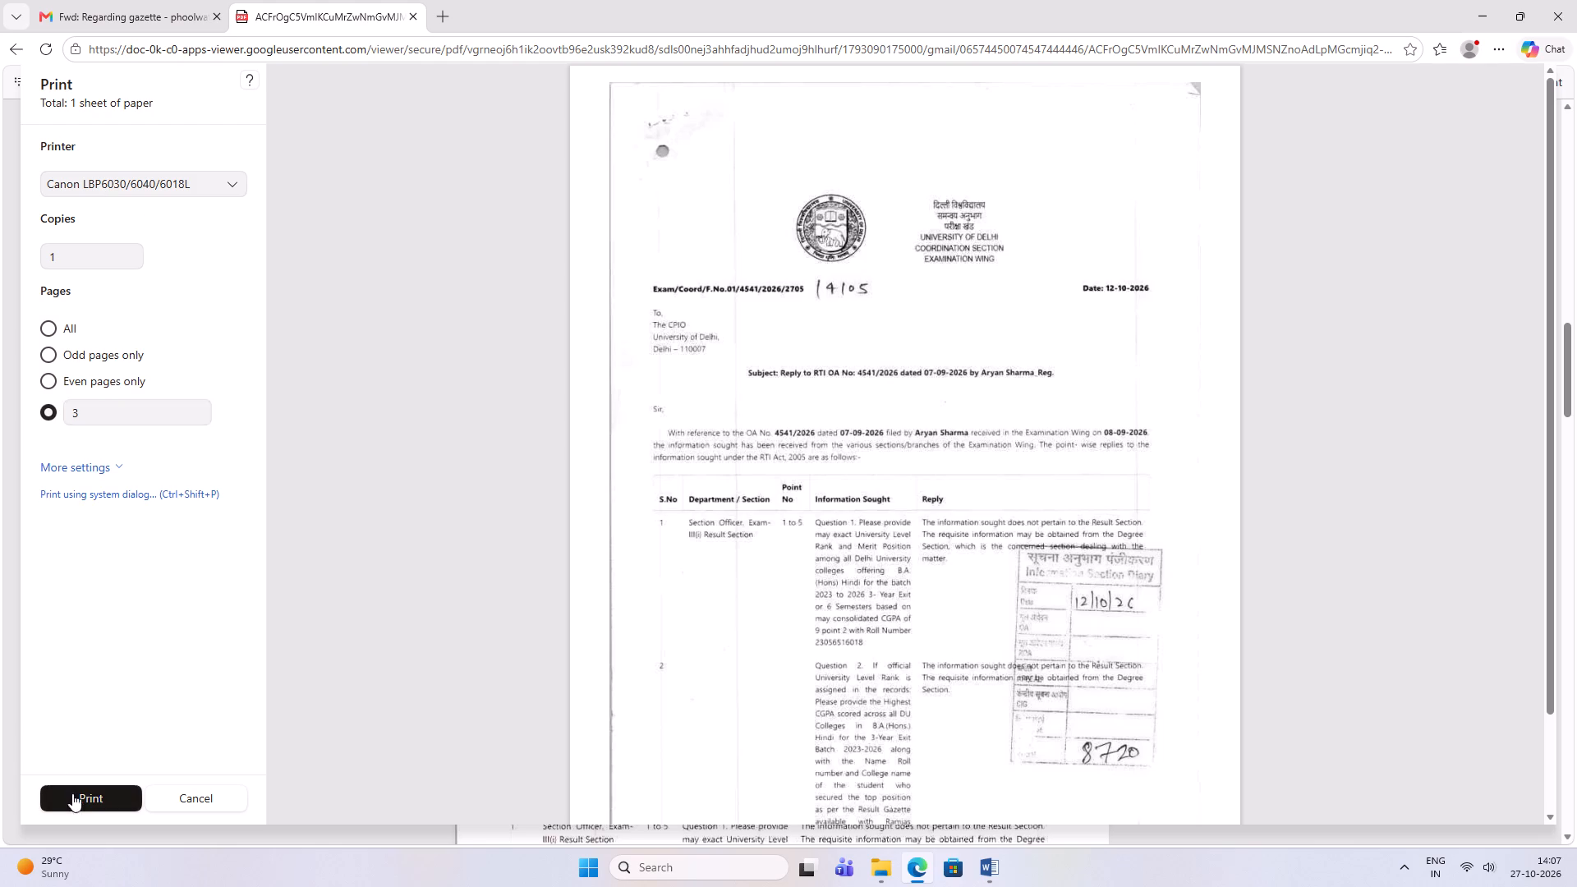
Set up a one-copy print of page 5 only of the RTI reply PDF on the Canon LBP6030/6040/6018L printer.
scroll(879, 531, "down", 20)
scroll(879, 531, "down", 12)
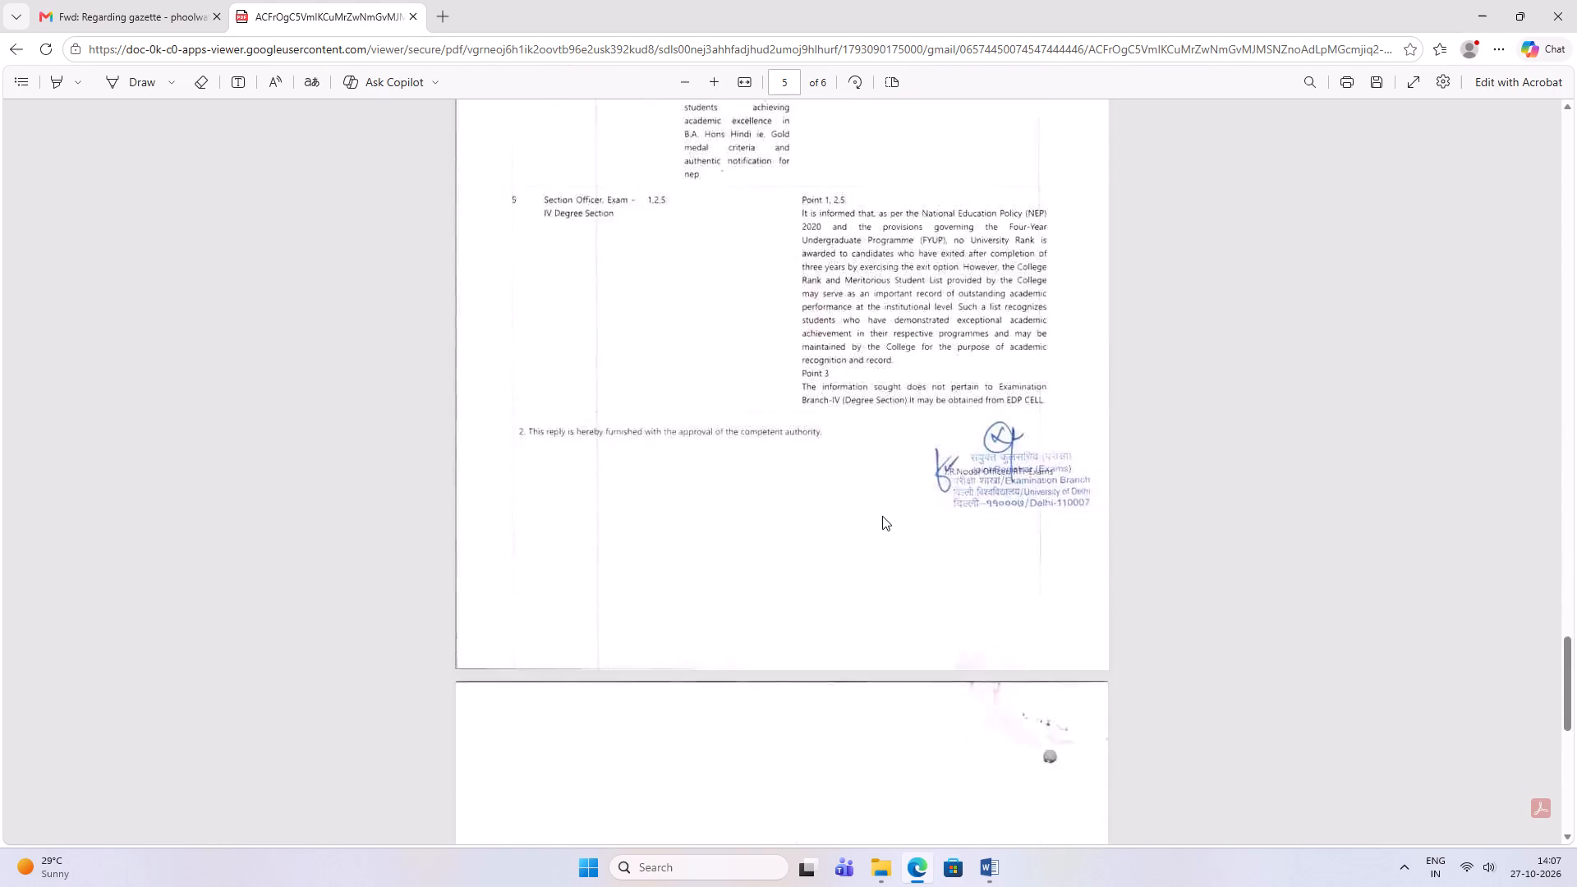
scroll(882, 516, "down", 10)
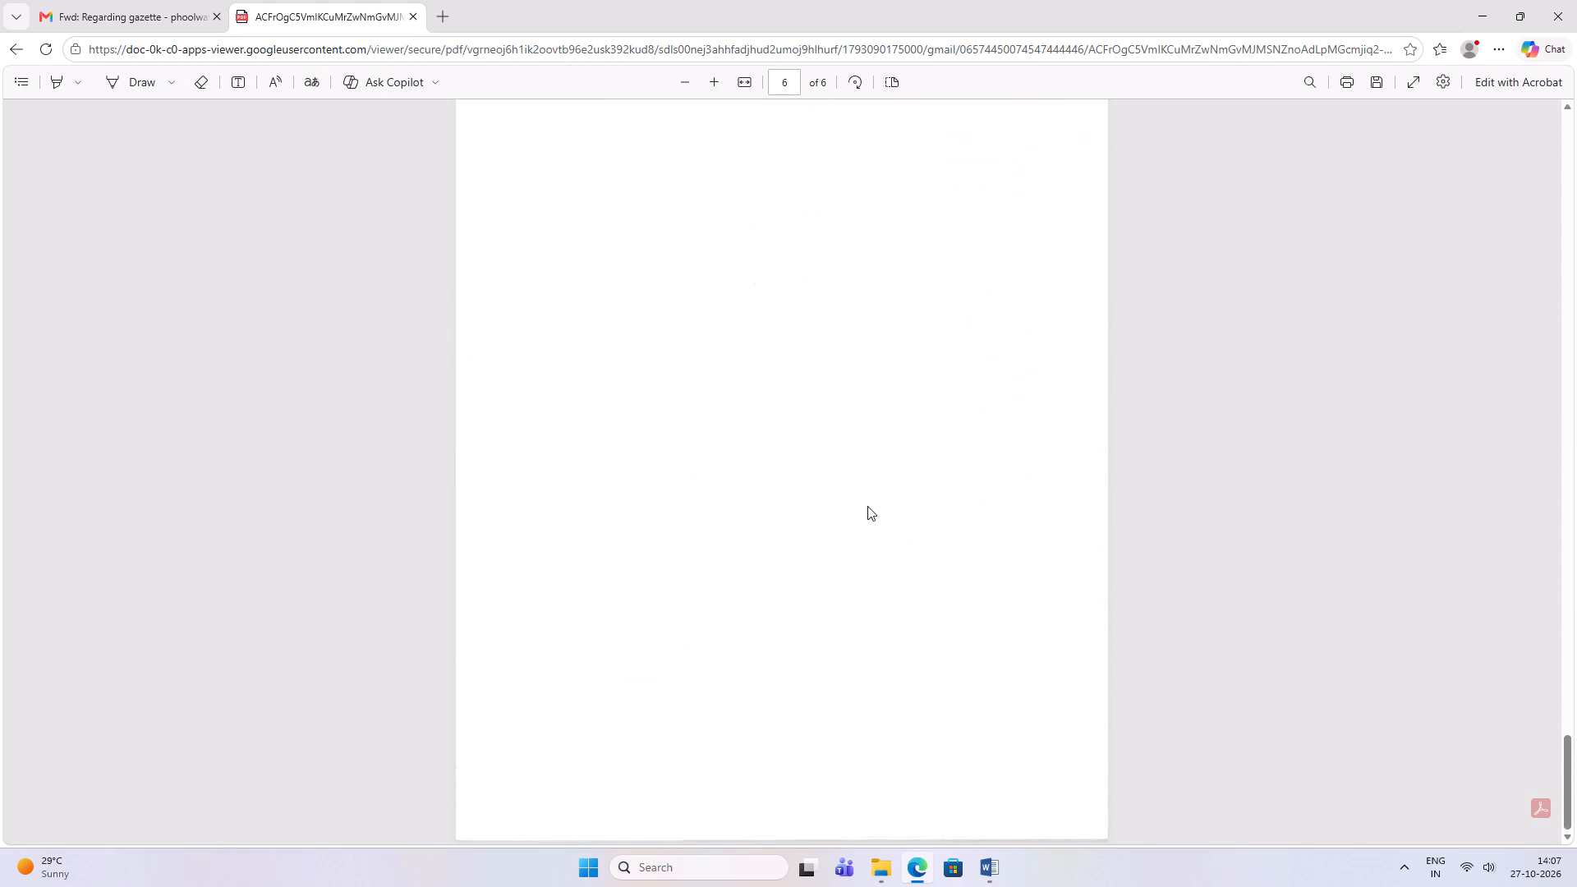
key("ctrl+p")
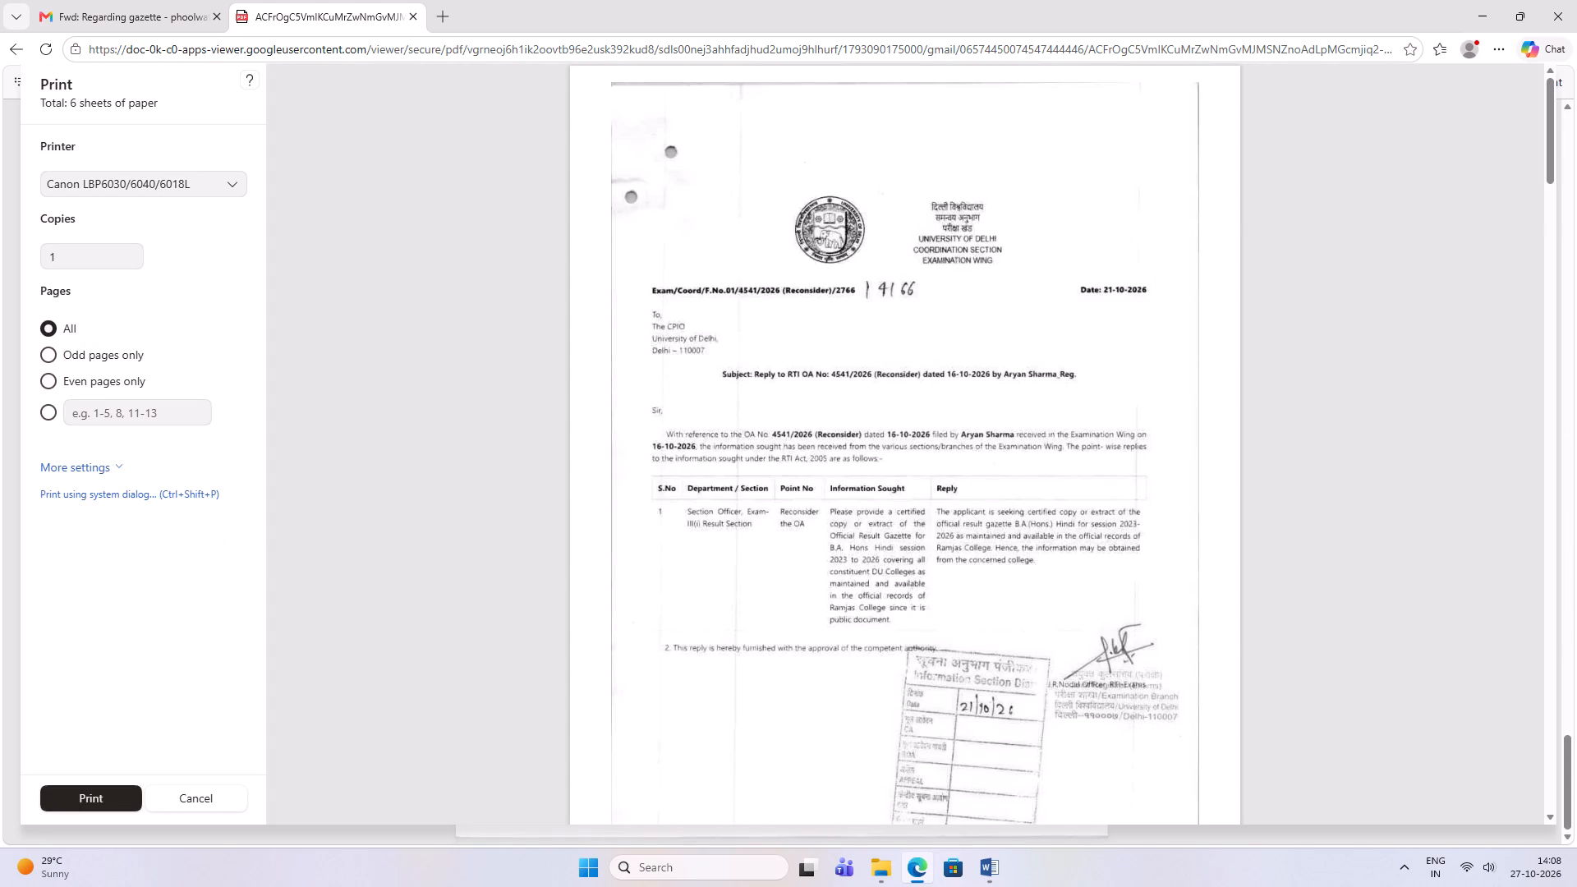
left_click(175, 417)
key("5")
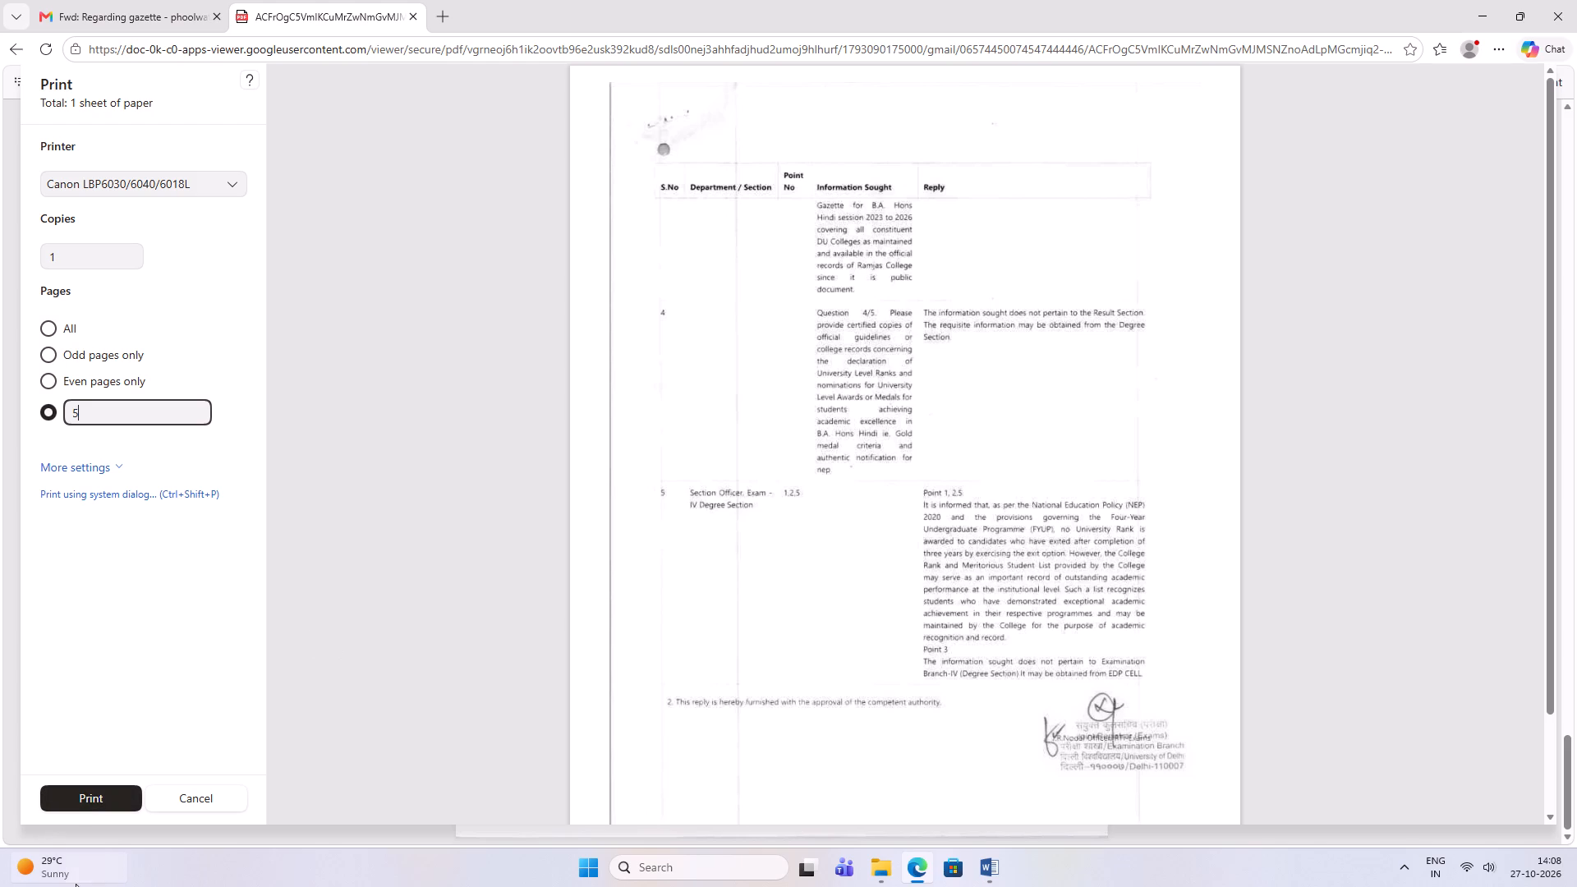
Send page 5 of the RTI reply PDF to the printer, then close the PDF and return to the email.
left_click(117, 807)
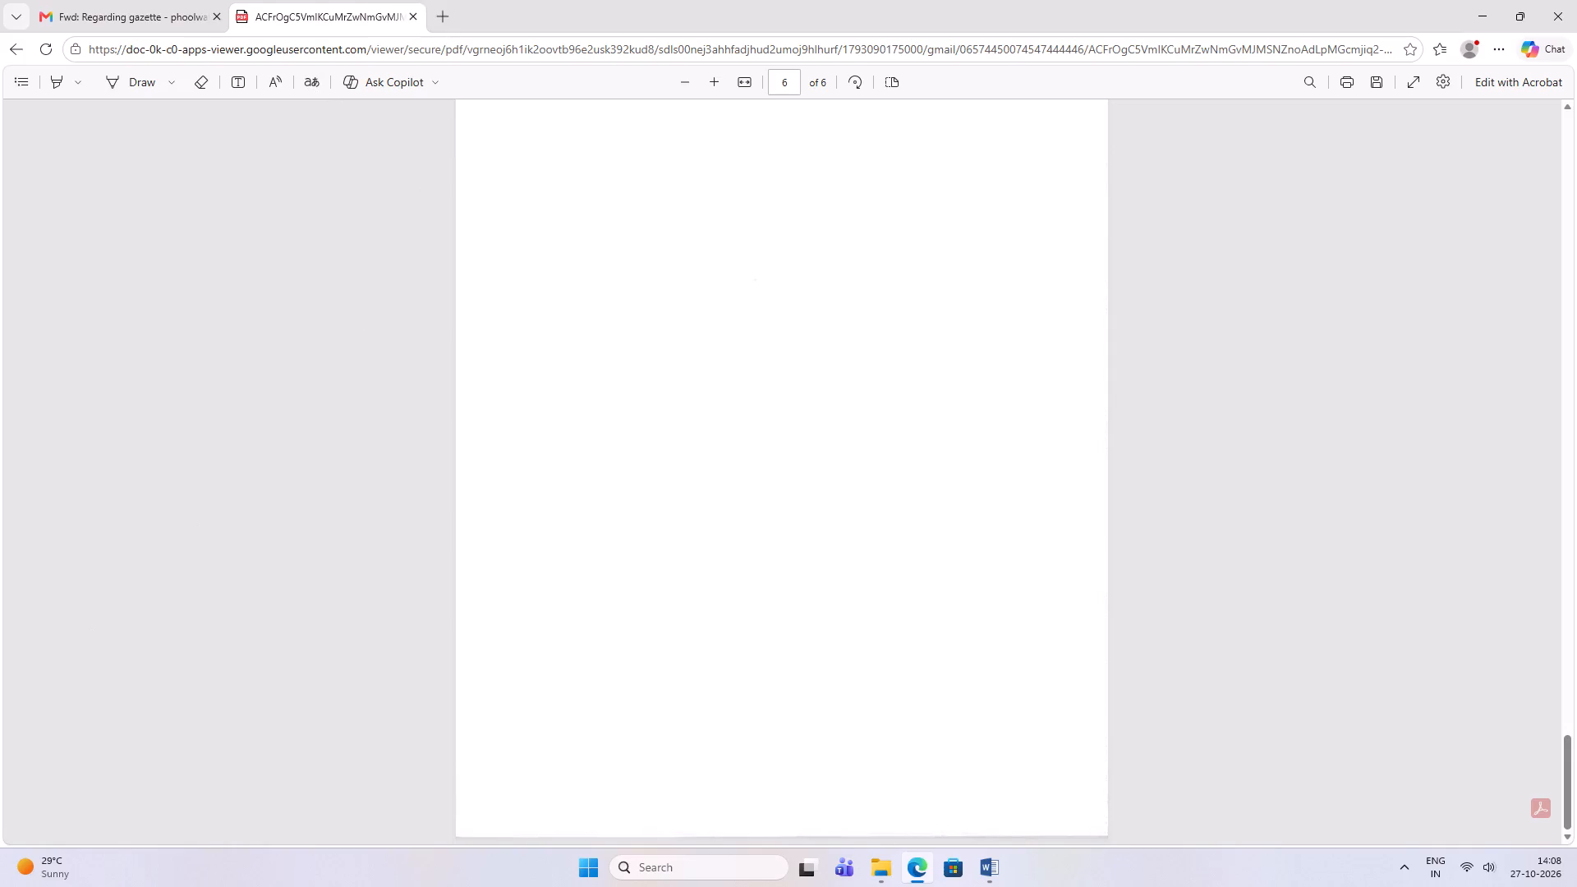
left_click(412, 16)
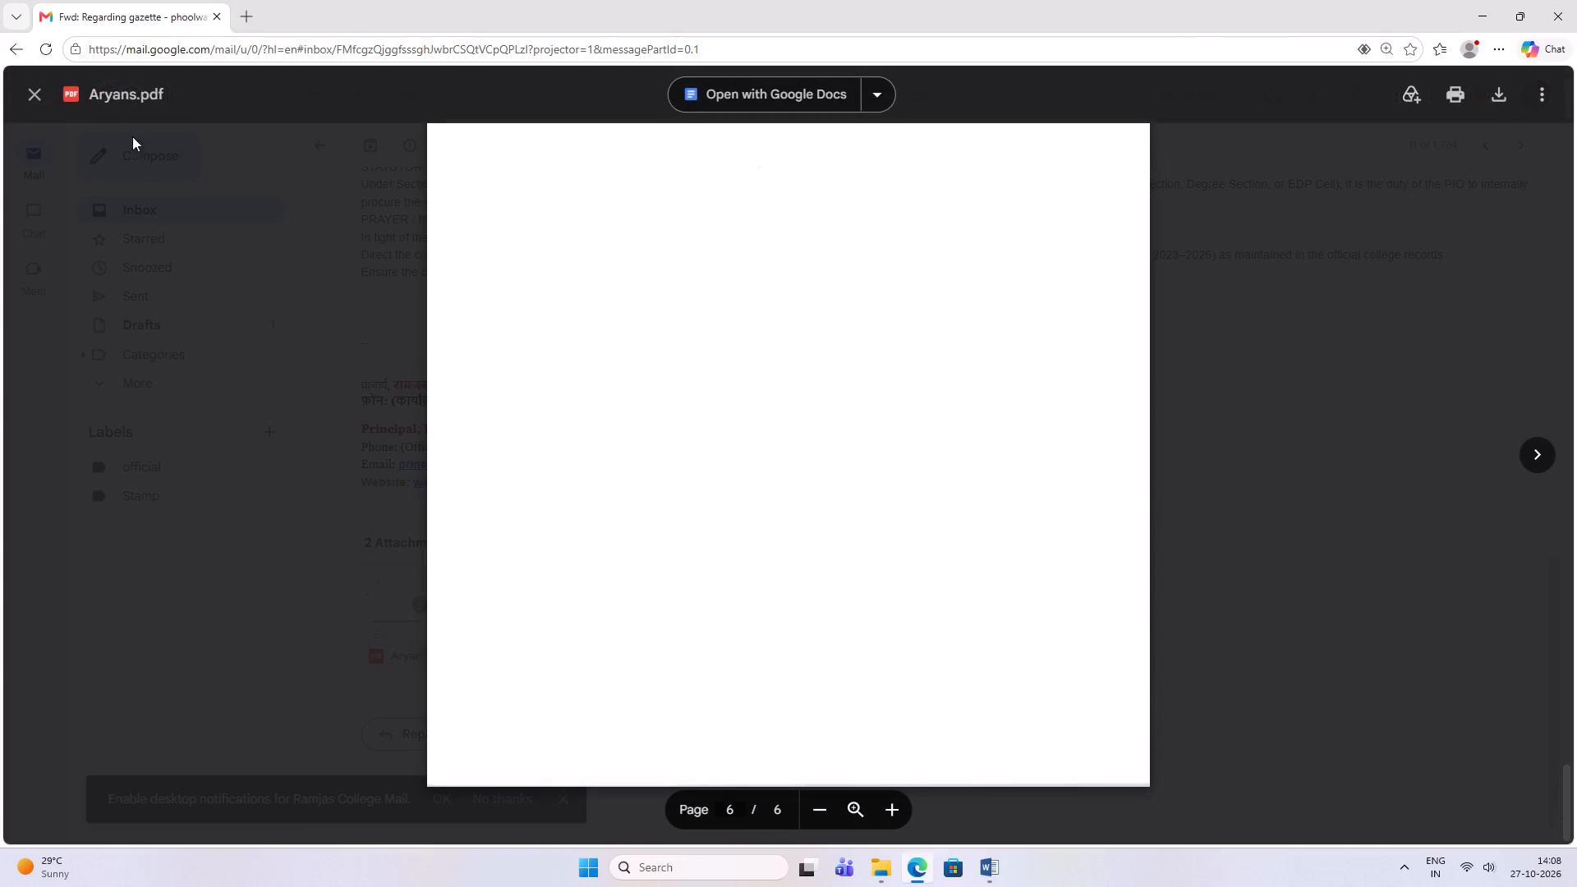
left_click(40, 84)
Examine the email's second attachment, the scanned doc00959520261023170737.pdf, and return to the message.
left_click(651, 591)
scroll(650, 591, "down", 4)
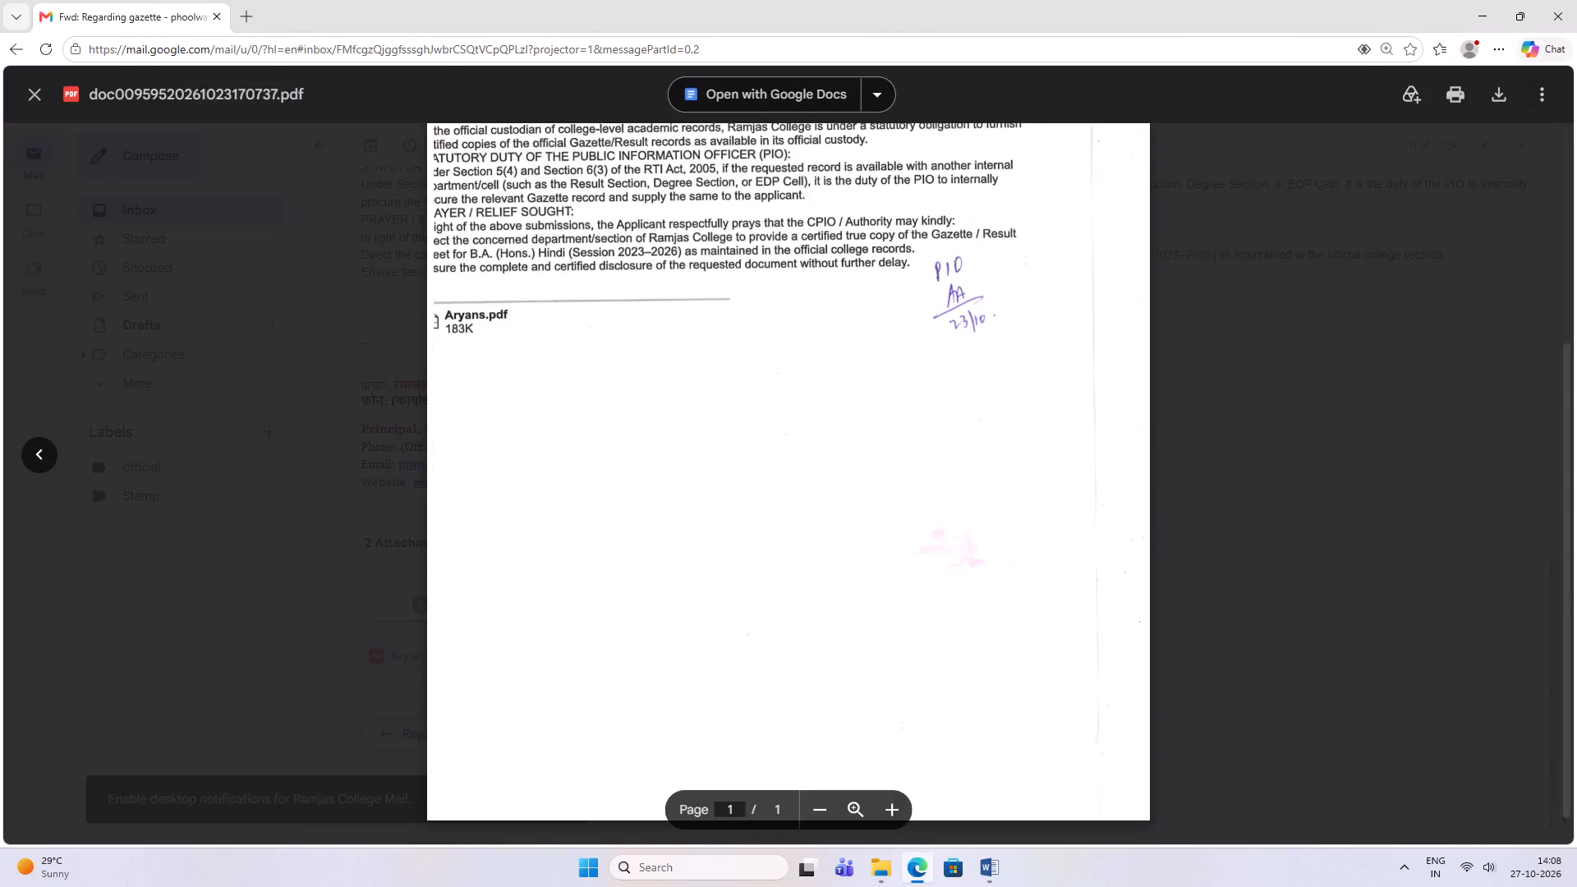
scroll(651, 592, "up", 4)
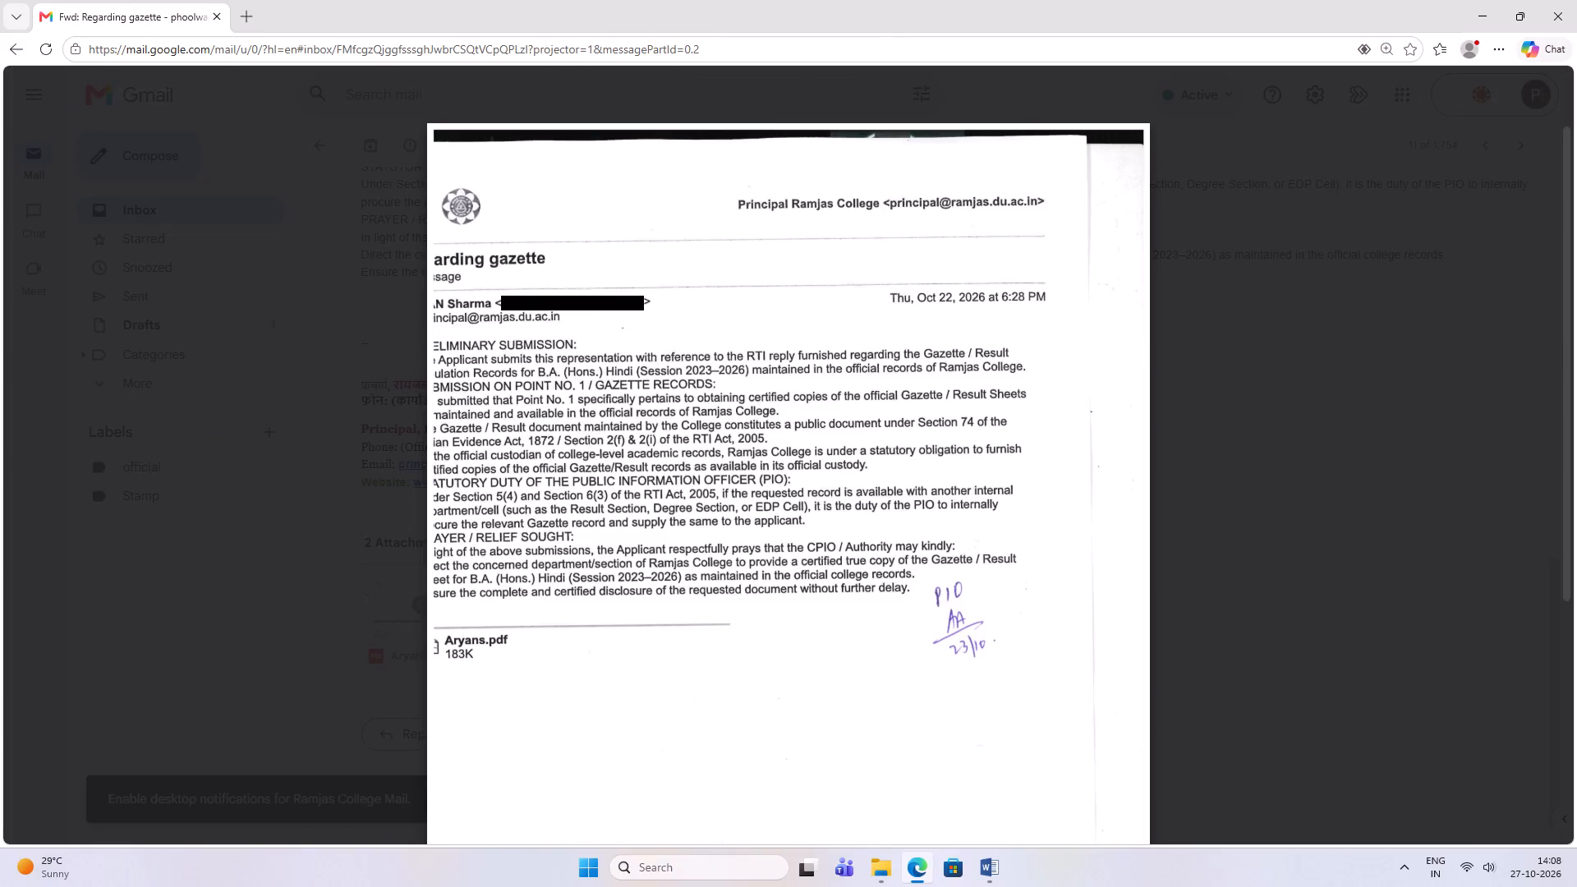
left_click(44, 94)
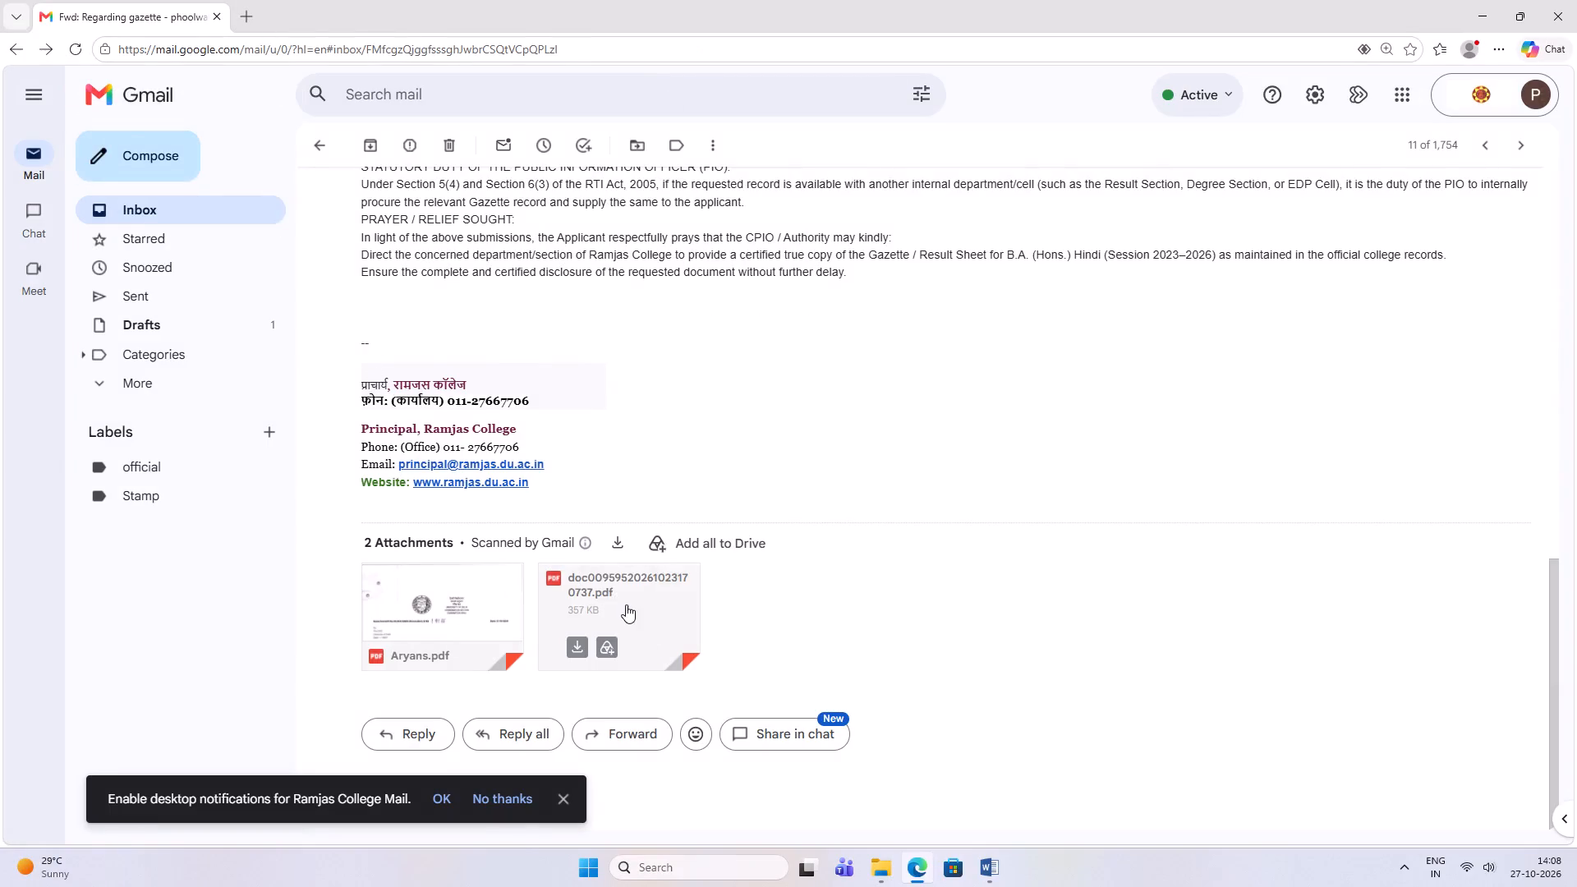
left_click(626, 605)
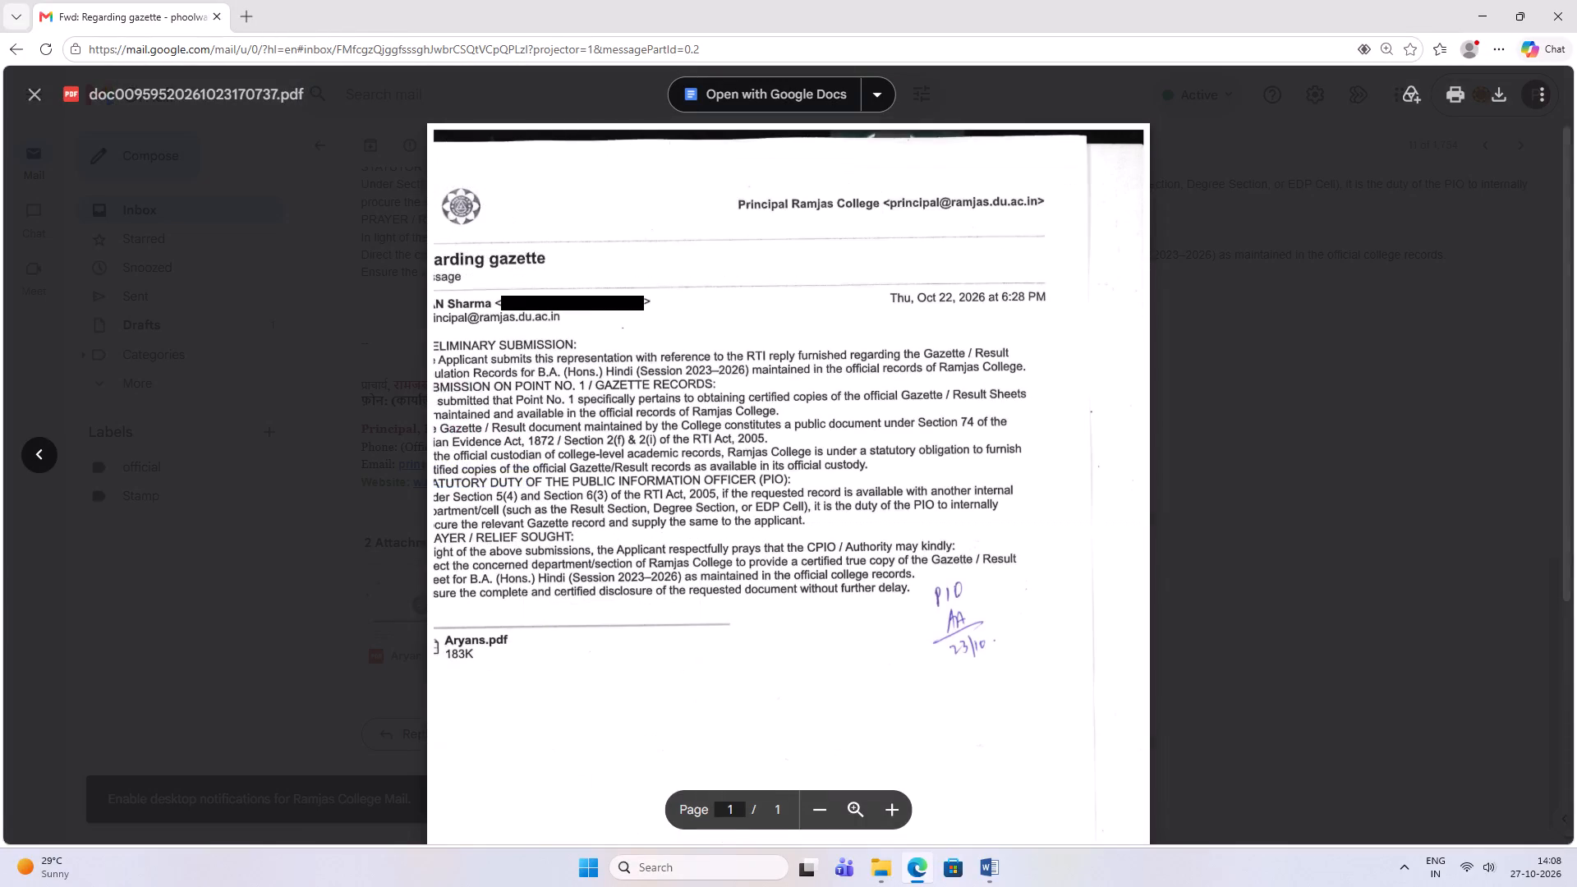
left_click(45, 108)
Review the "Fwd: Regarding gazette" email from its opening instructions through the forwarded messages.
scroll(716, 507, "up", 1)
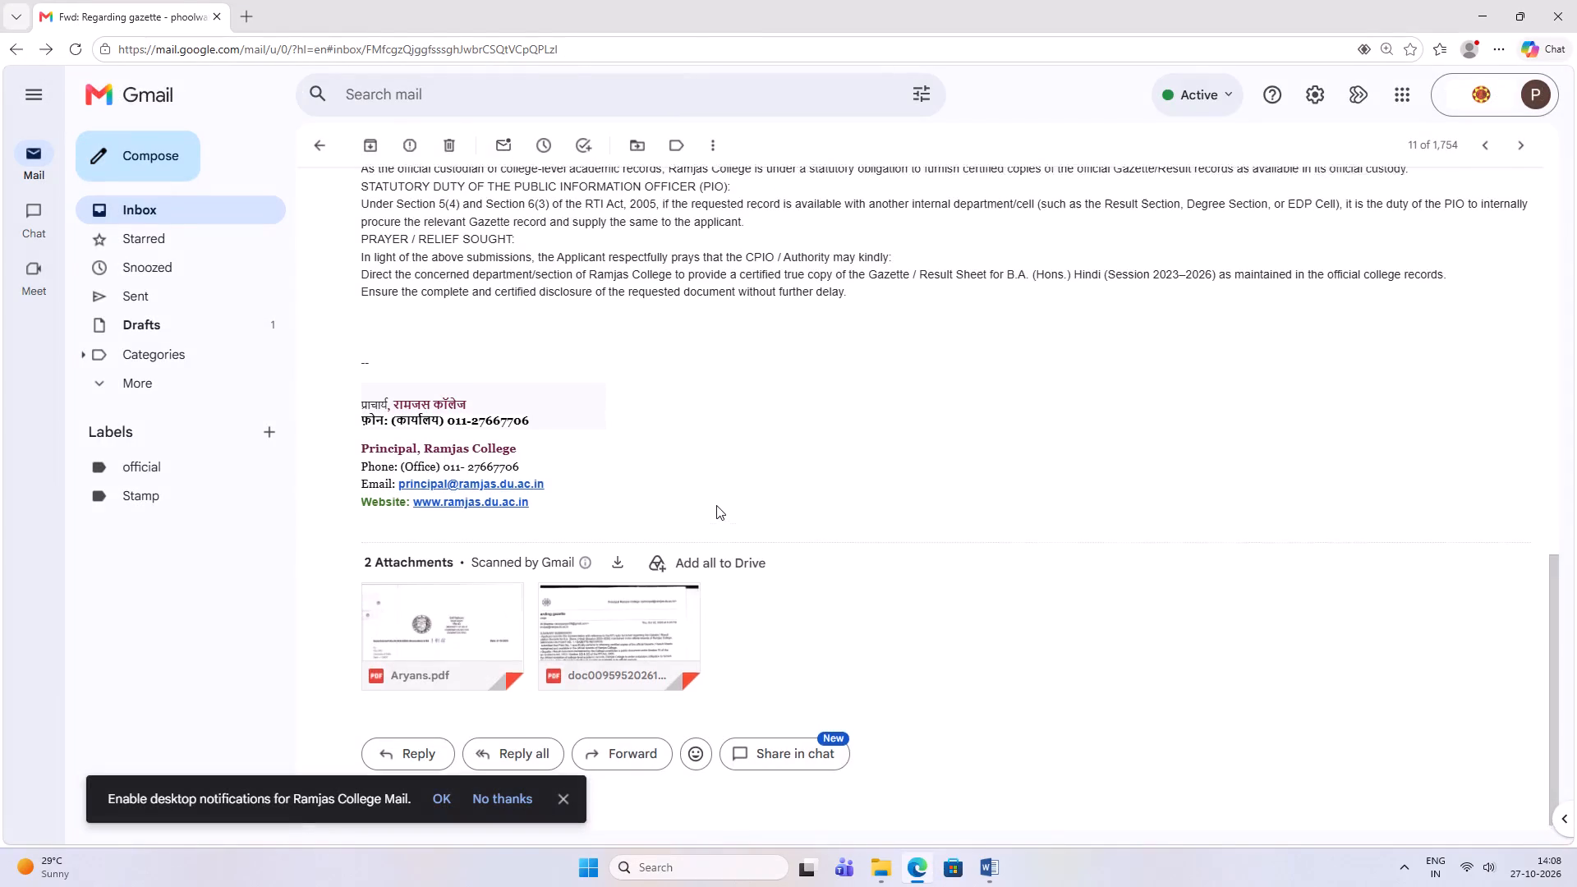
scroll(716, 505, "up", 11)
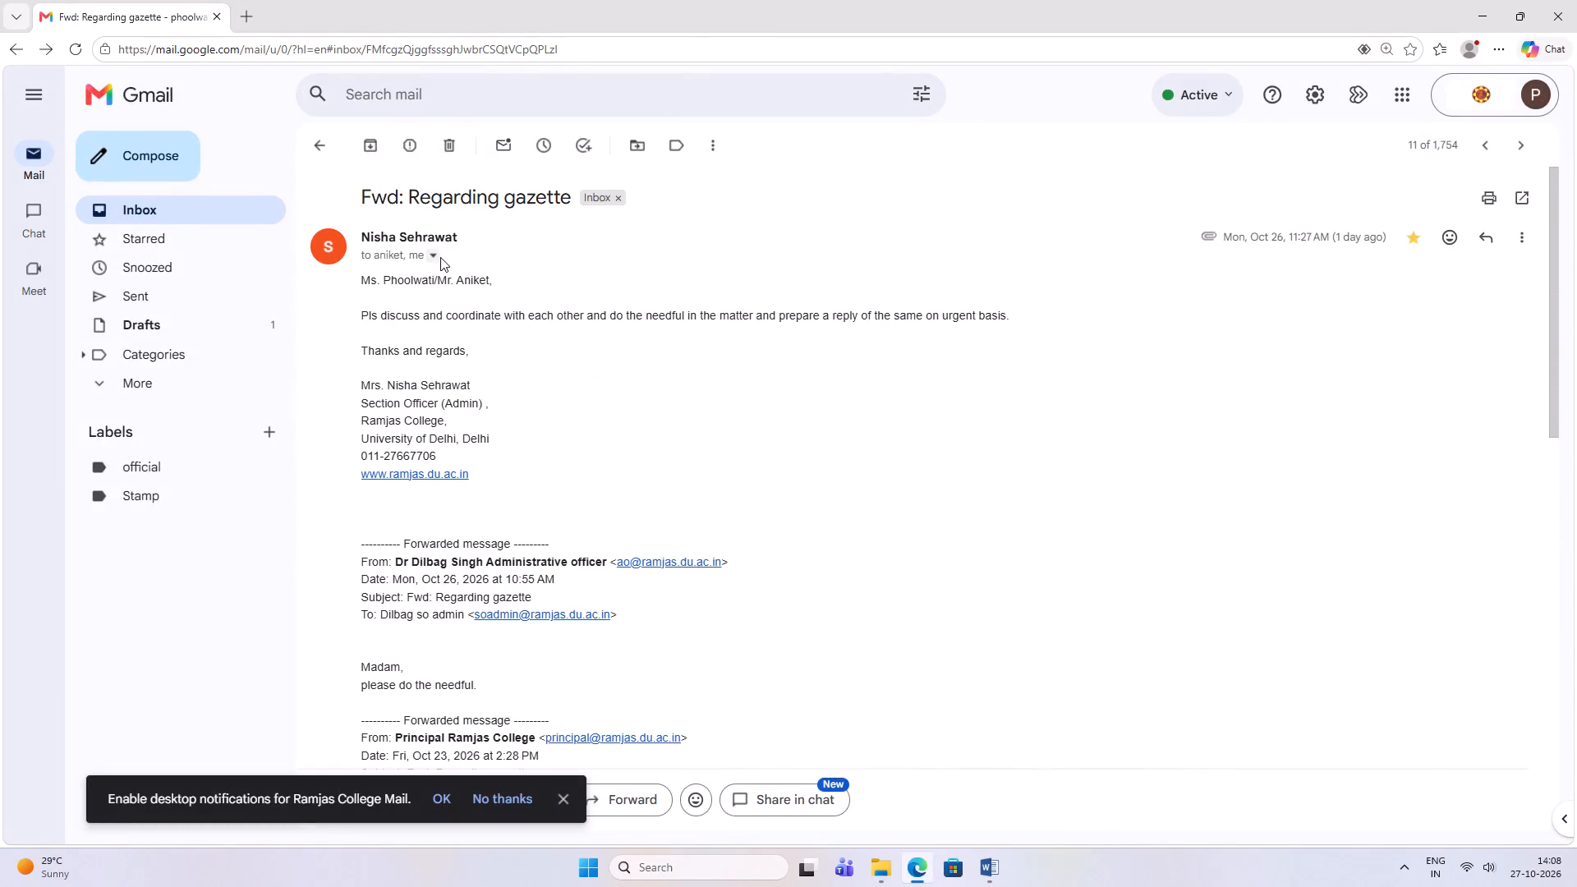
scroll(790, 704, "down", 3)
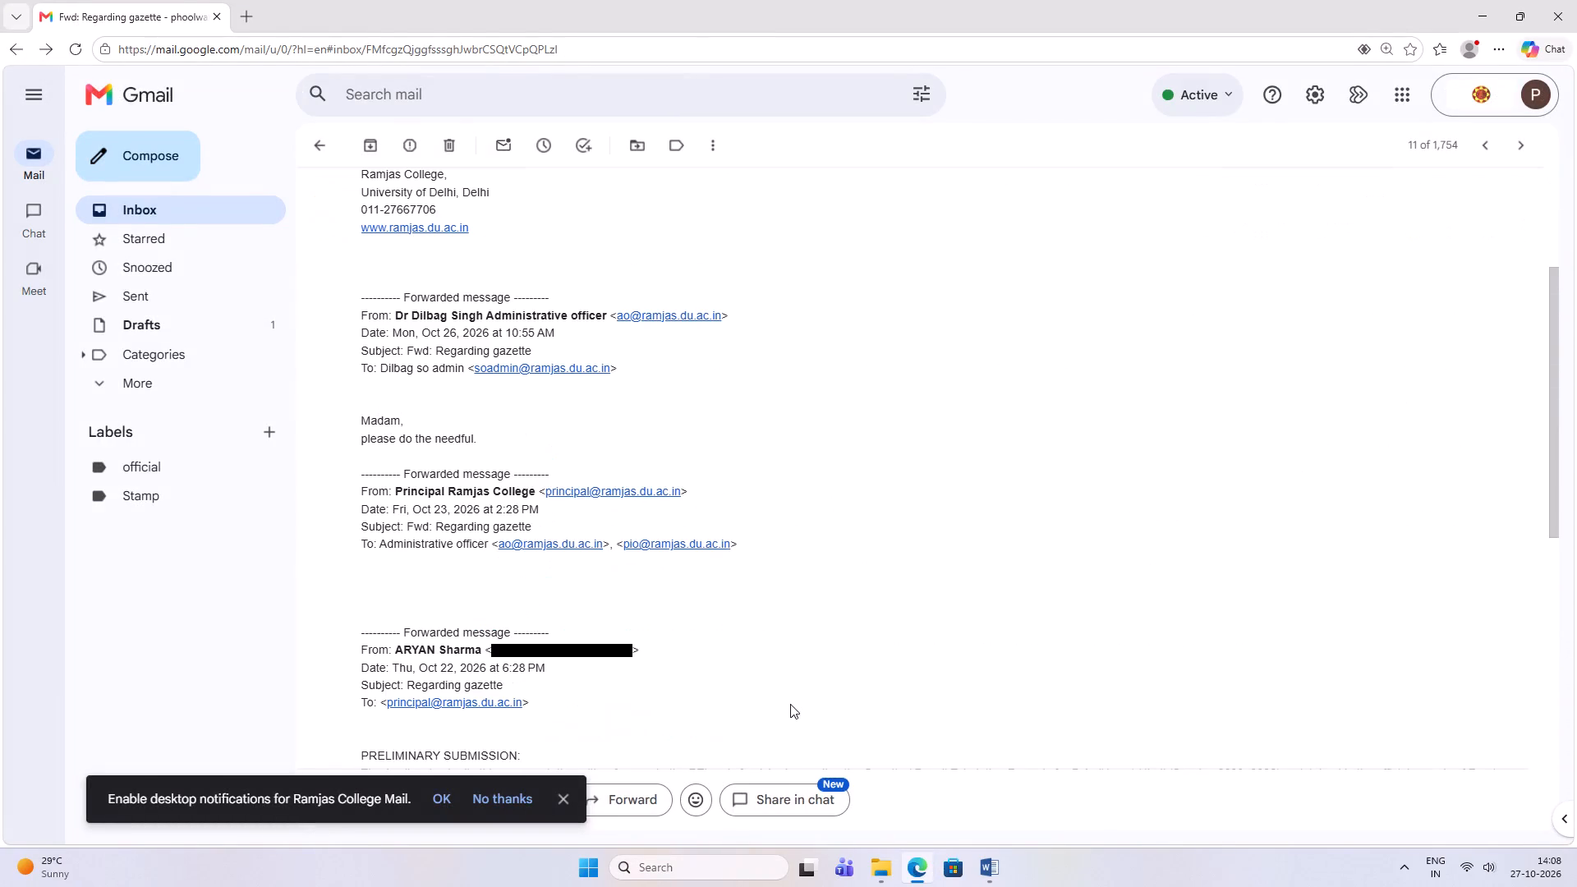
Read through the "Fwd: Regarding gazette" email, including its forwarded messages, the applicant's submission and the attachments.
scroll(788, 701, "down", 3)
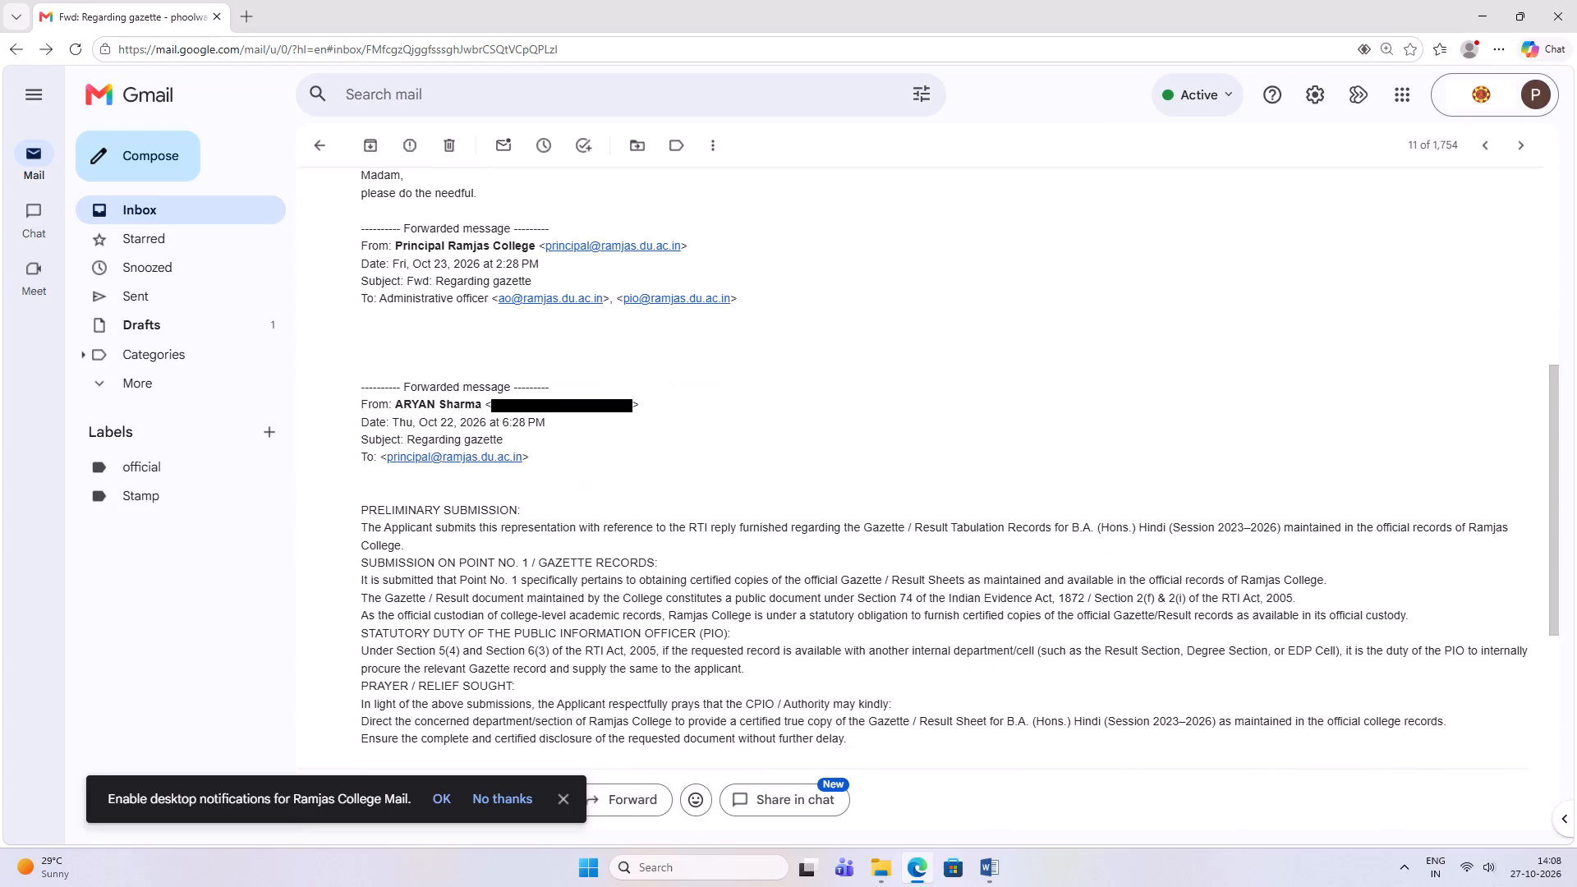
scroll(788, 701, "down", 4)
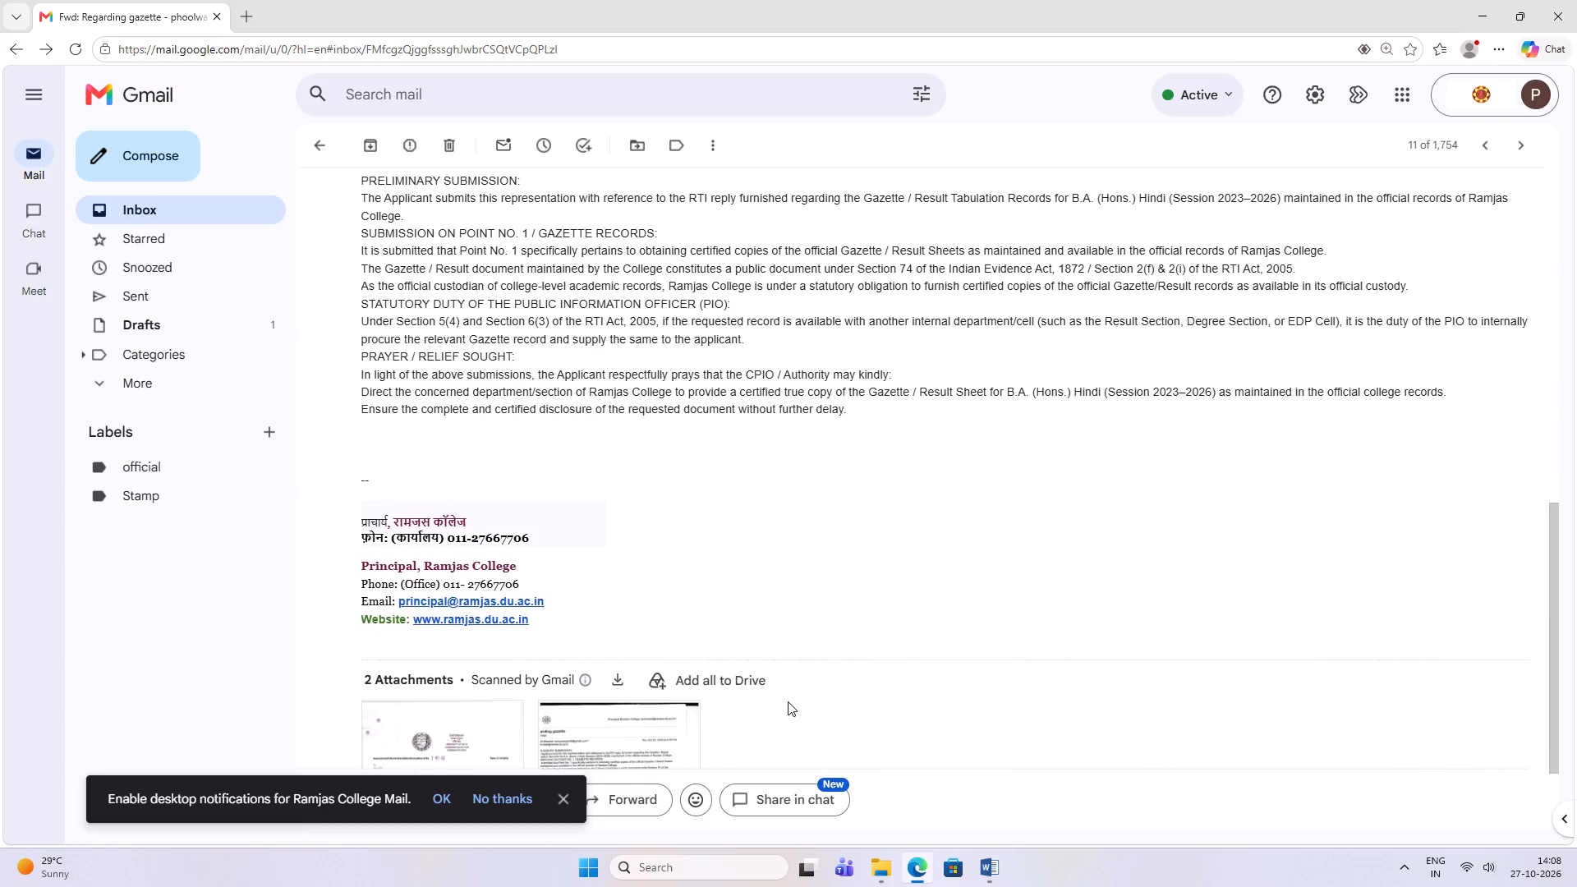
scroll(788, 701, "down", 8)
scroll(779, 701, "up", 8)
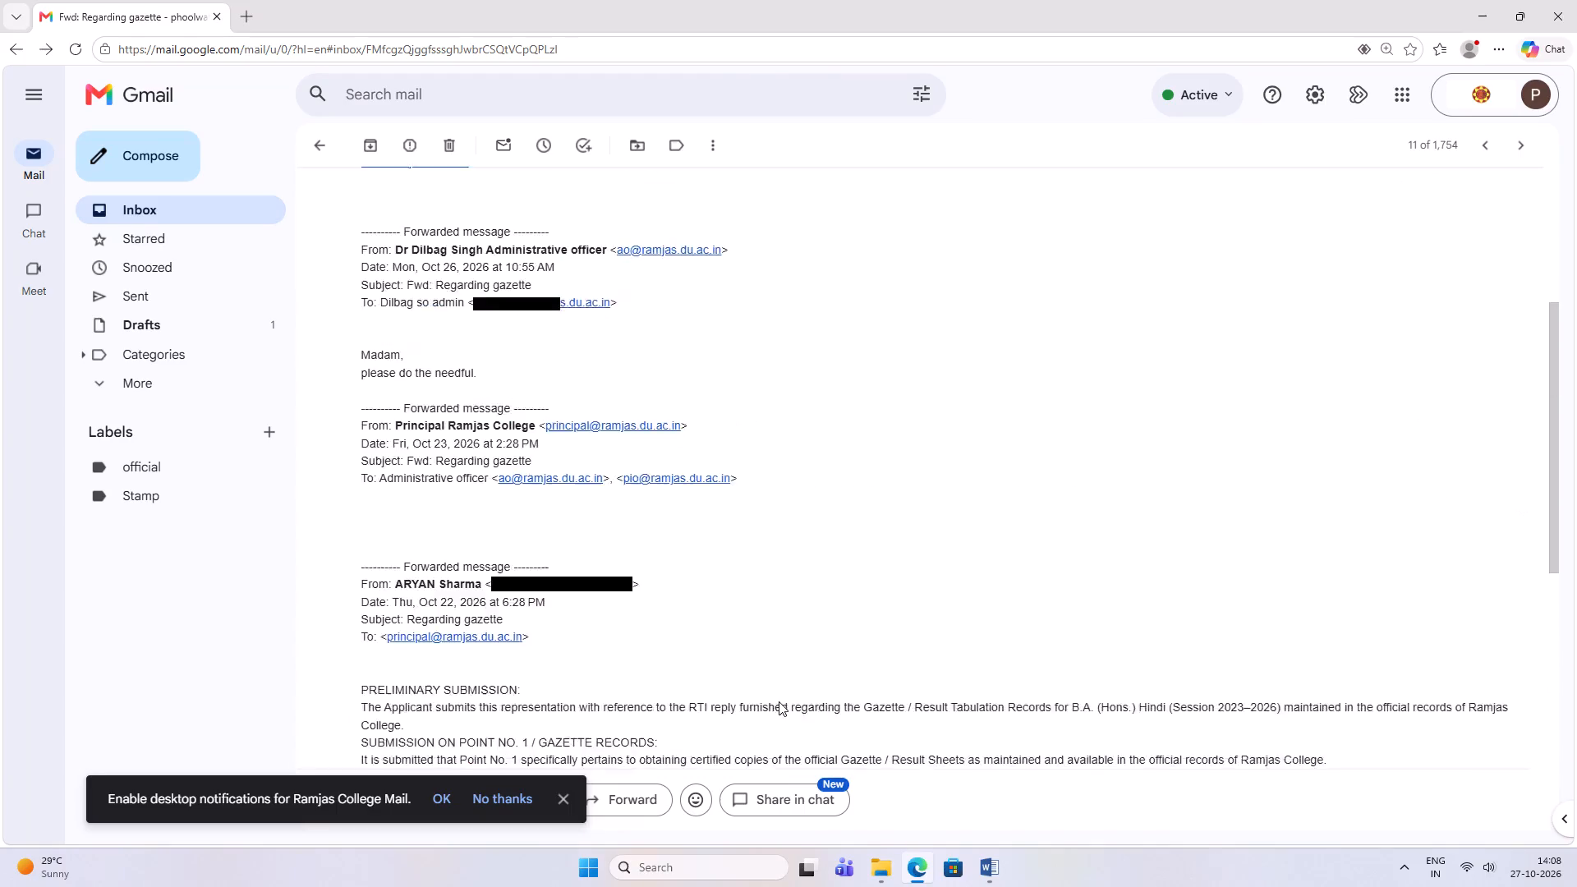
scroll(779, 701, "up", 5)
scroll(485, 568, "down", 3)
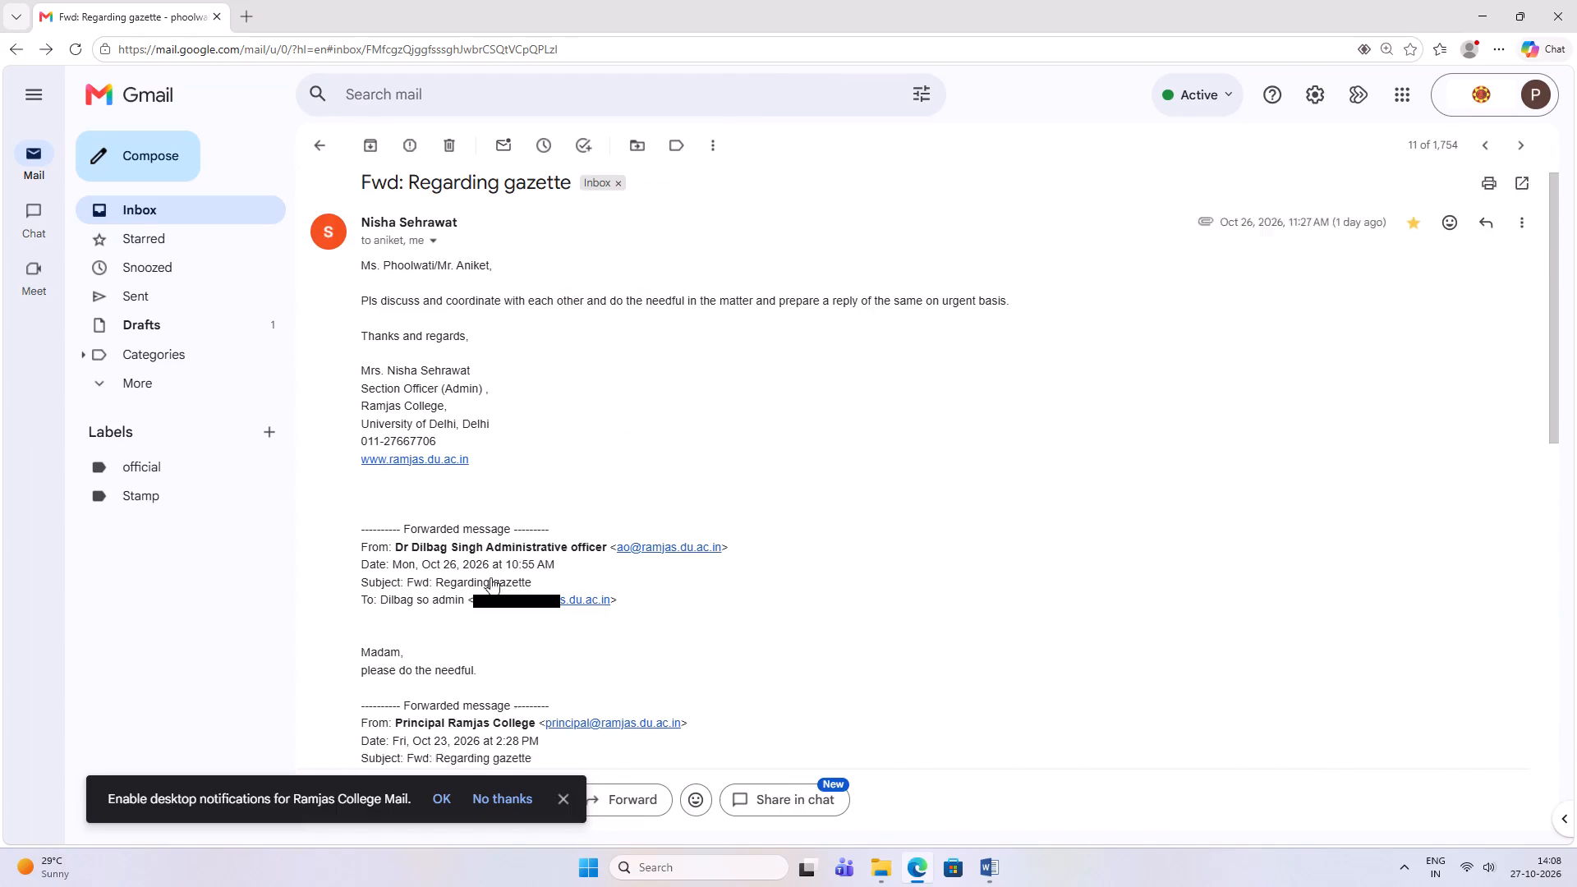
scroll(481, 533, "up", 8)
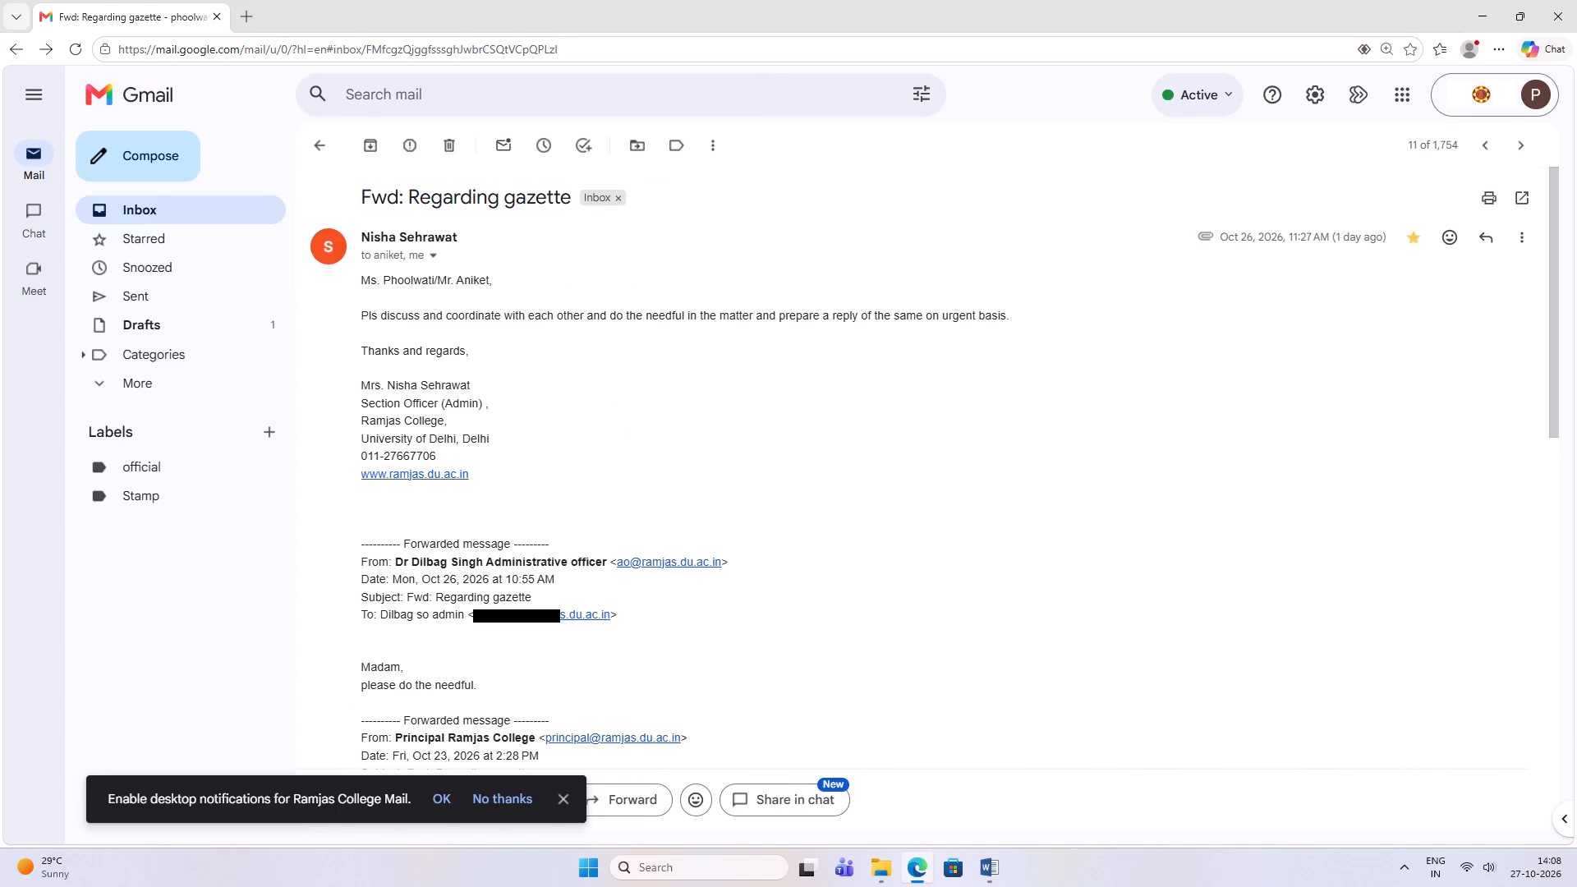
Check the sender and recipient details of the "Fwd: Regarding gazette" email.
left_click(436, 253)
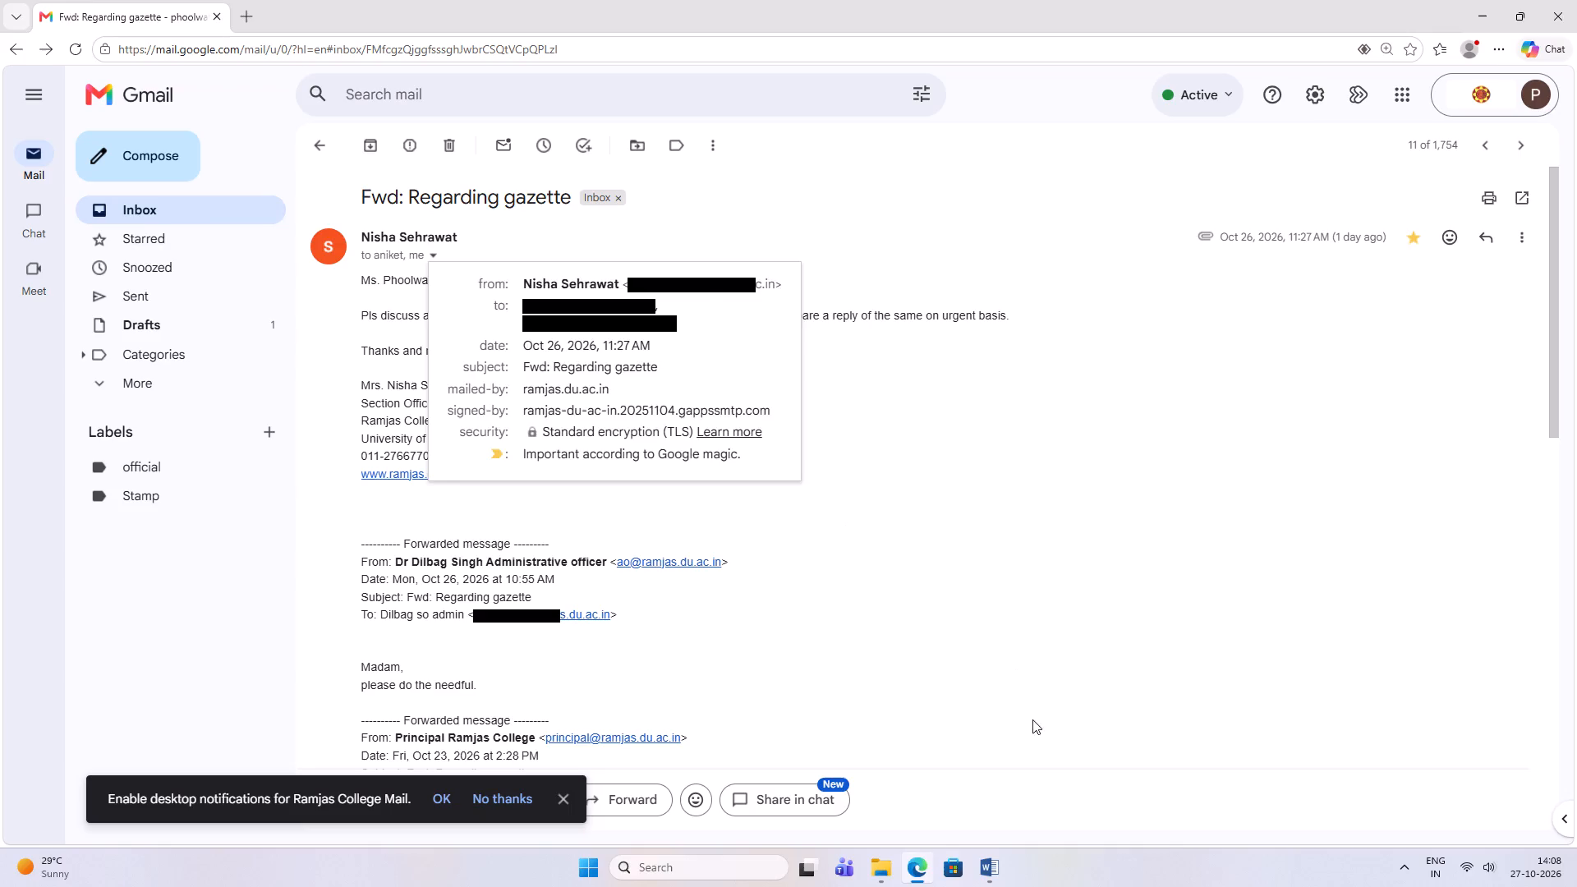
left_click(983, 614)
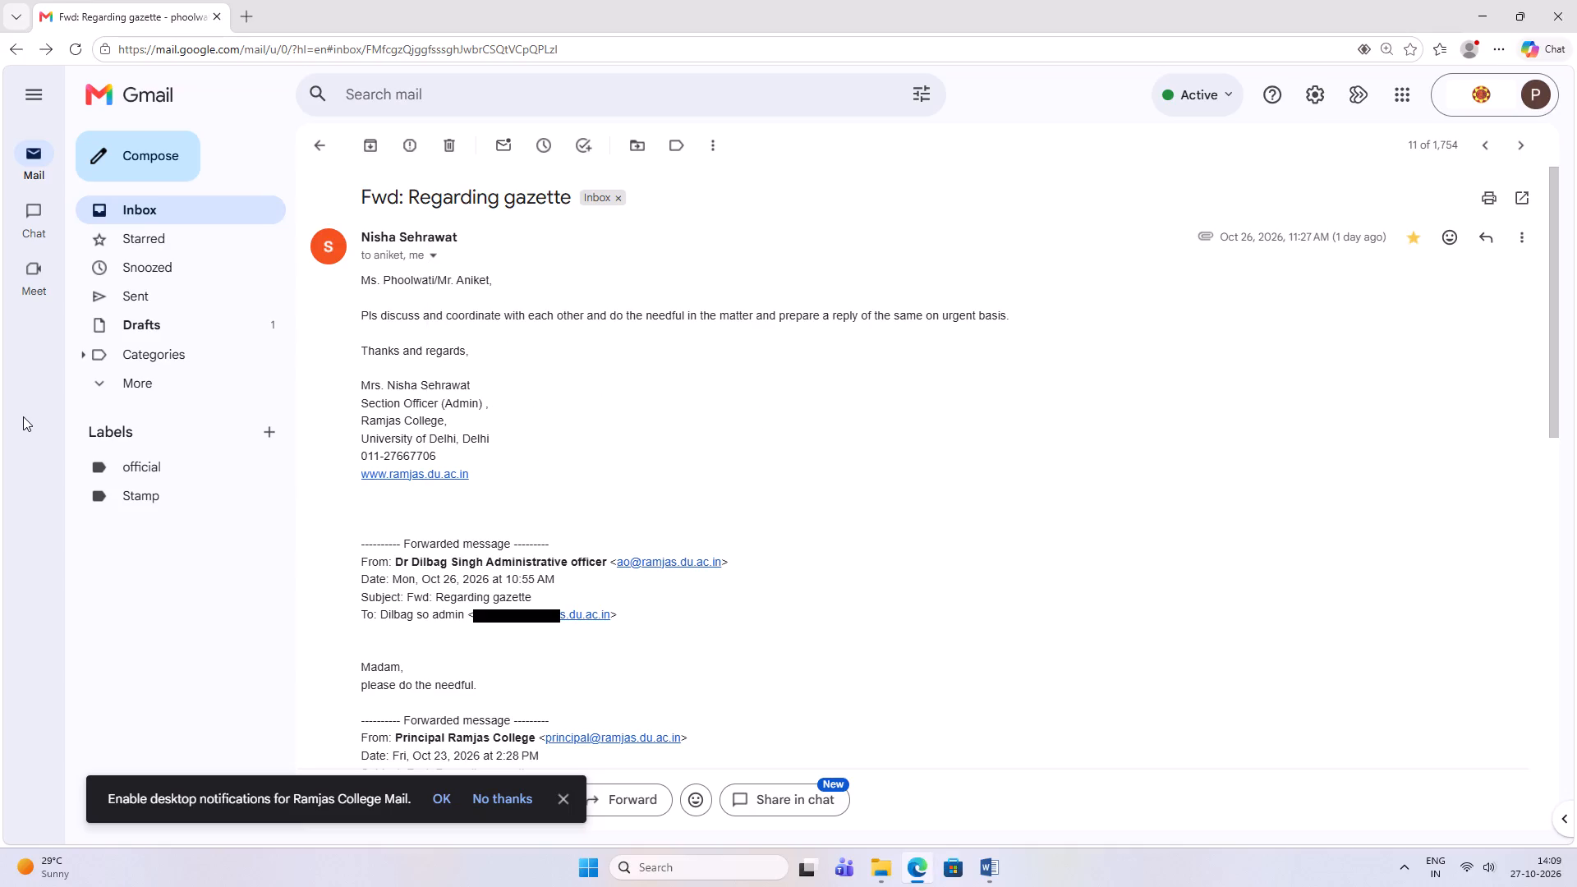